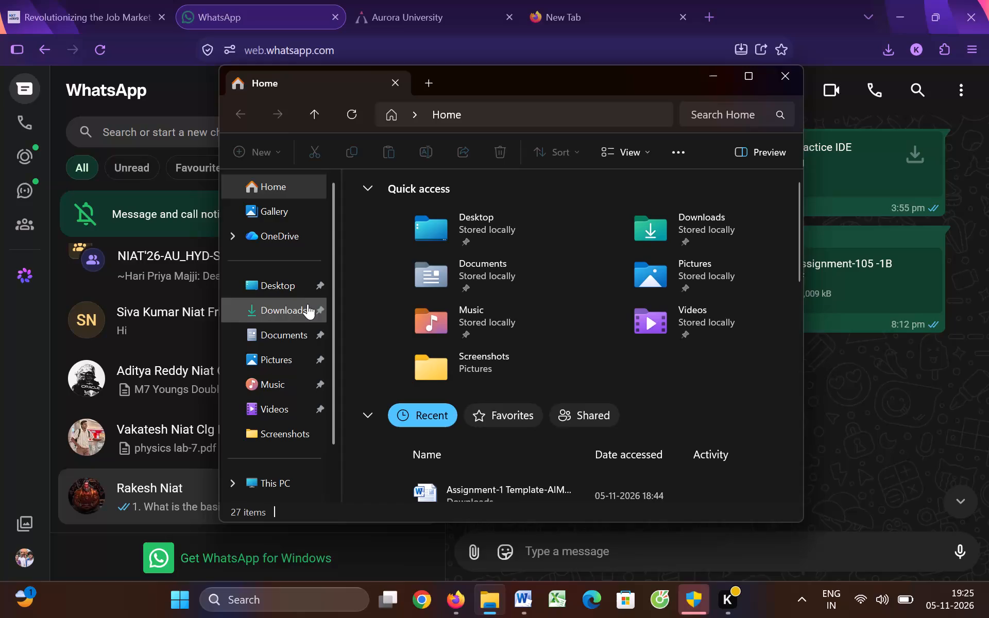
Open the Downloads folder and look through its files by date group.
left_click(308, 305)
scroll(479, 327, "down", 1)
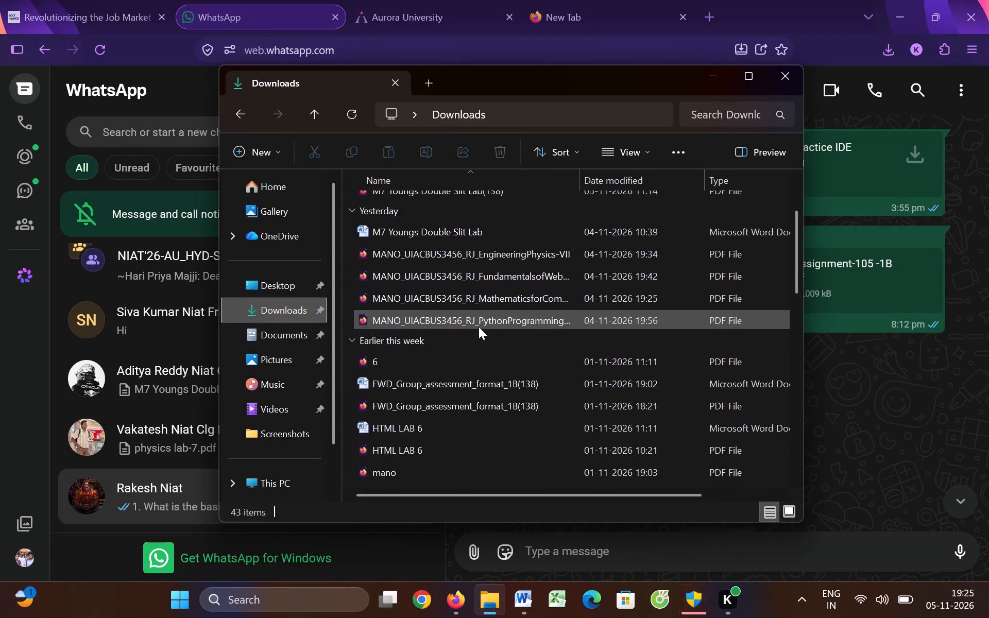
scroll(479, 327, "down", 2)
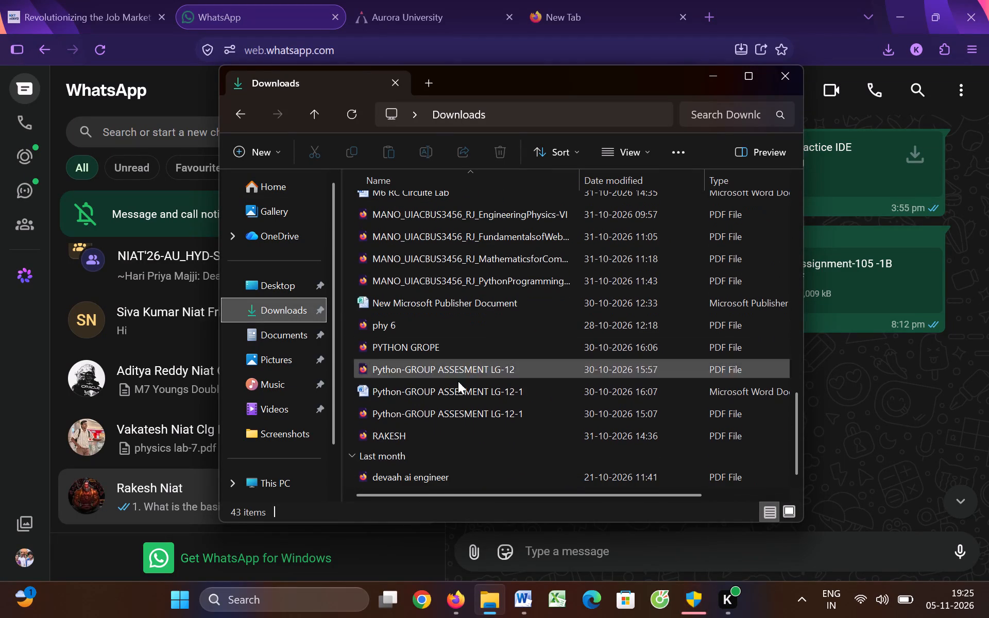
scroll(460, 375, "up", 1)
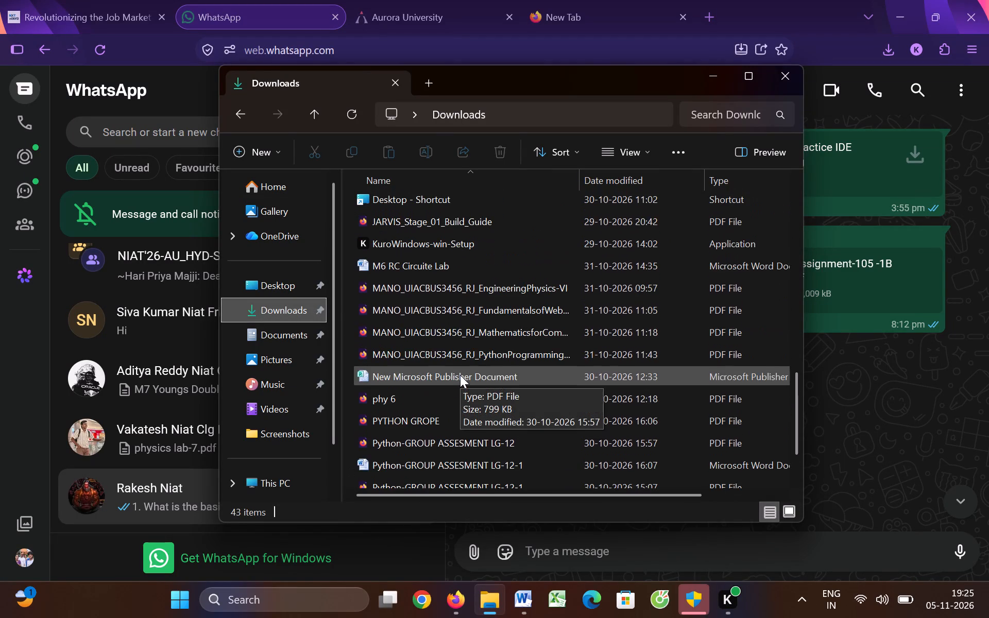
scroll(460, 375, "up", 2)
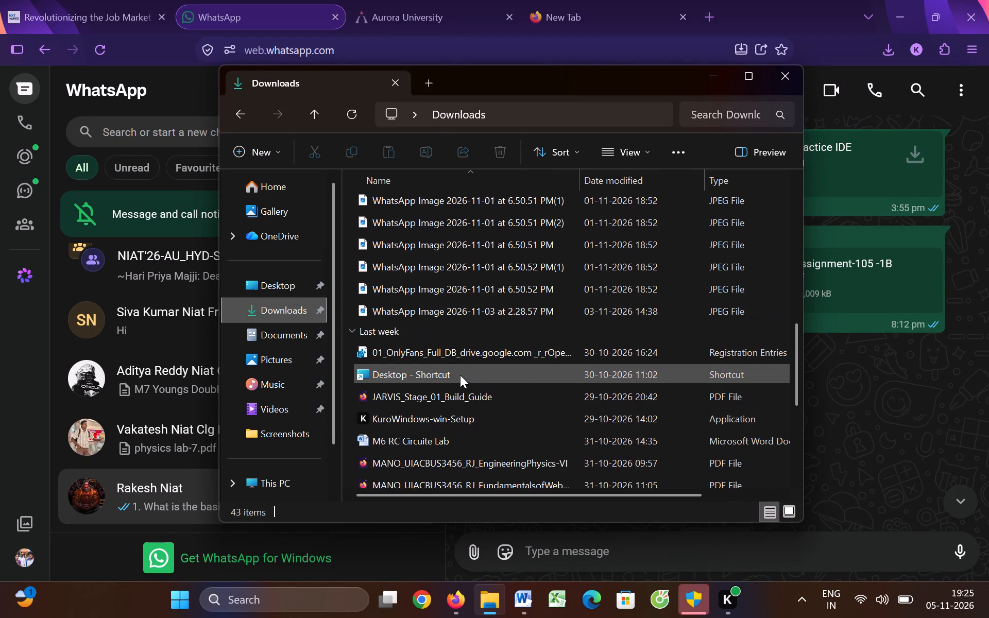
scroll(460, 375, "up", 1)
scroll(460, 375, "down", 1)
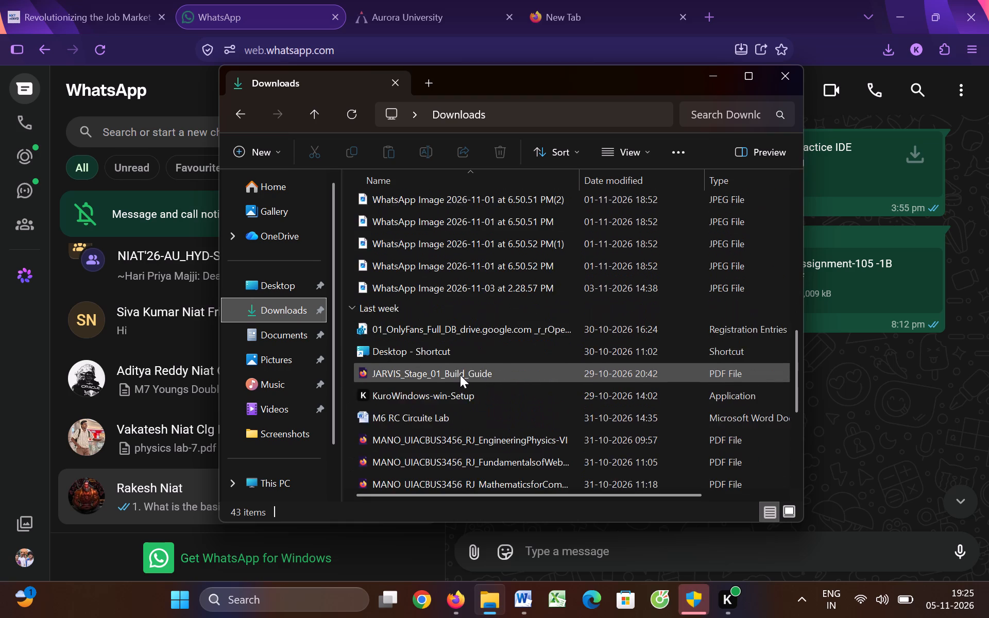
scroll(460, 375, "down", 2)
left_click(460, 375)
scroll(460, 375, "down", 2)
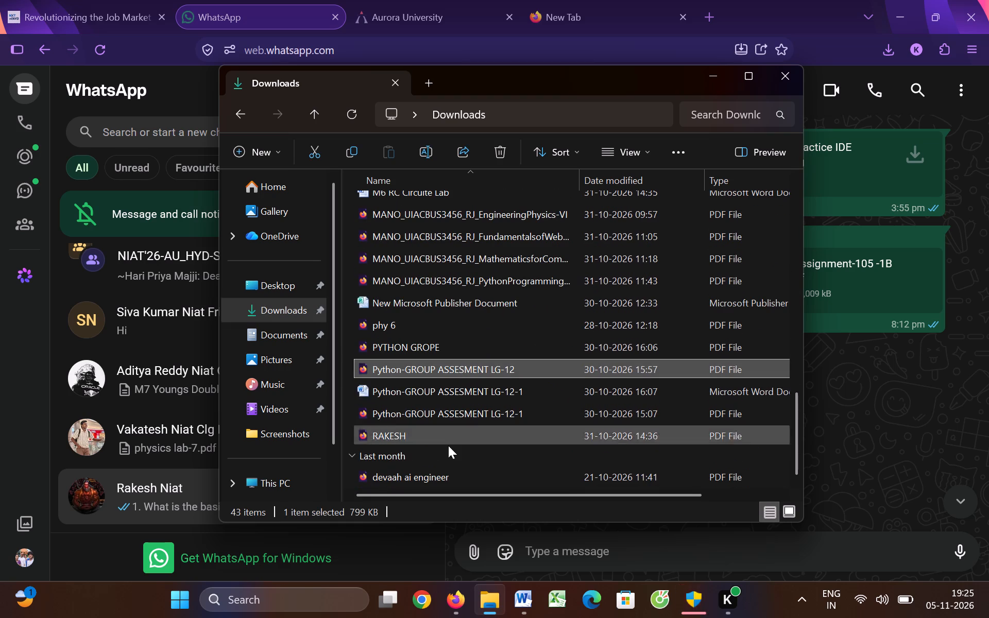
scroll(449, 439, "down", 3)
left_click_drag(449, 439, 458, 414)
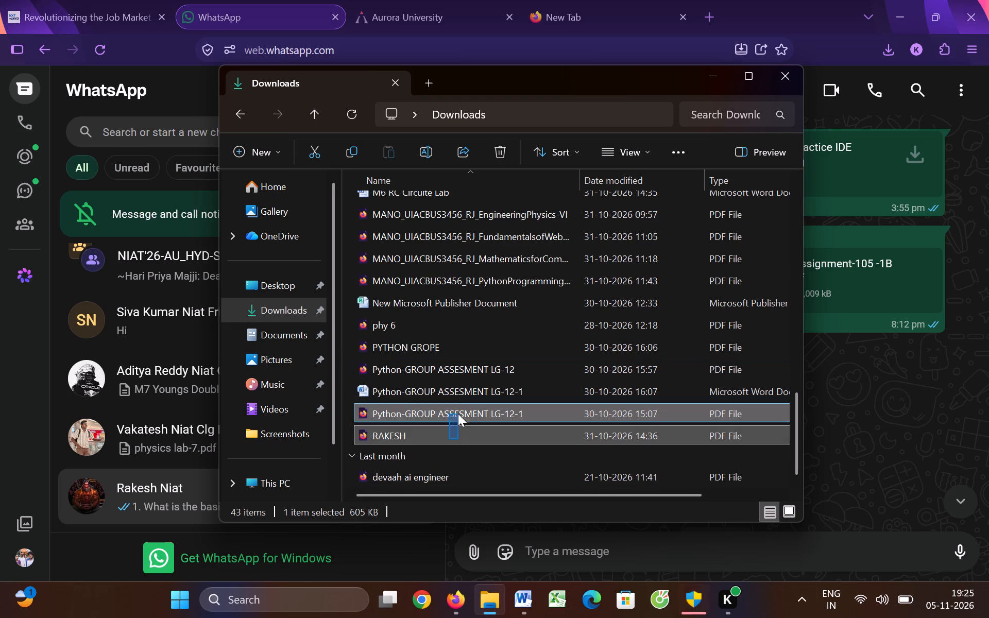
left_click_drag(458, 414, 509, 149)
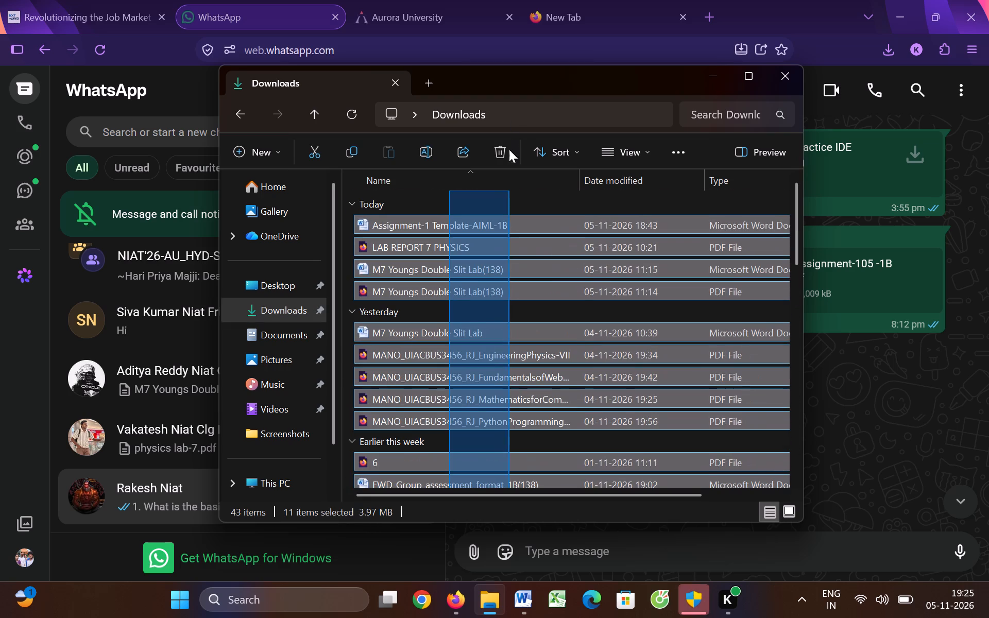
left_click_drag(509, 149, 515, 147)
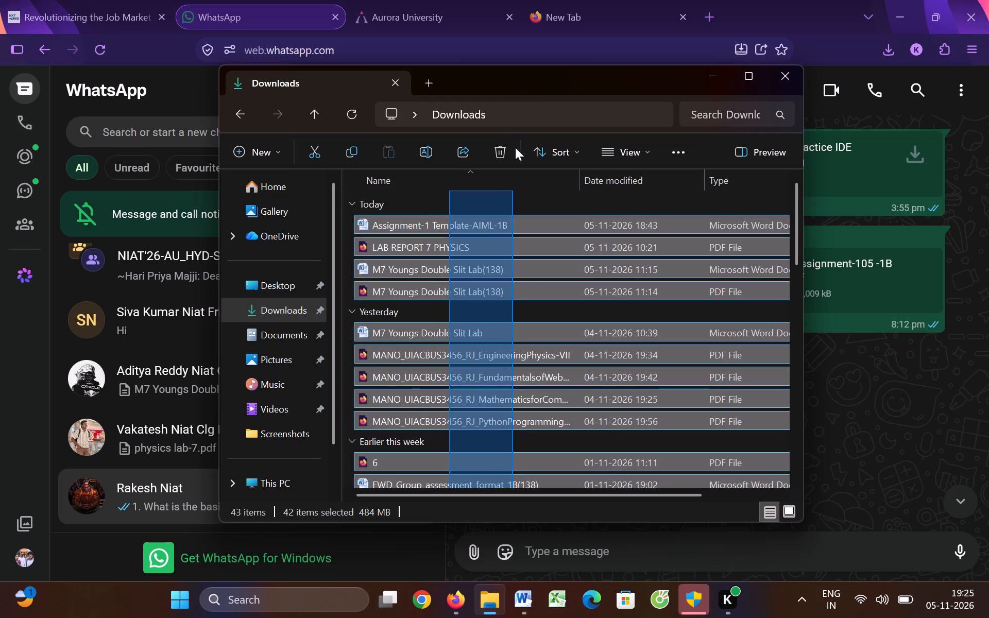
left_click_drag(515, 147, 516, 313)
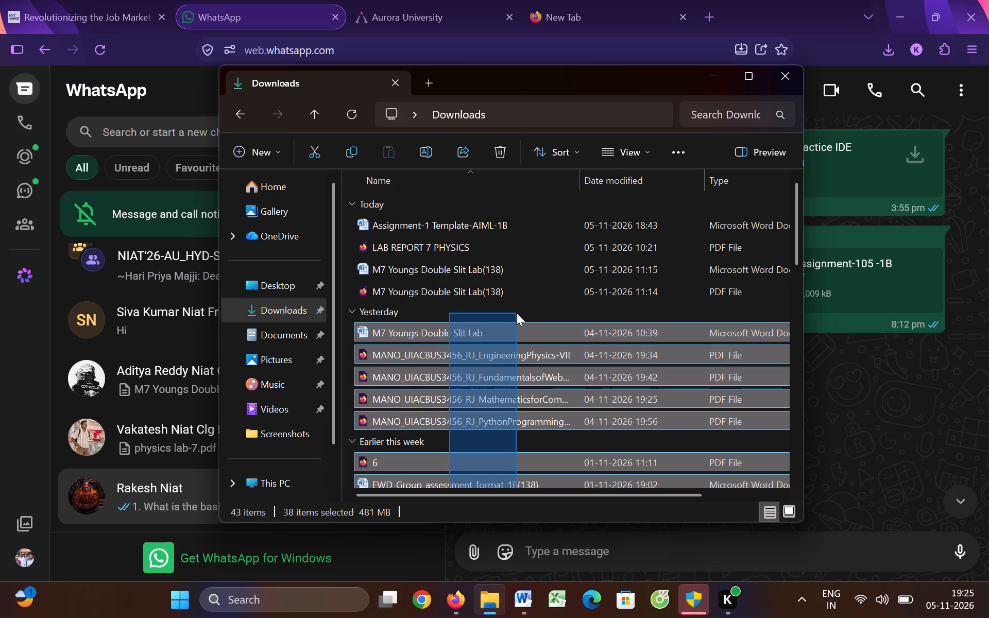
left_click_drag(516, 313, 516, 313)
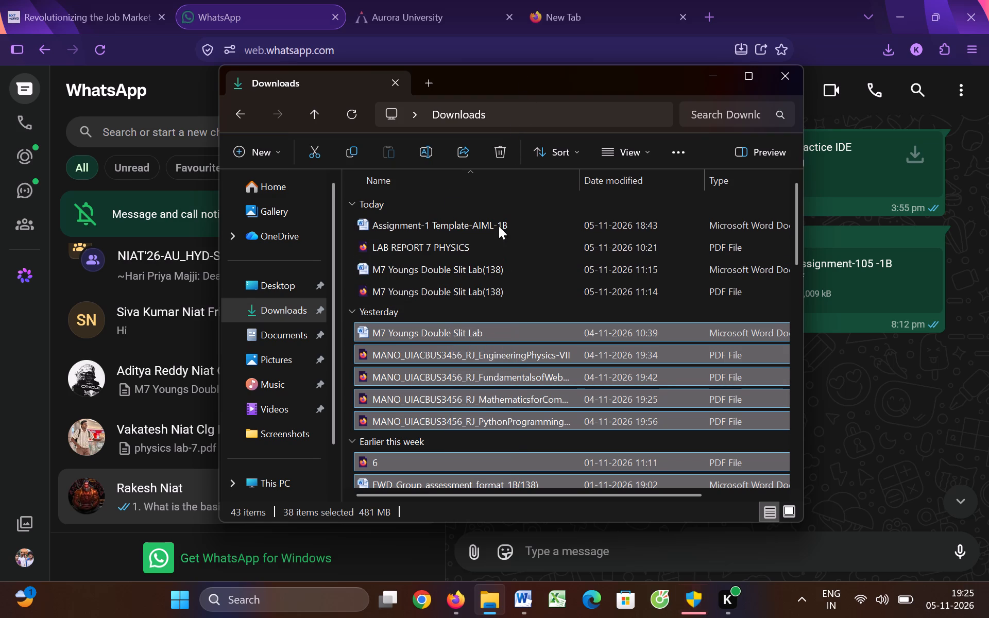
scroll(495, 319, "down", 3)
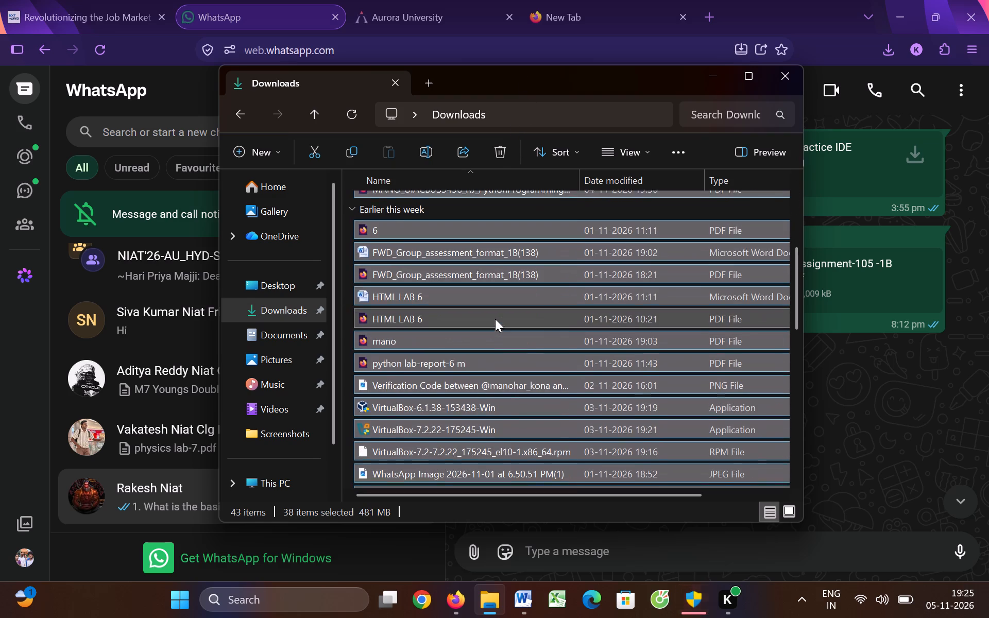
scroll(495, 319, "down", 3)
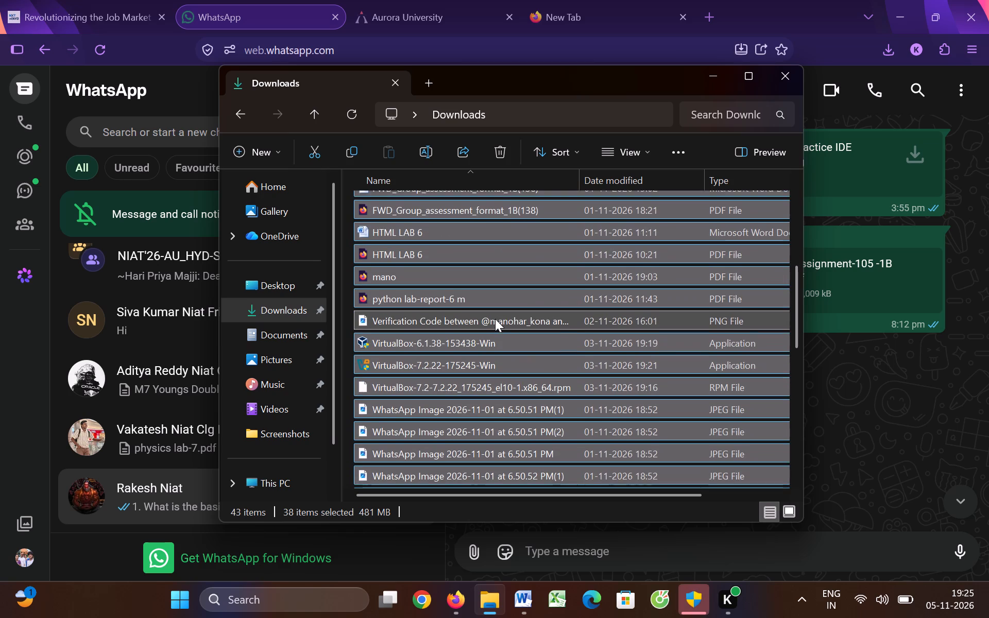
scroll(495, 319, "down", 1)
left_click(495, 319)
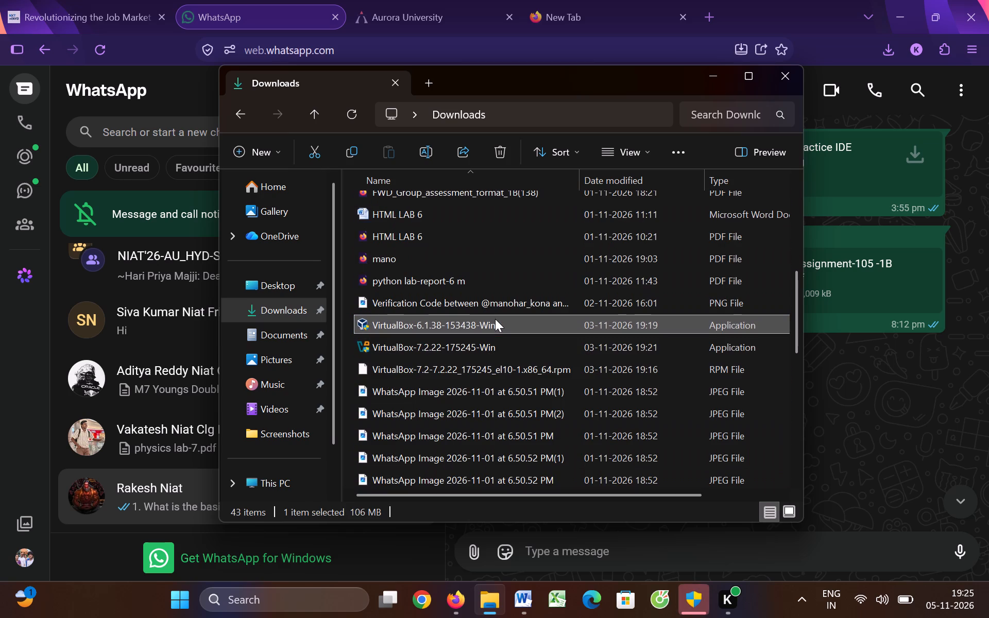
Delete all the files in the Last week group of the Downloads folder.
scroll(495, 319, "down", 3)
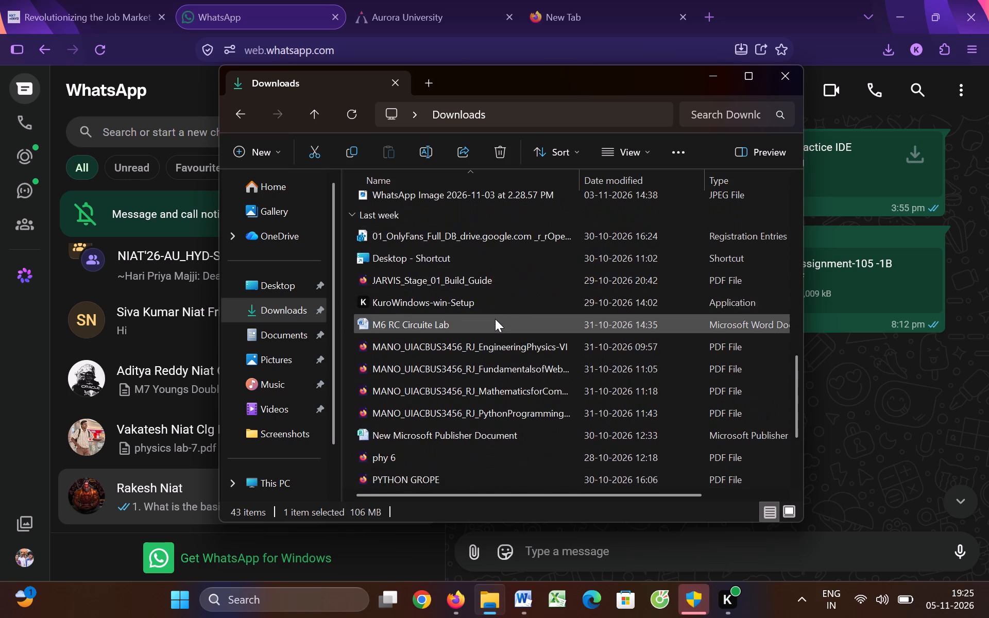
scroll(495, 319, "down", 2)
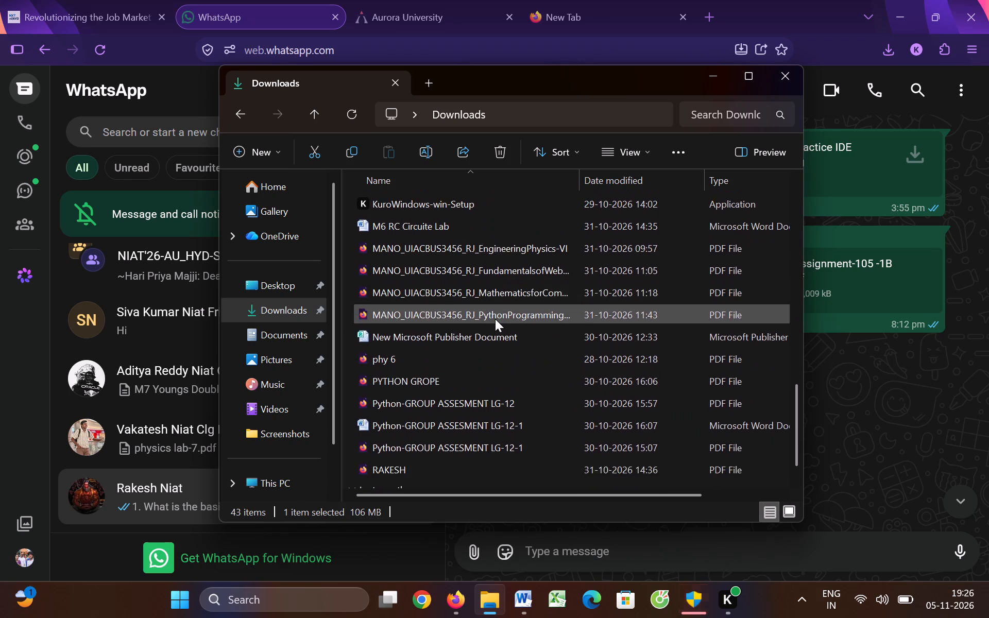
scroll(495, 319, "down", 1)
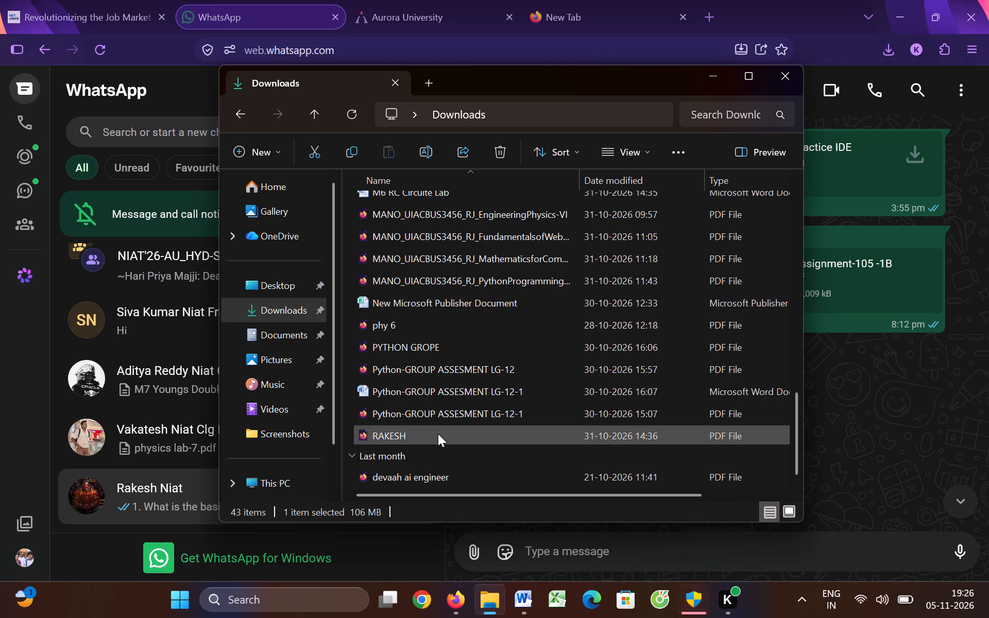
left_click_drag(438, 435, 464, 377)
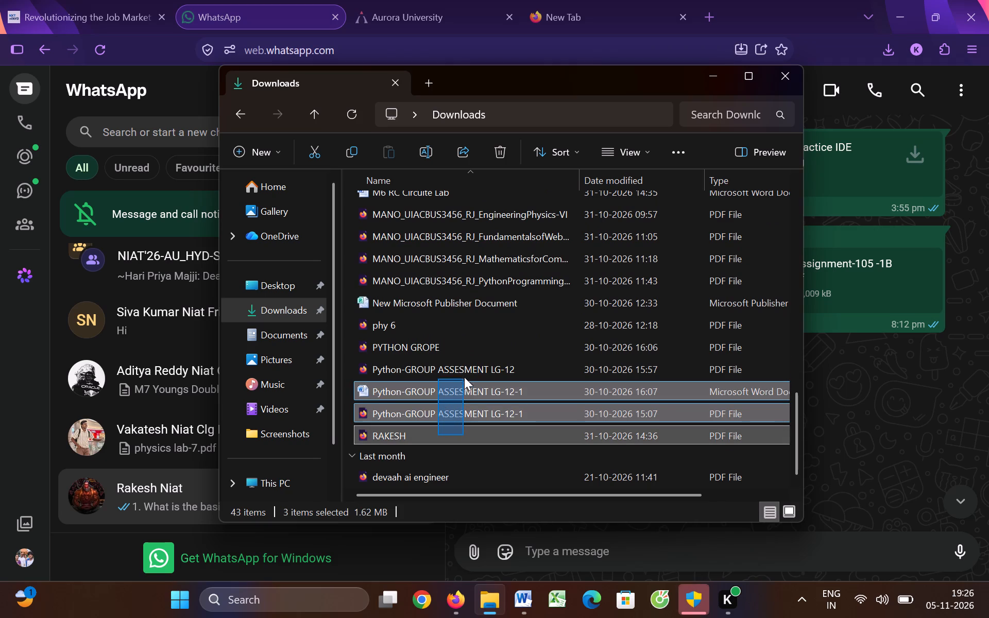
left_click_drag(464, 377, 499, 314)
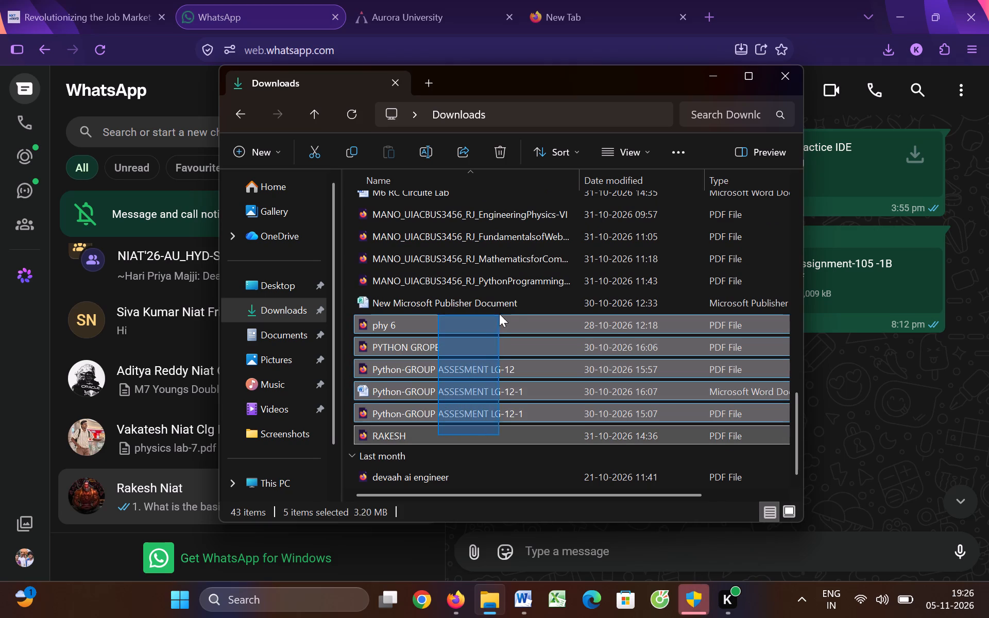
left_click_drag(499, 314, 511, 270)
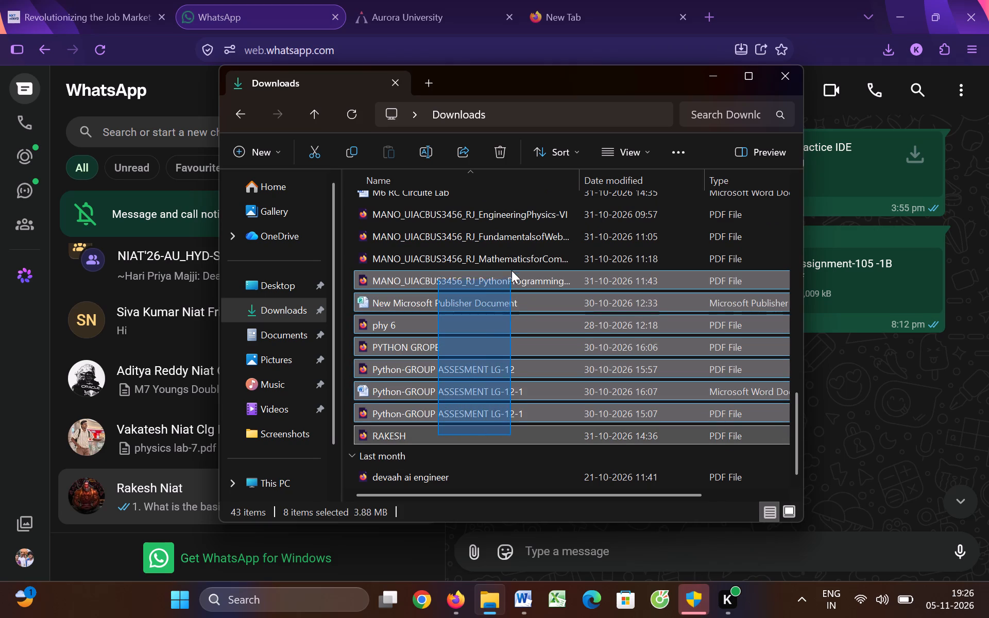
left_click_drag(511, 270, 514, 226)
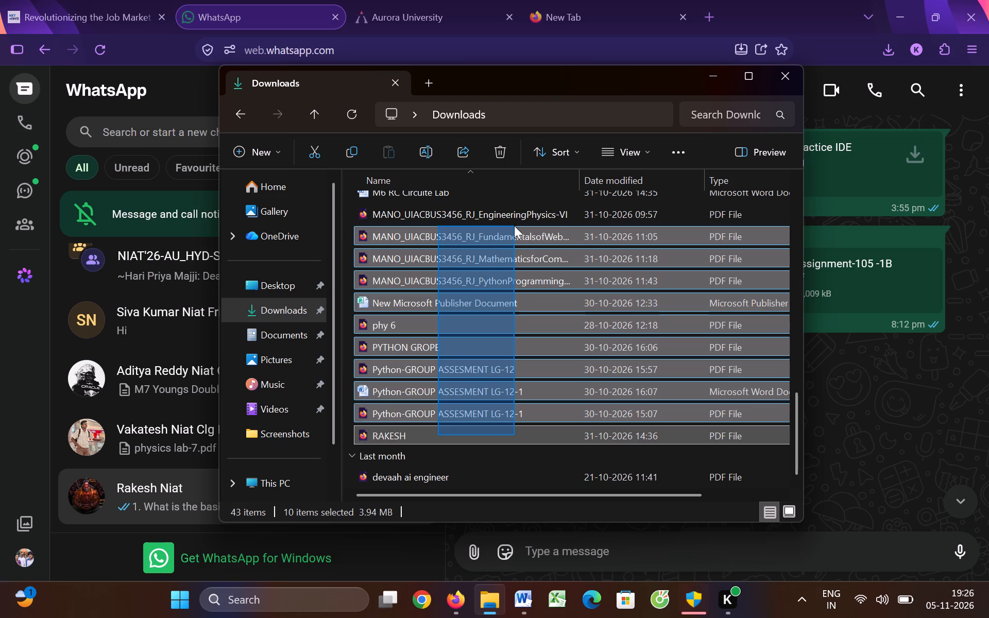
left_click_drag(514, 226, 514, 151)
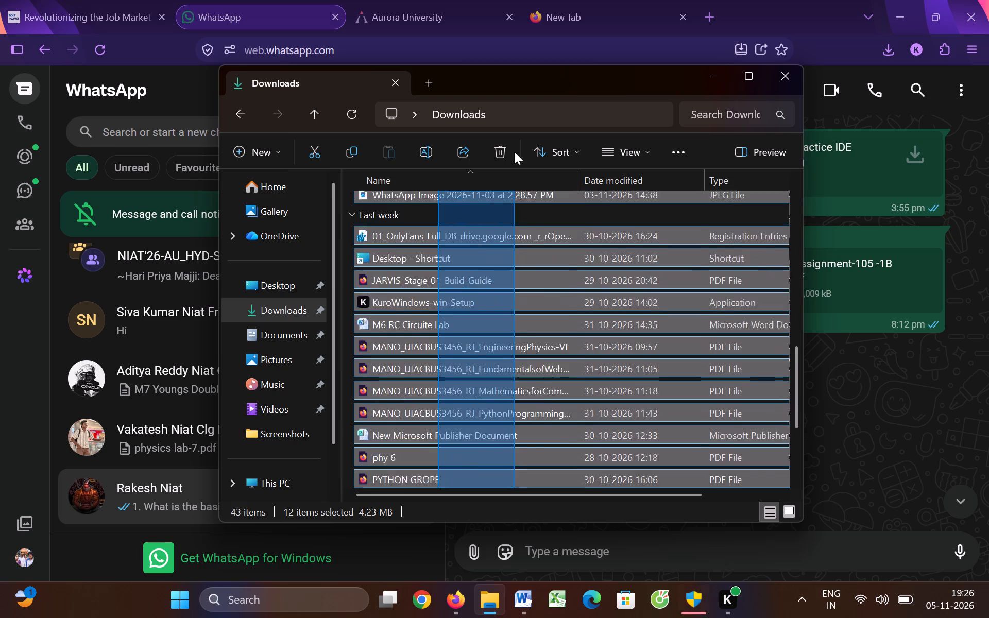
left_click_drag(514, 151, 482, 419)
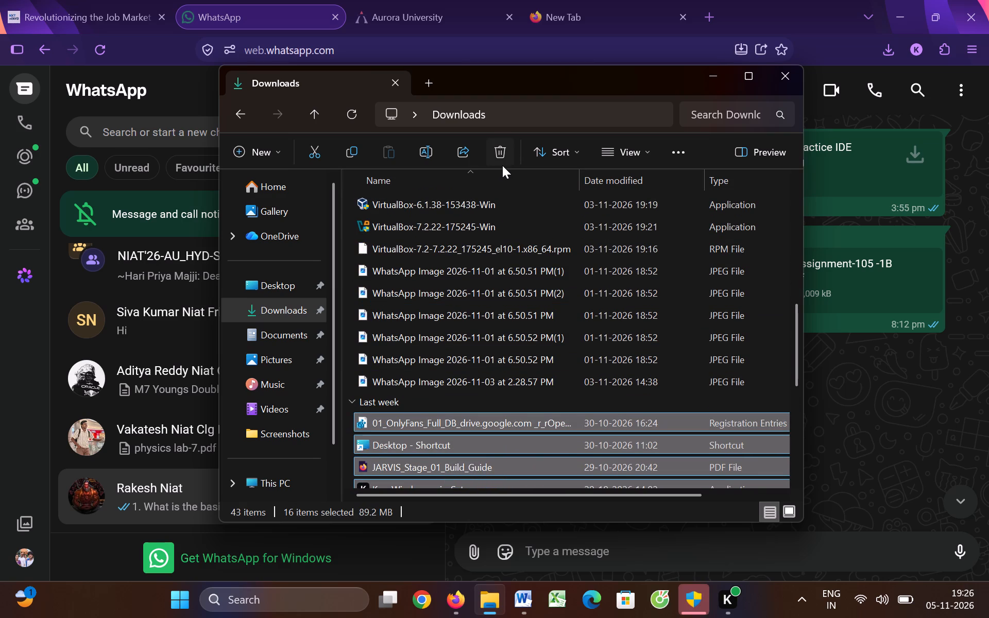
left_click(502, 165)
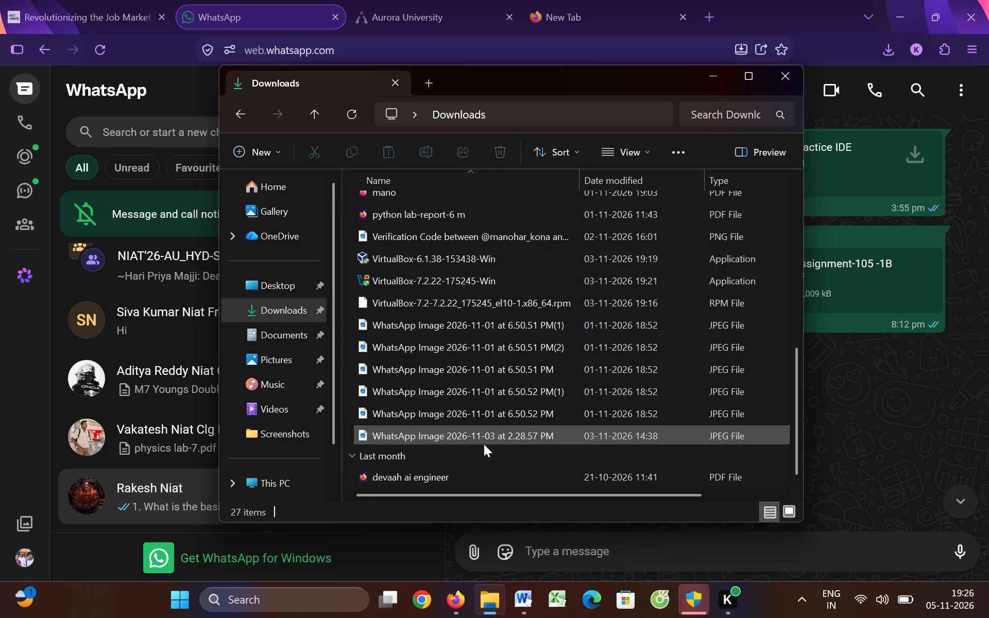
Delete the Earlier this week files from the Verification Code PNG through the last WhatsApp image, including the three VirtualBox files.
left_click_drag(484, 444, 561, 233)
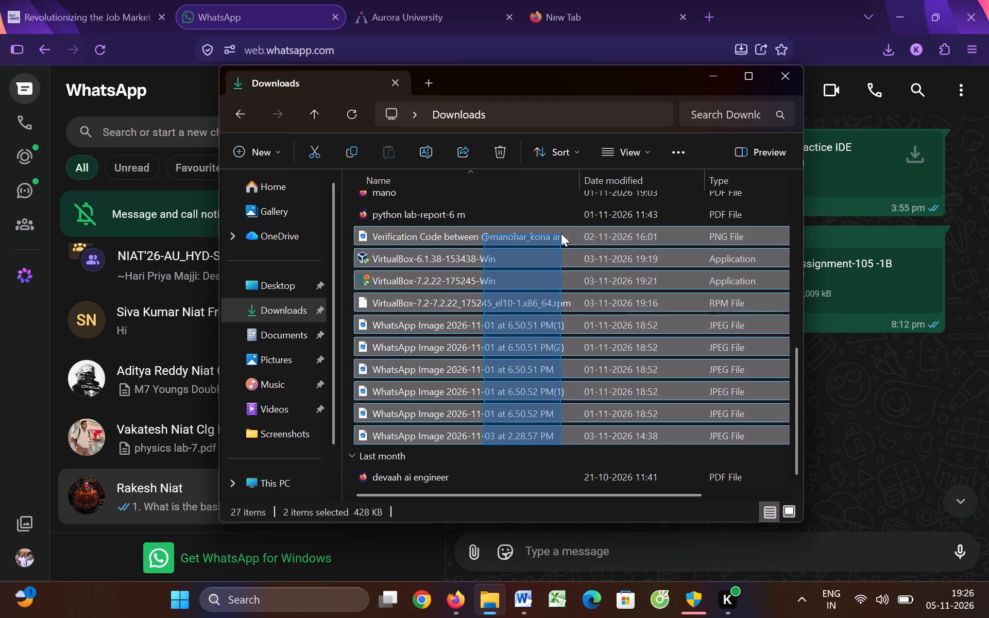
left_click_drag(561, 233, 575, 230)
left_click(503, 149)
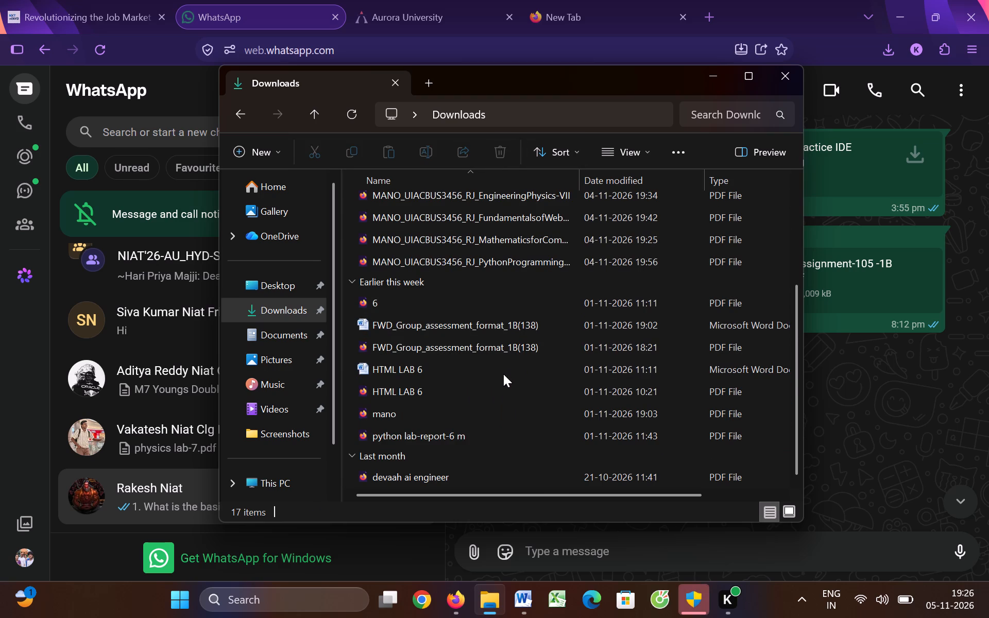
Select the files from the mano PDF up through the M7 Youngs Double Slit Lab document in the Yesterday group.
left_click_drag(497, 414, 533, 329)
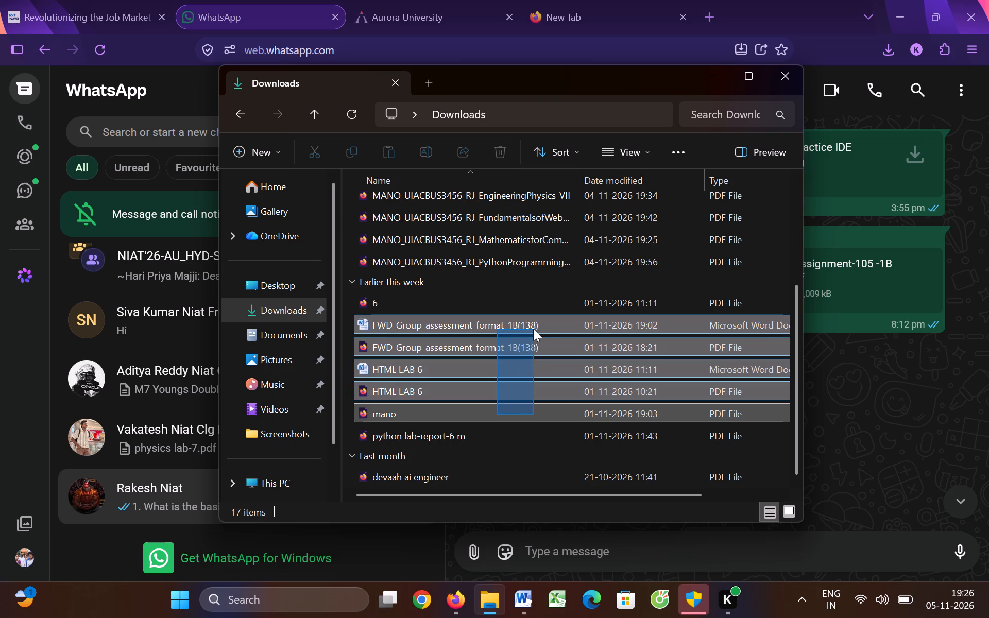
left_click_drag(533, 329, 605, 203)
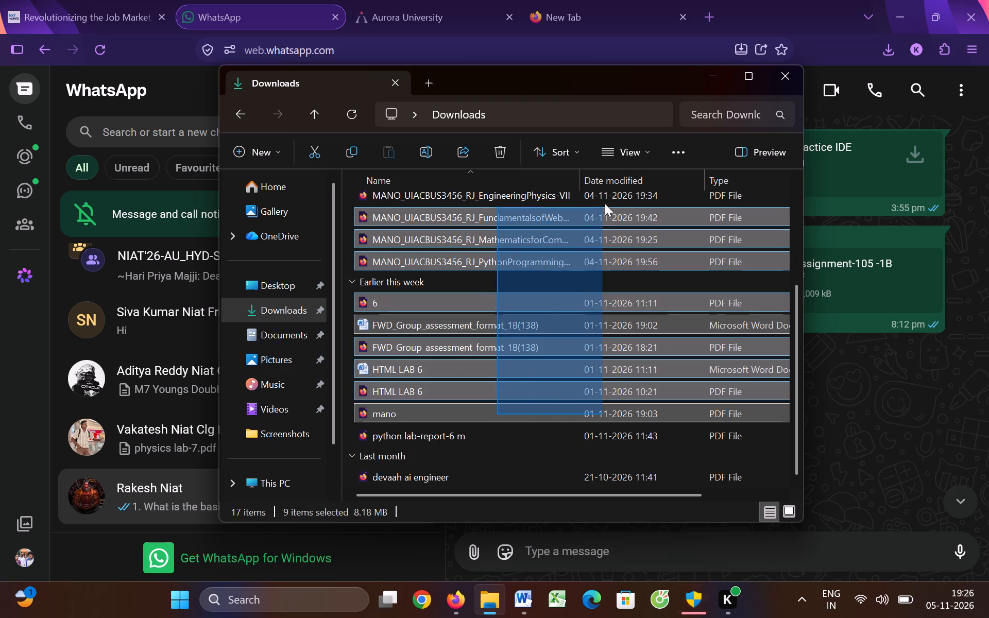
left_click_drag(605, 203, 737, 193)
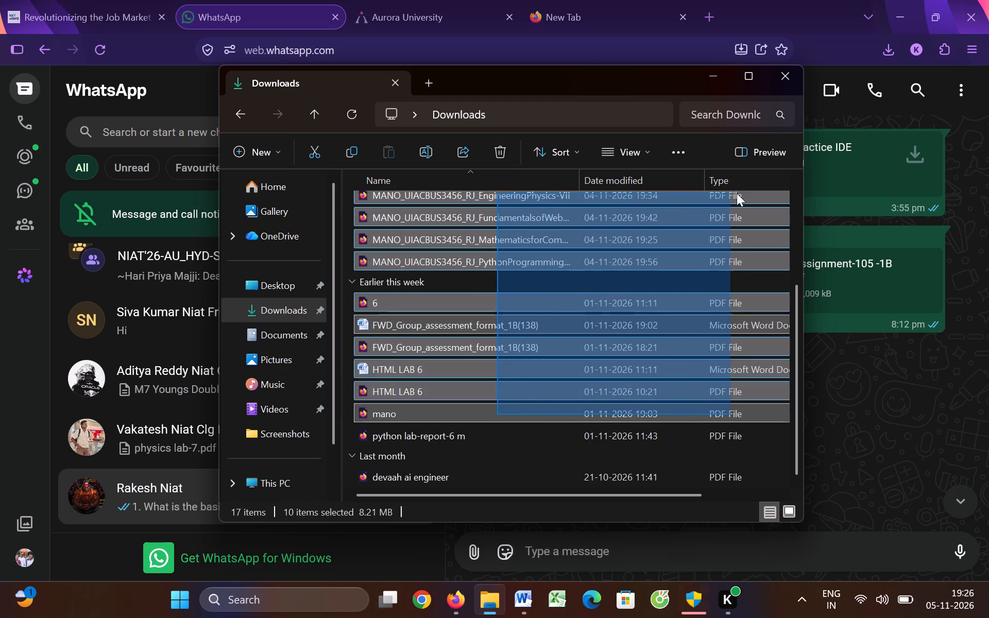
left_click_drag(737, 193, 685, 279)
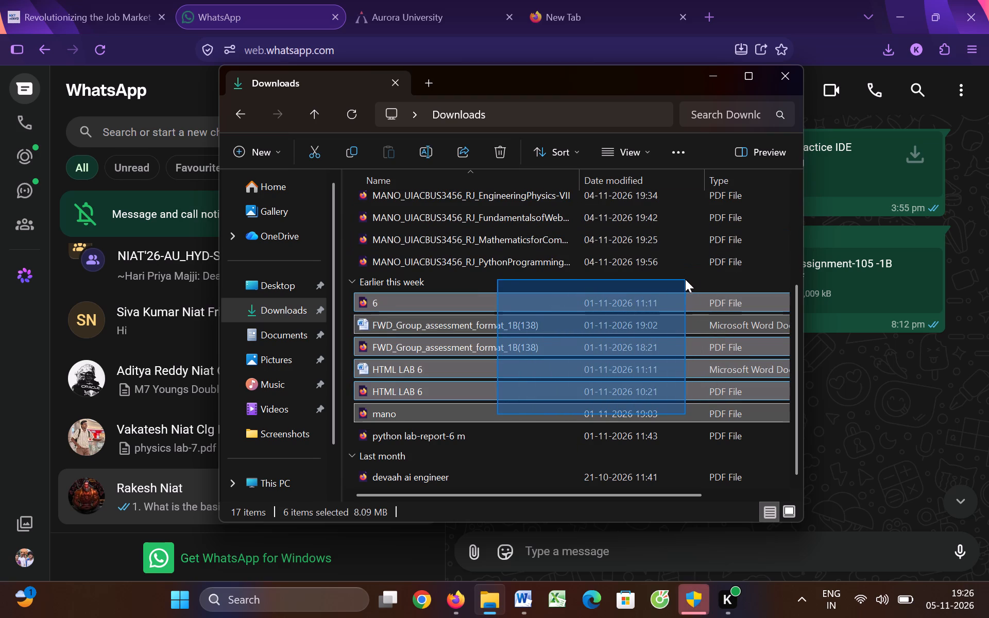
left_click_drag(685, 279, 662, 297)
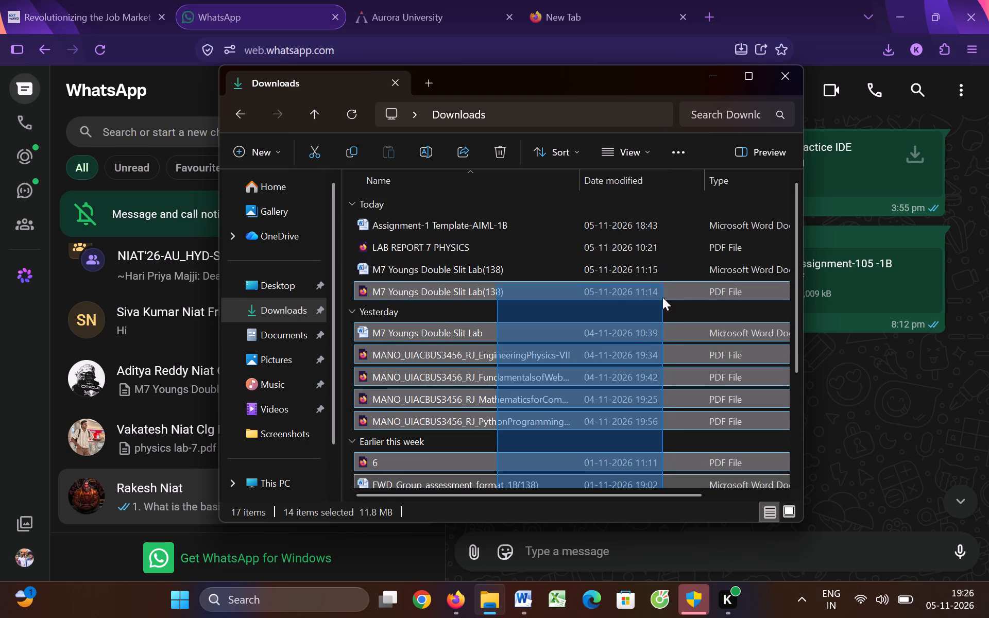
left_click_drag(662, 297, 661, 327)
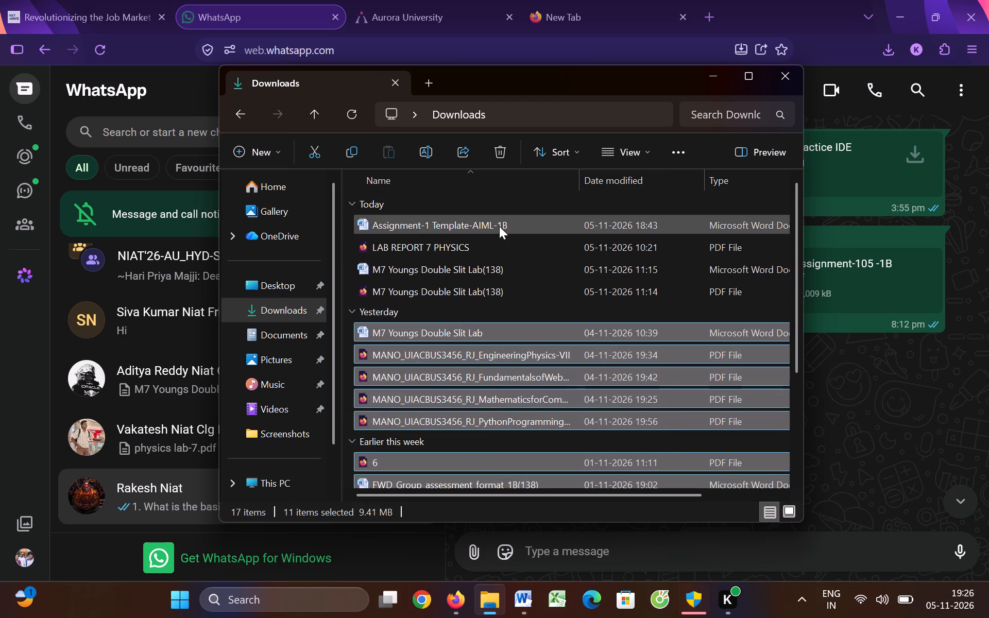
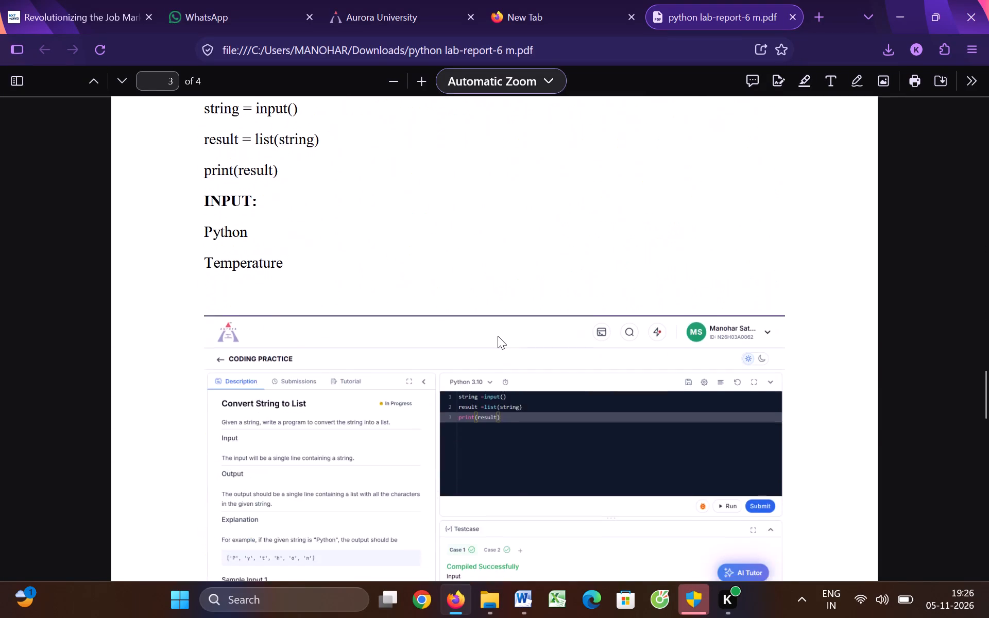
Look through the python lab-report-6 m PDF, from the string-to-list question back to the cover page.
scroll(498, 336, "down", 2)
scroll(498, 336, "up", 3)
scroll(498, 336, "down", 3)
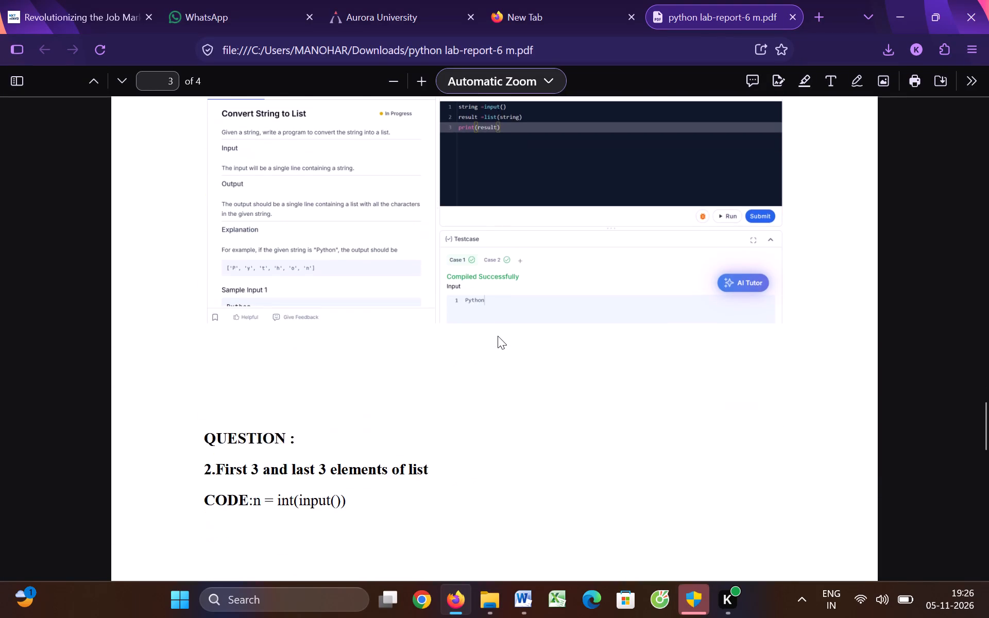
scroll(498, 336, "down", 4)
scroll(498, 336, "up", 11)
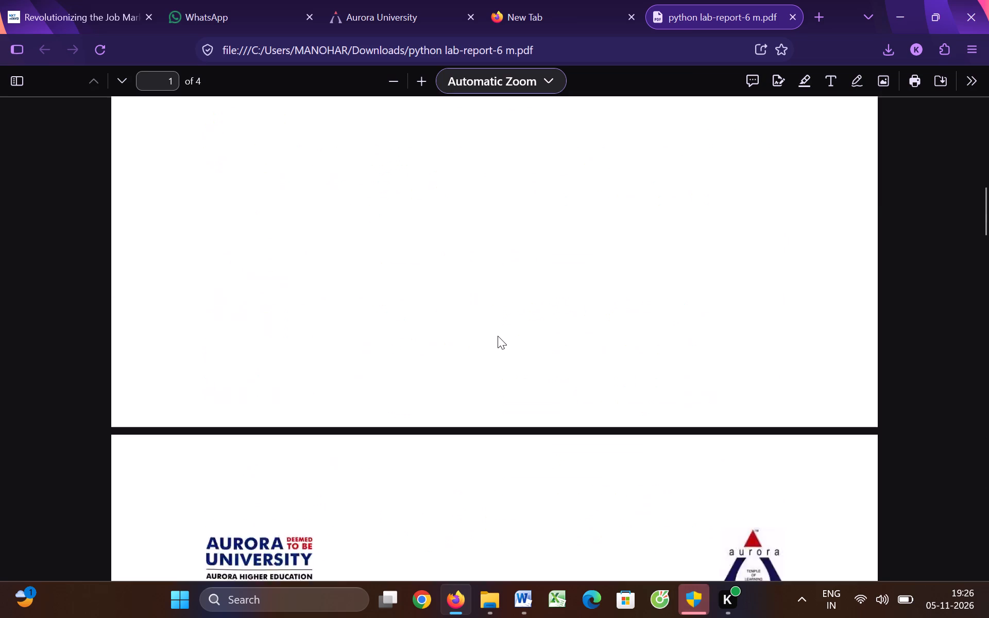
scroll(498, 336, "up", 3)
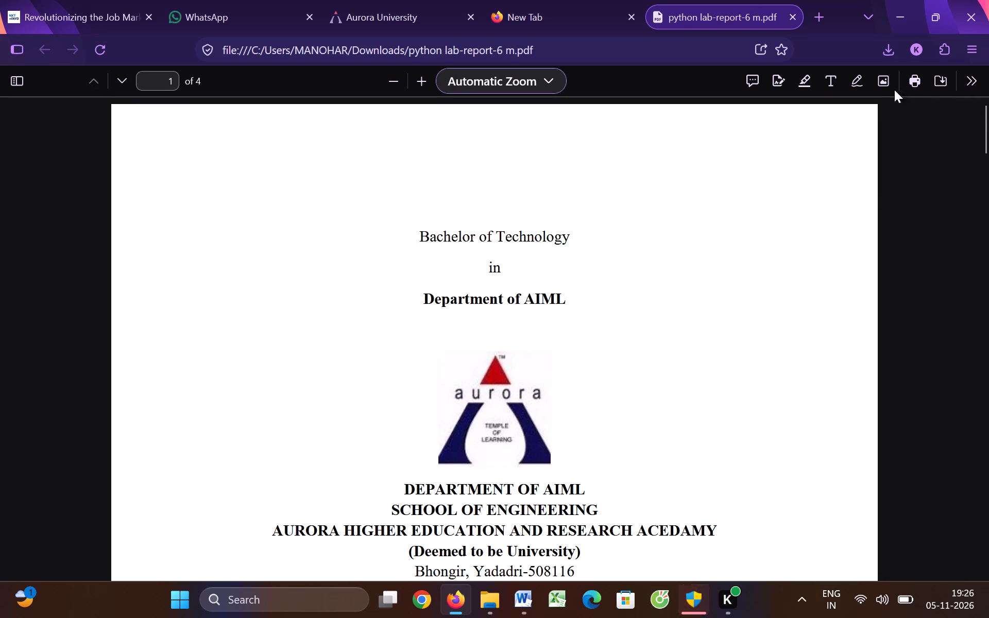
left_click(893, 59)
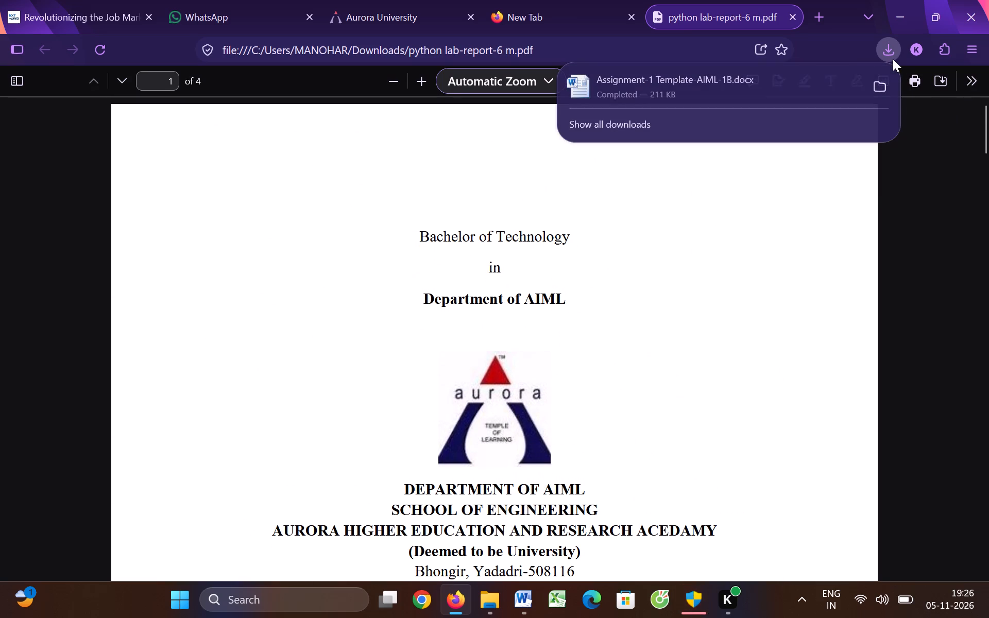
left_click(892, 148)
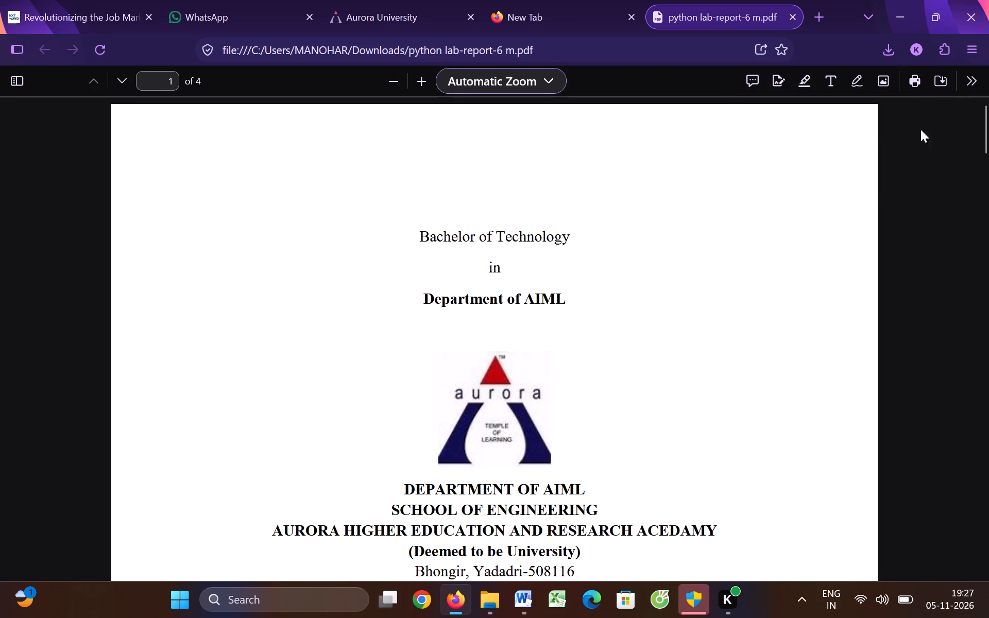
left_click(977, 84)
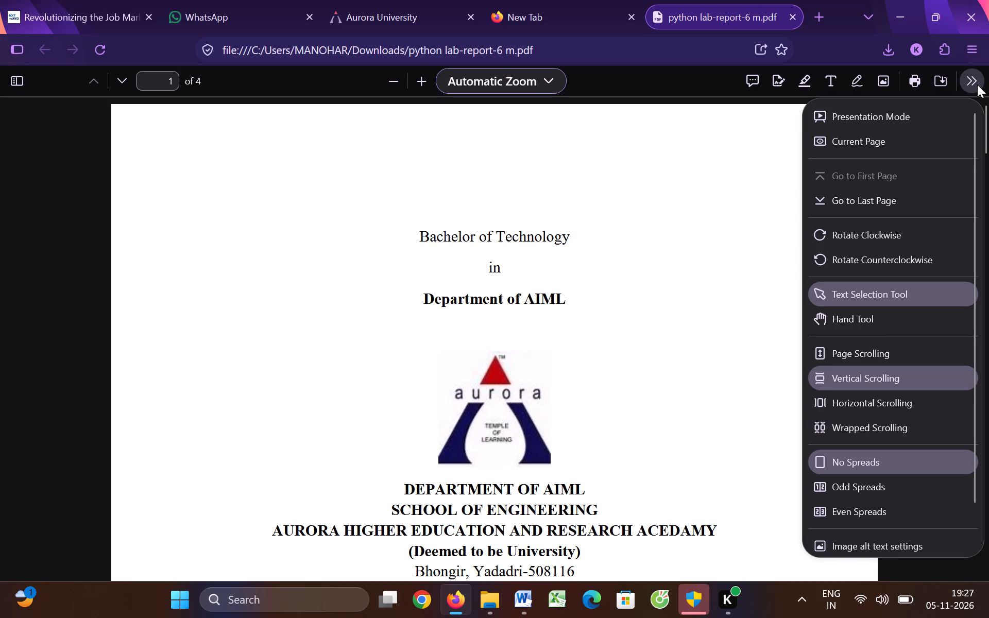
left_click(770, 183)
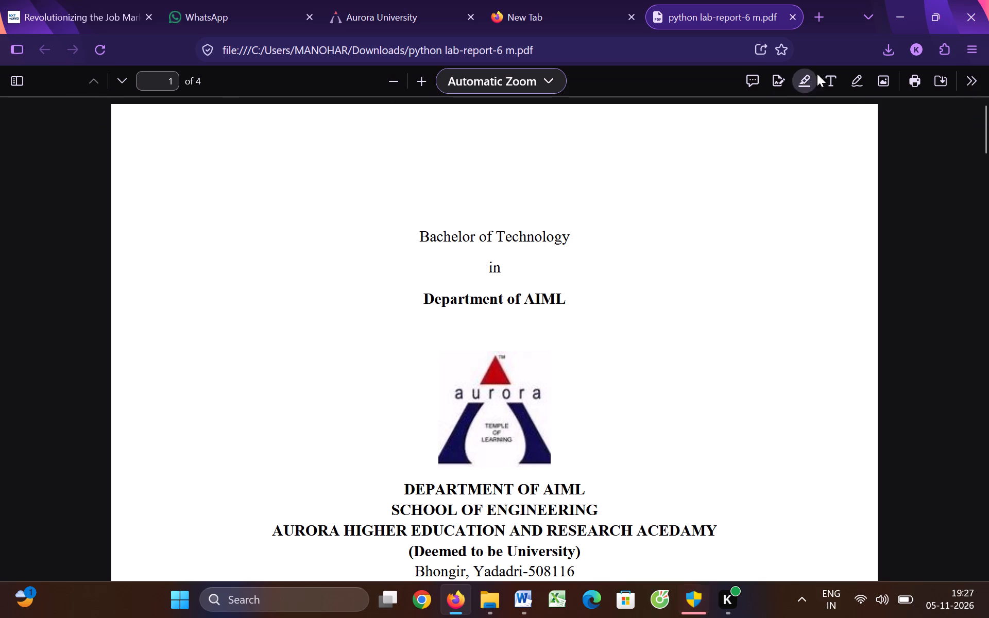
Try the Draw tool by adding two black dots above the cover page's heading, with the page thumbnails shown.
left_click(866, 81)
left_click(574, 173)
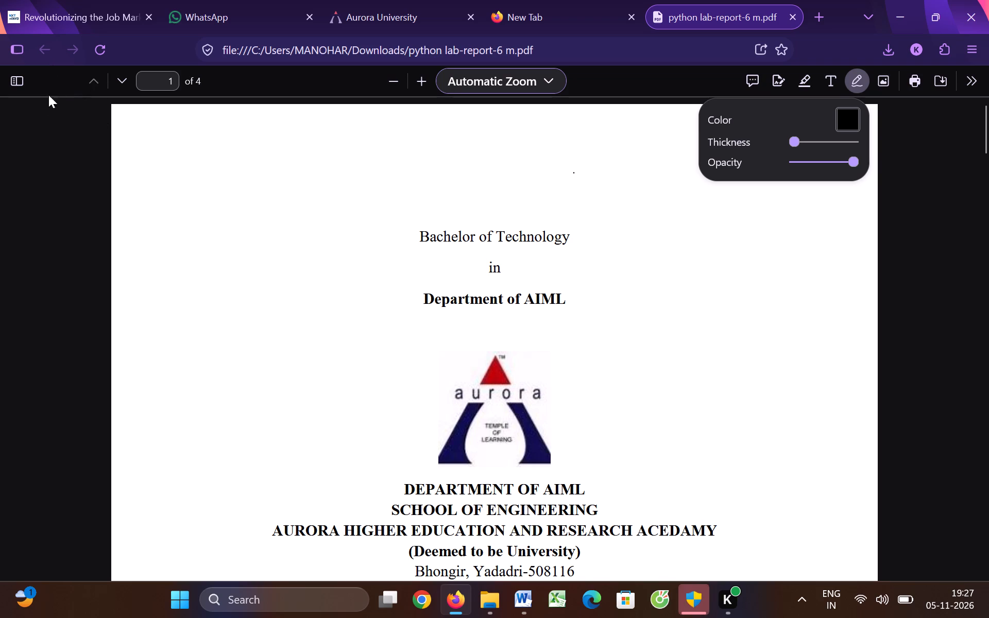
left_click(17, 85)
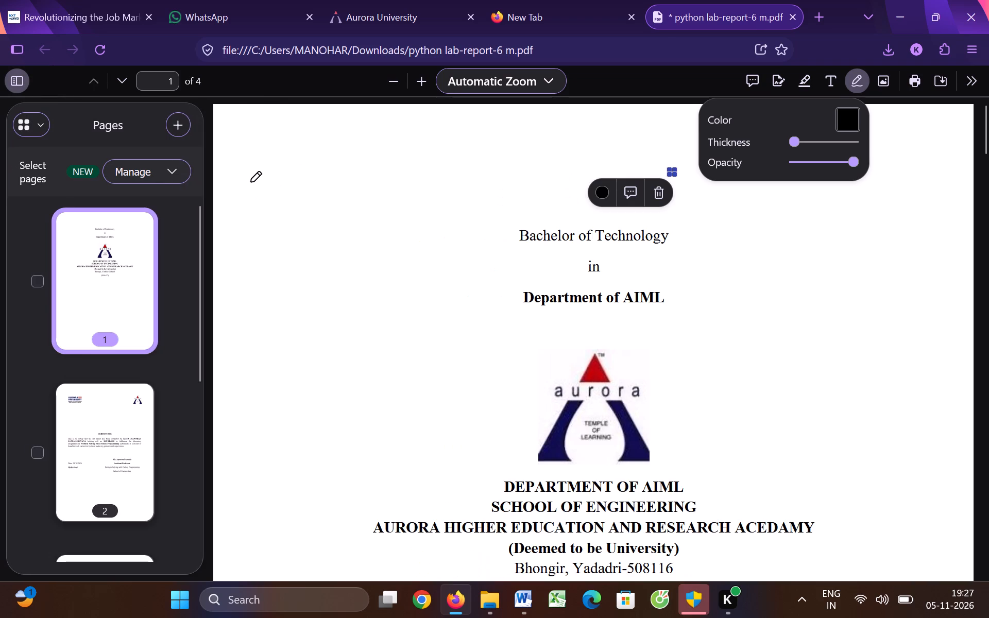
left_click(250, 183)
Bring up the Downloads folder window and close it.
left_click(489, 596)
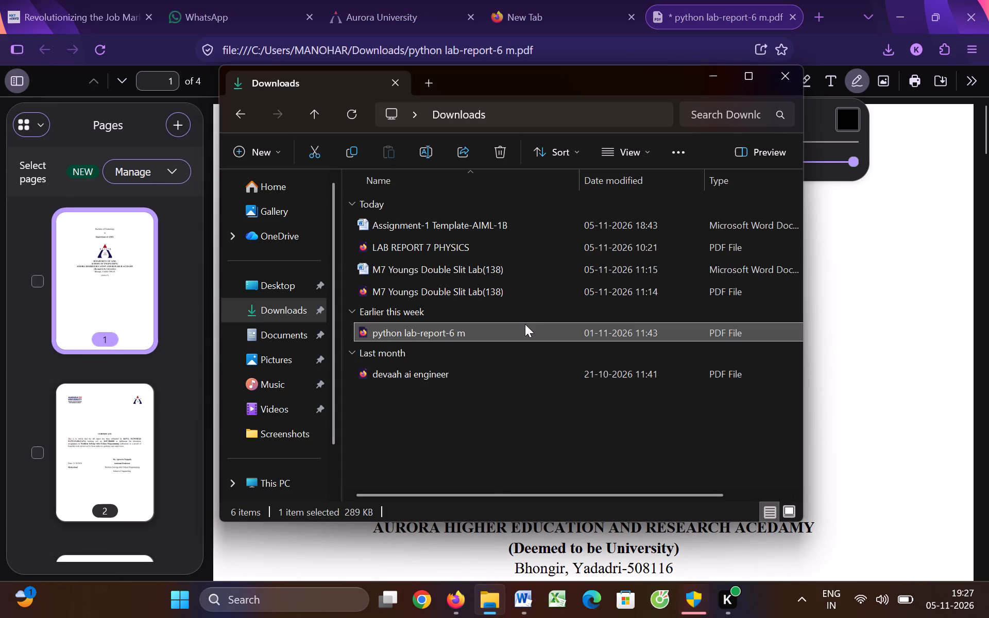
right_click(525, 324)
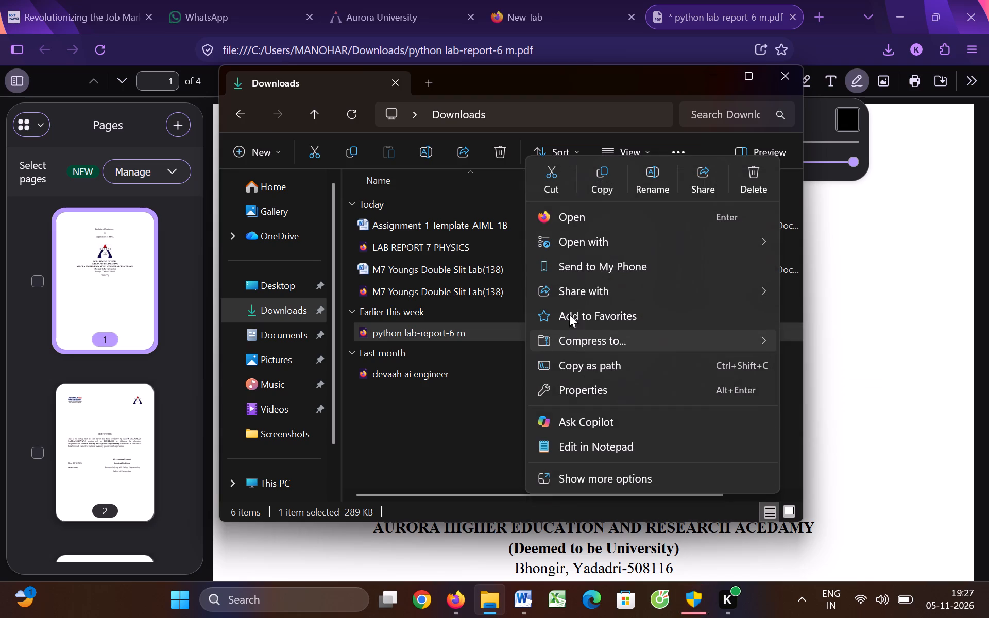
left_click(495, 340)
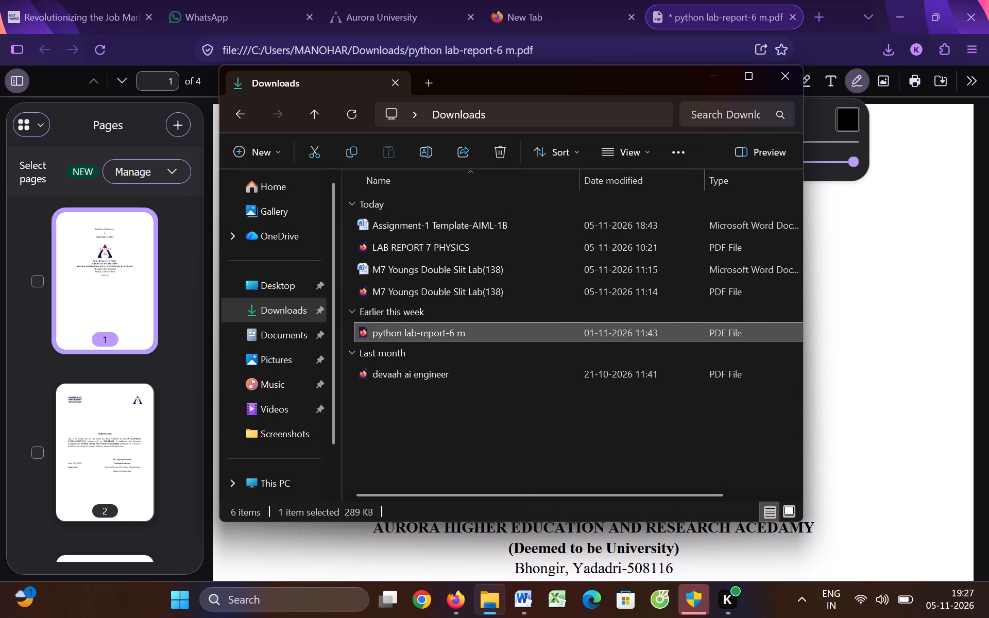
left_click(787, 81)
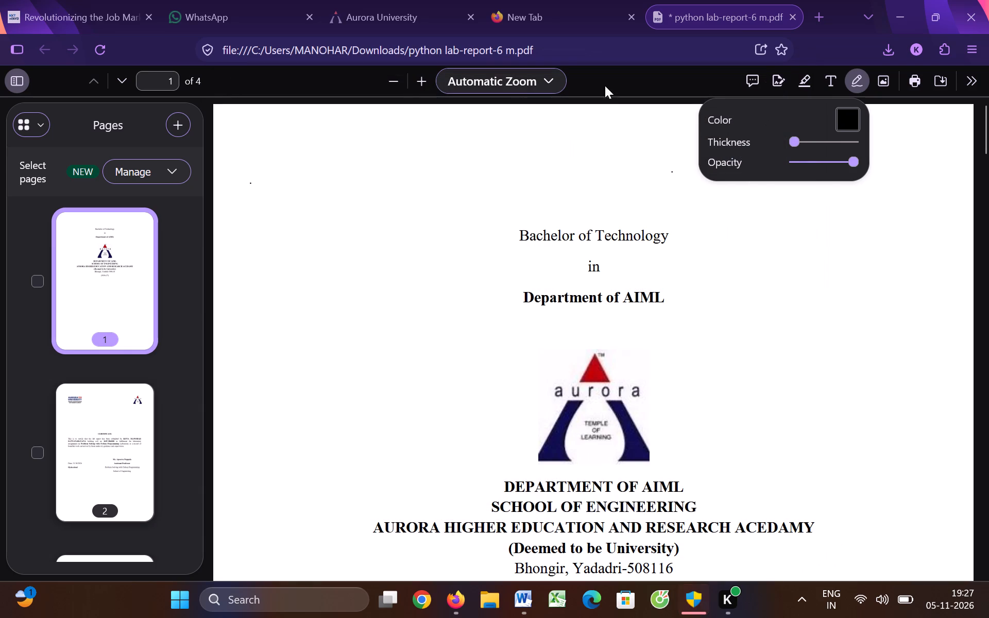
Close the whole browser, leaving the coding practice page and discarding the changes to the python lab-report-6 m PDF.
left_click(983, 0)
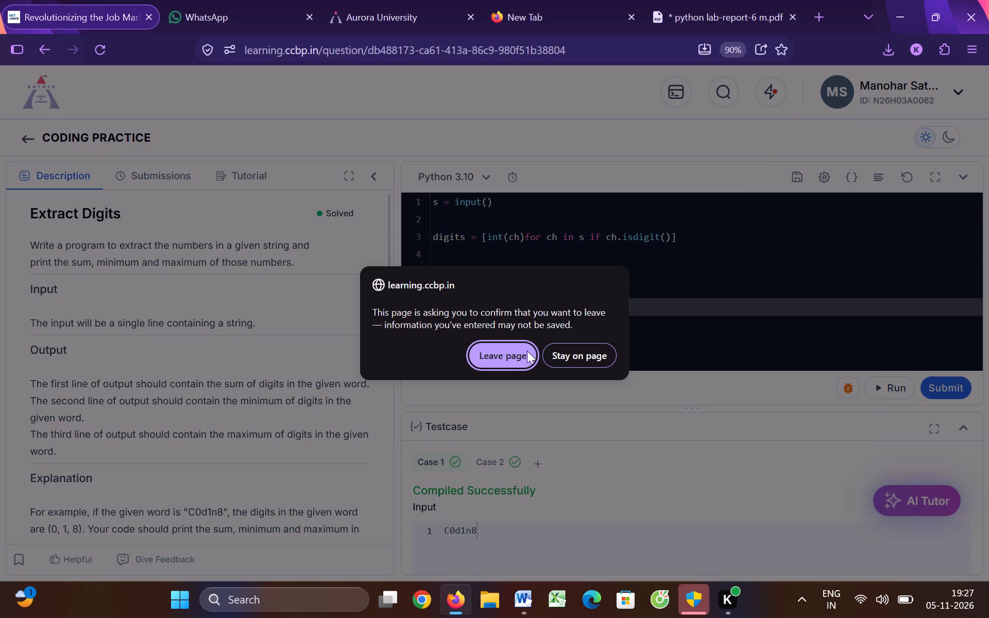
left_click(504, 355)
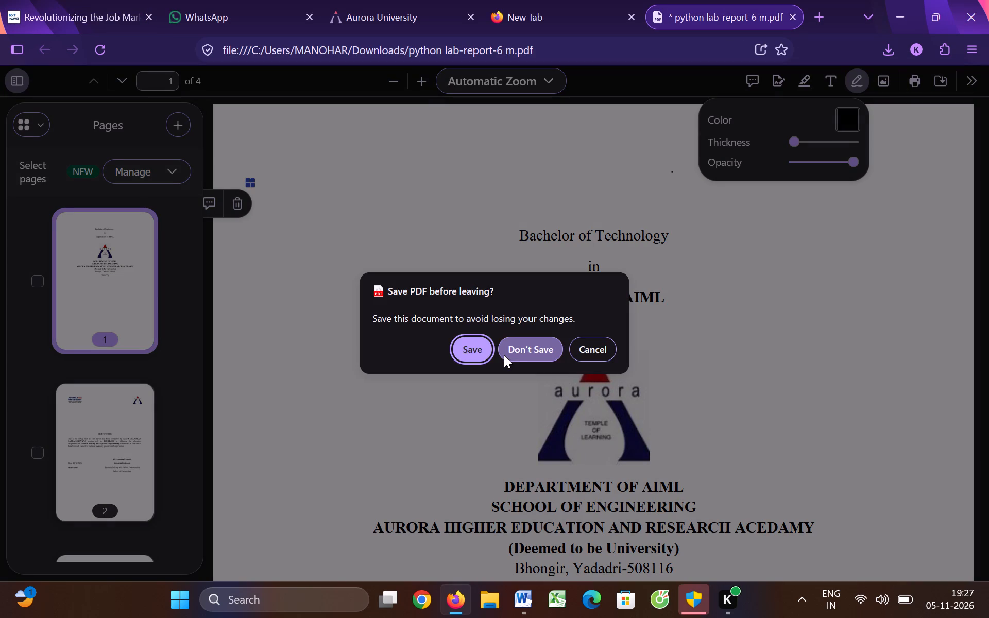
left_click(513, 349)
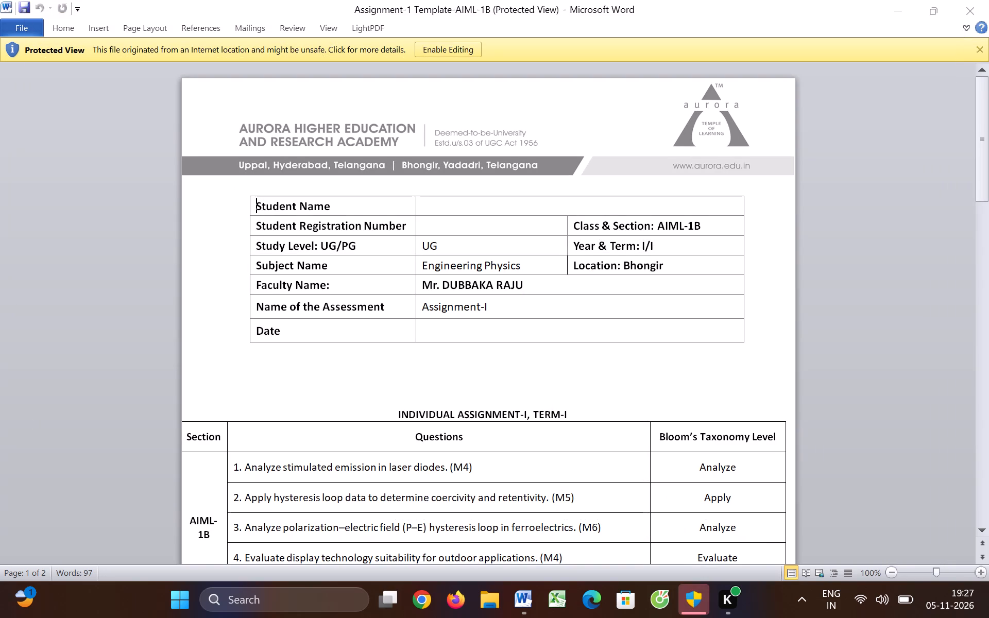
Look over the Assignment-1 Template-AIML-1B document and close it.
scroll(542, 364, "down", 2)
scroll(542, 364, "up", 3)
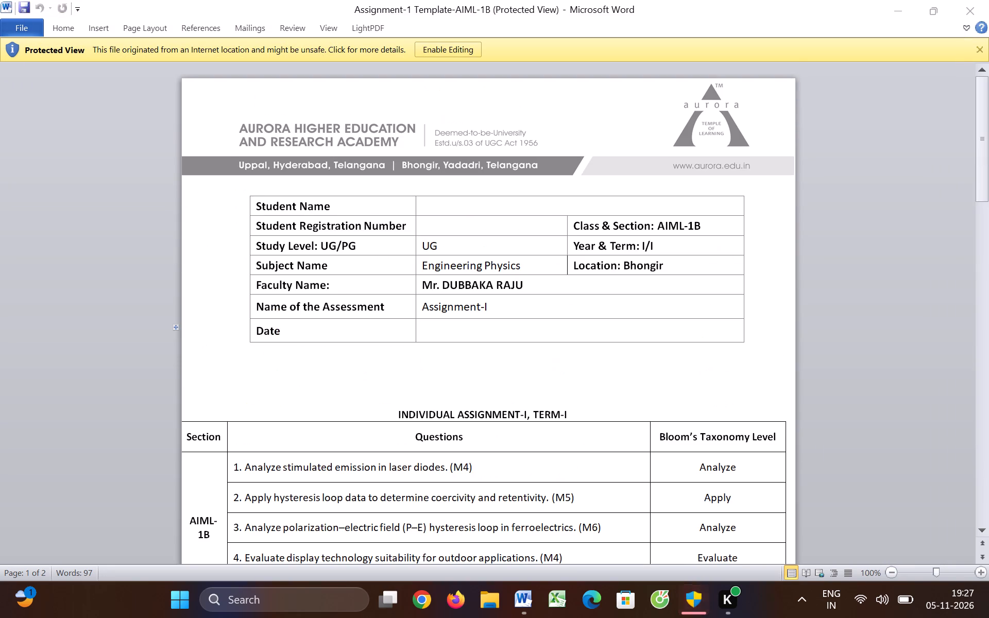
left_click(965, 19)
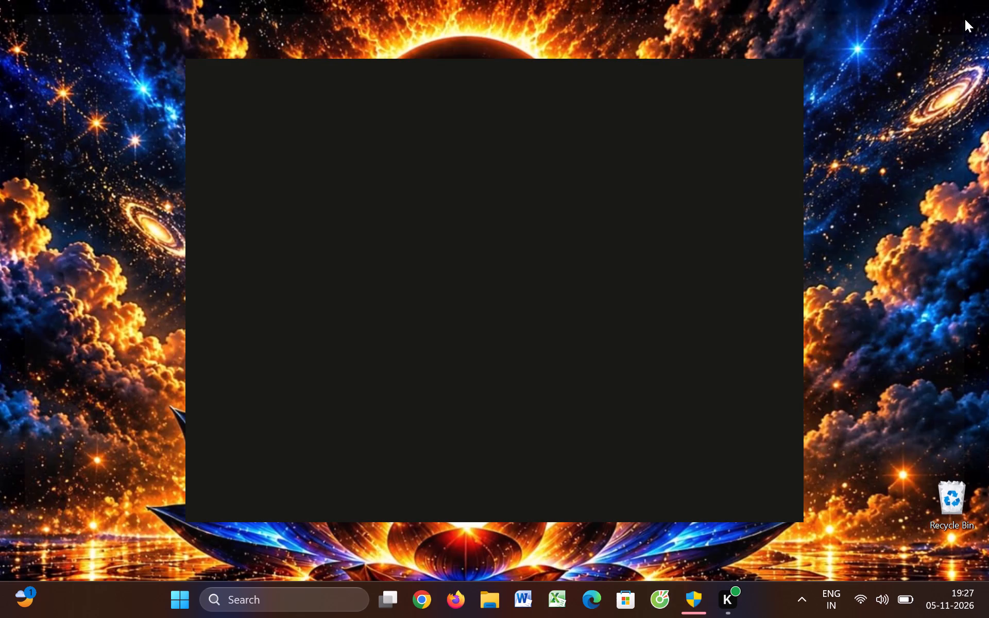
Launch Microsoft Word.
left_click(528, 593)
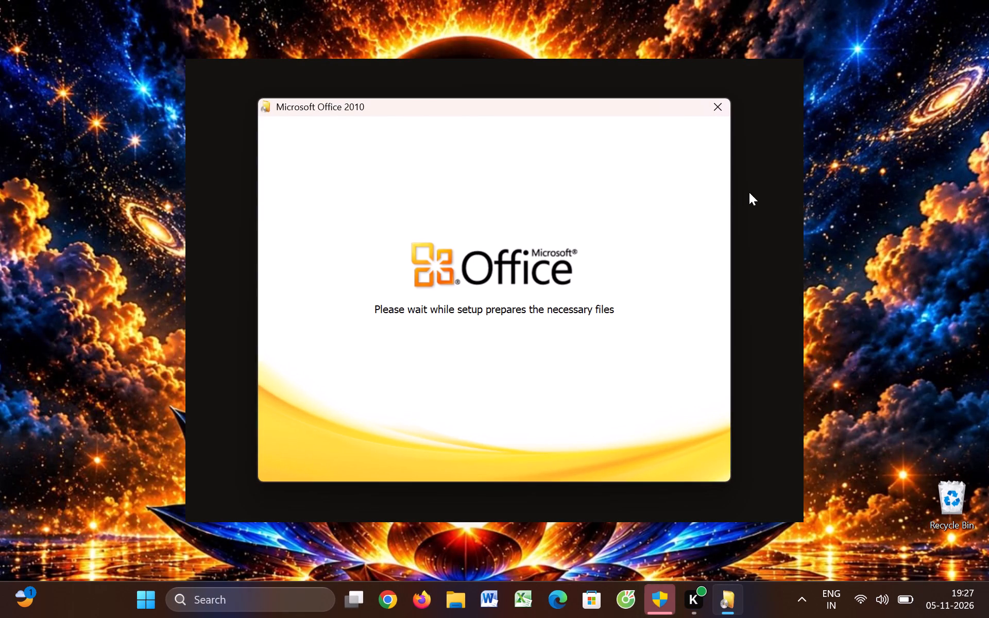
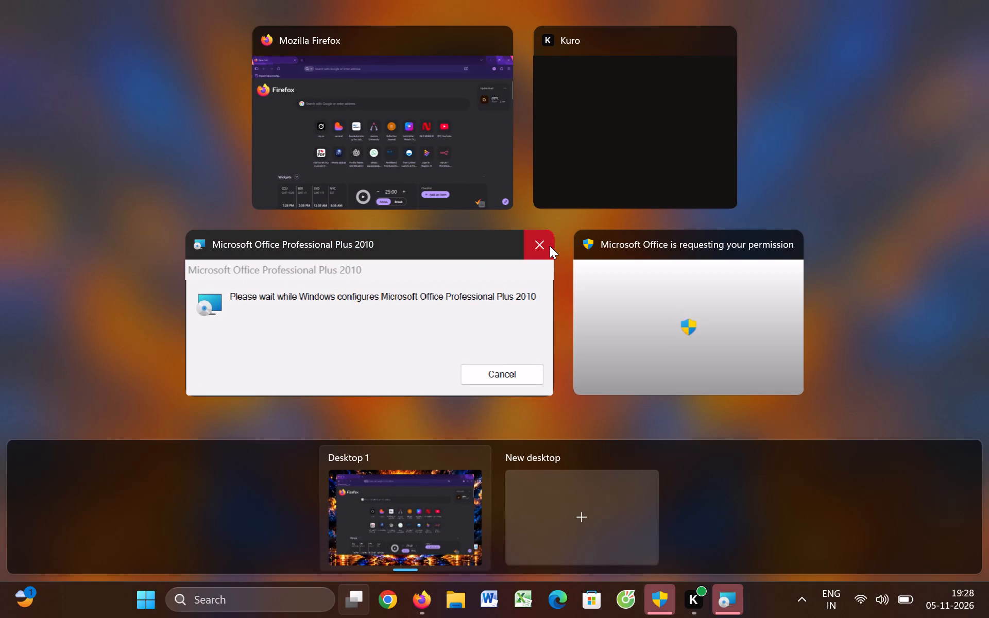
Dismiss the Microsoft Office Professional Plus 2010 configuration windows and close the blank Word document.
left_click(548, 244)
triple_click(548, 244)
left_click_drag(548, 244, 516, 262)
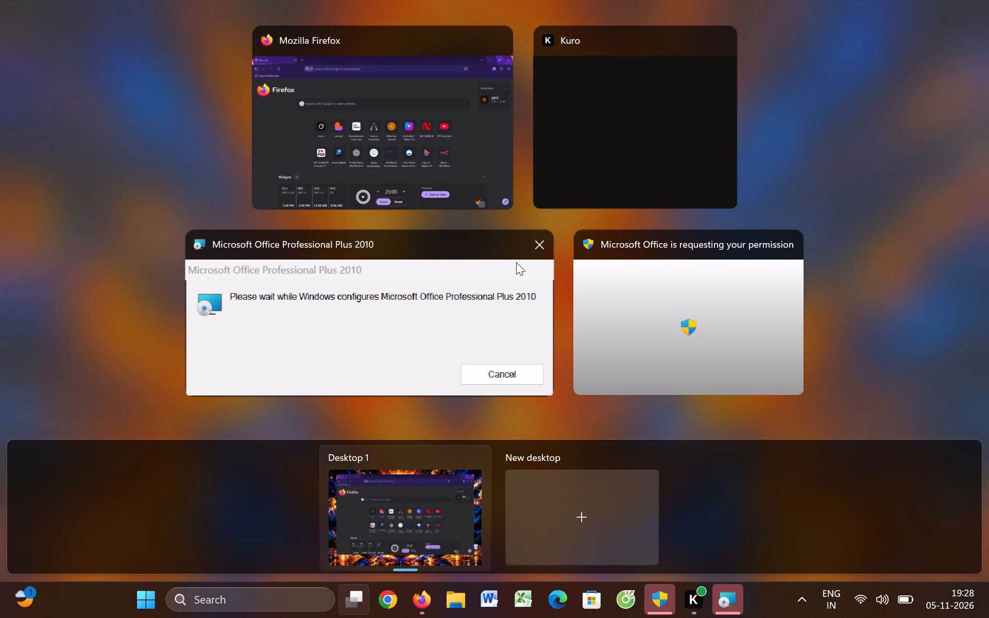
left_click(516, 262)
left_click(632, 237)
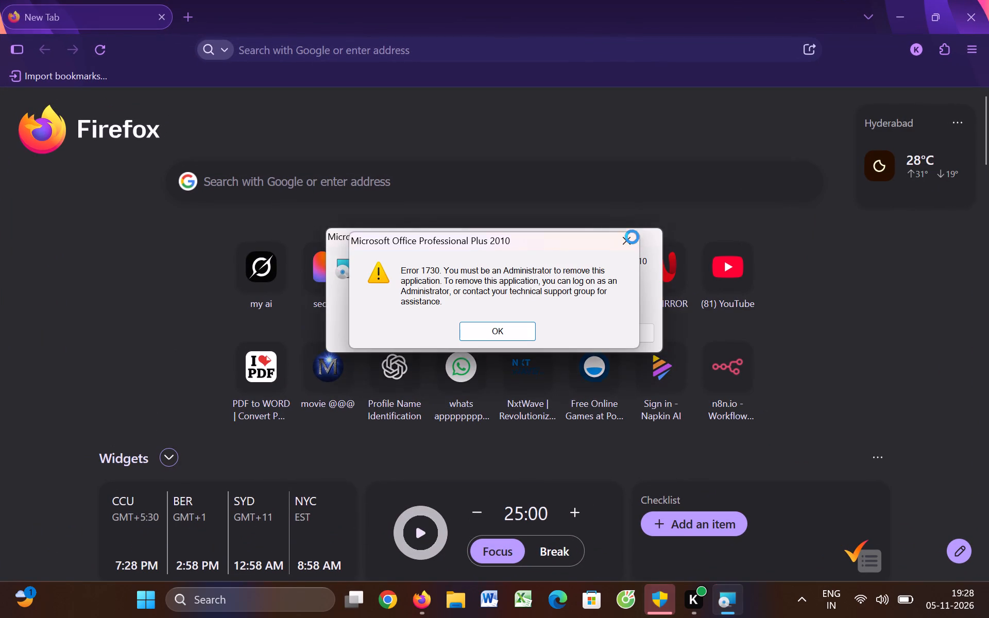
left_click(637, 250)
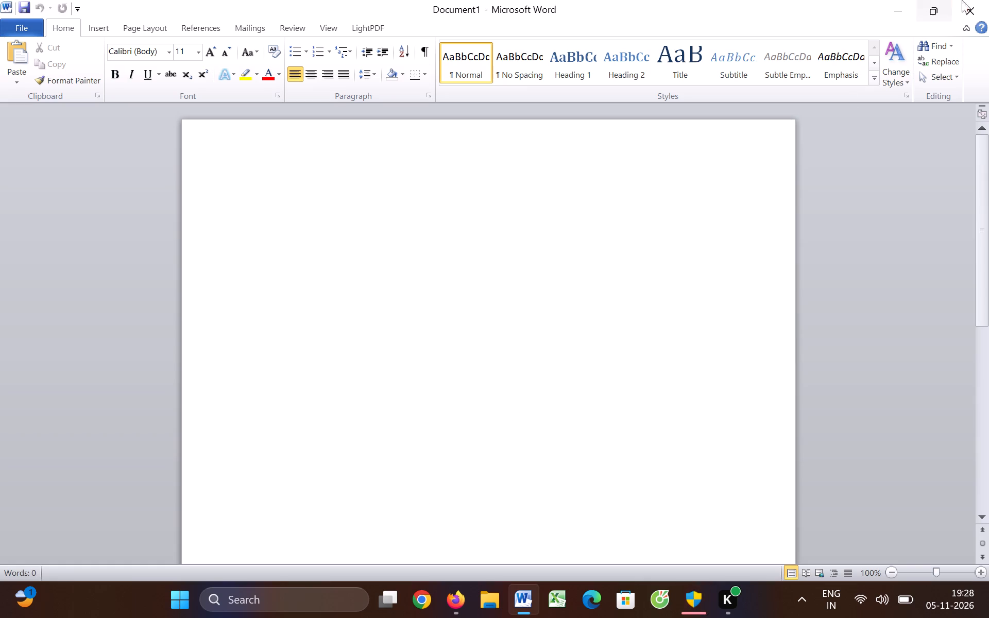
left_click(988, 0)
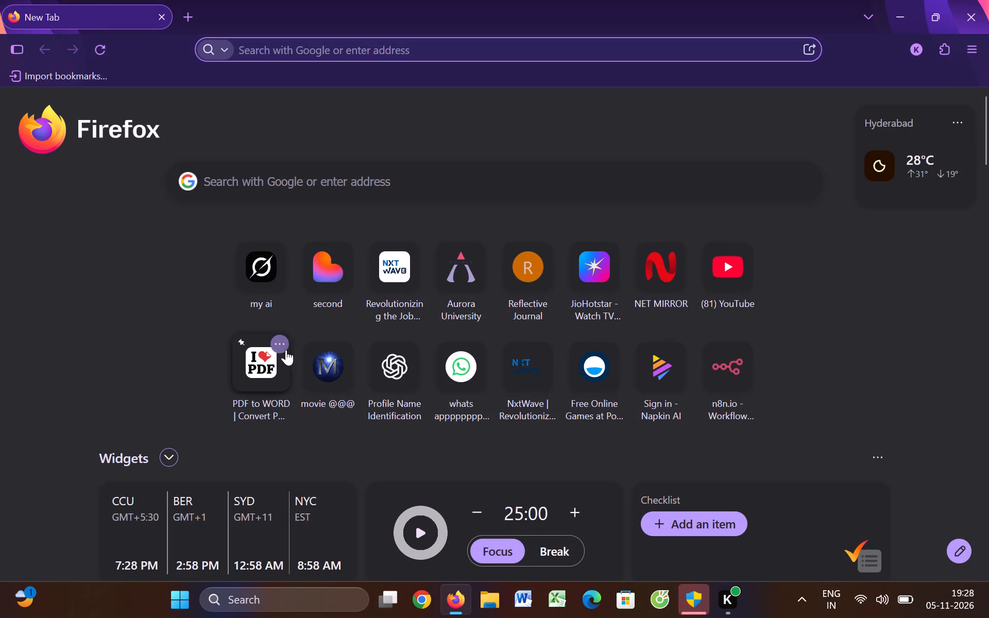
left_click(269, 400)
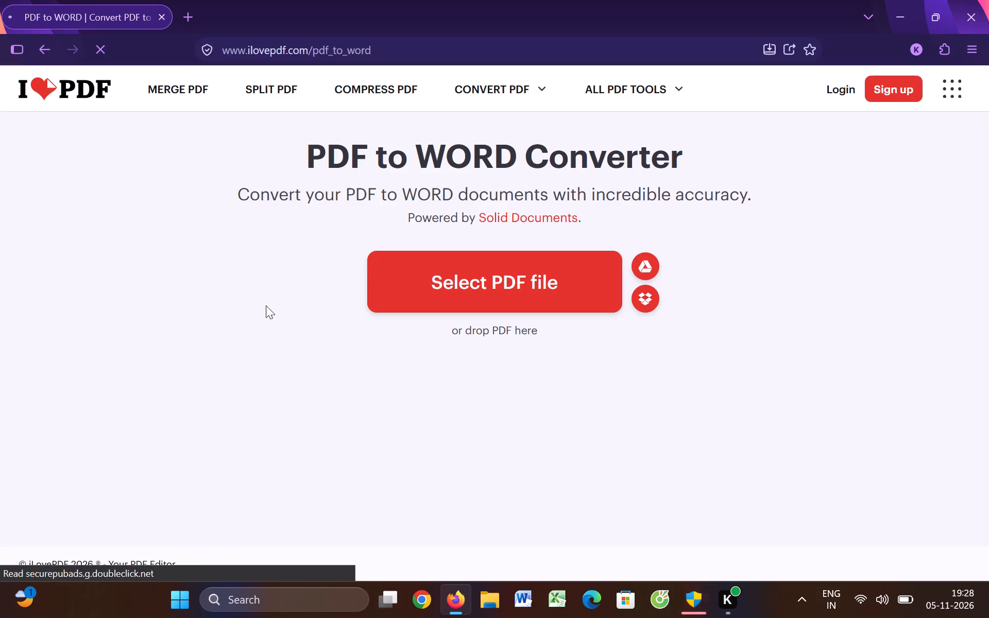
left_click(468, 271)
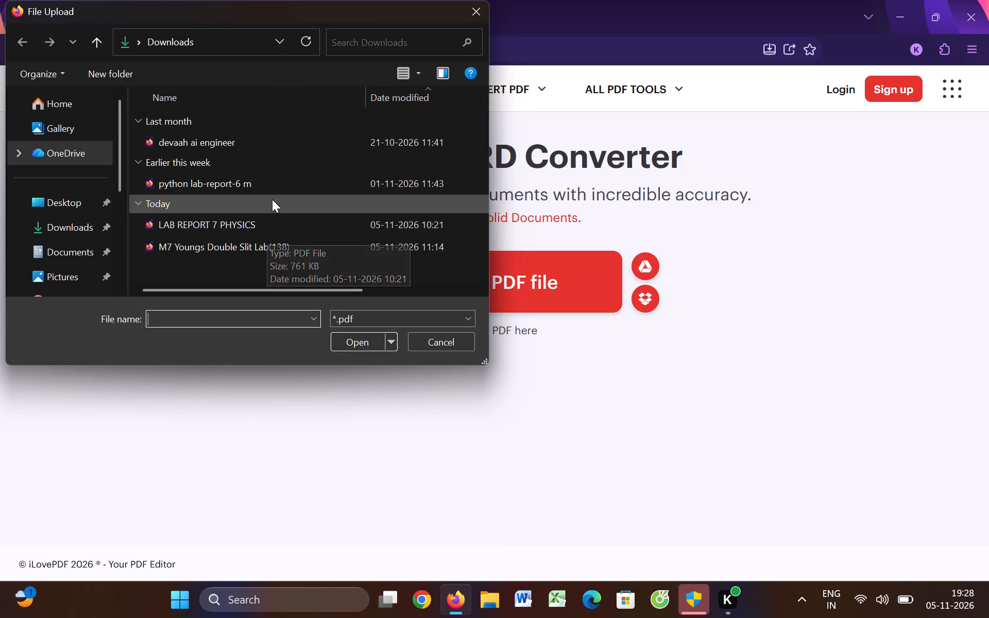
left_click(275, 184)
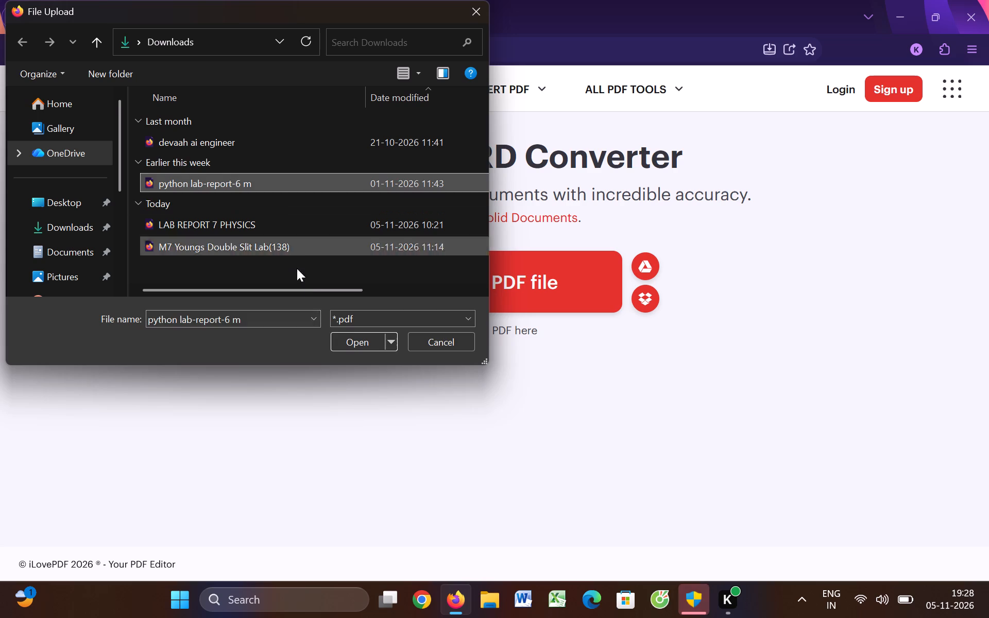
left_click(353, 340)
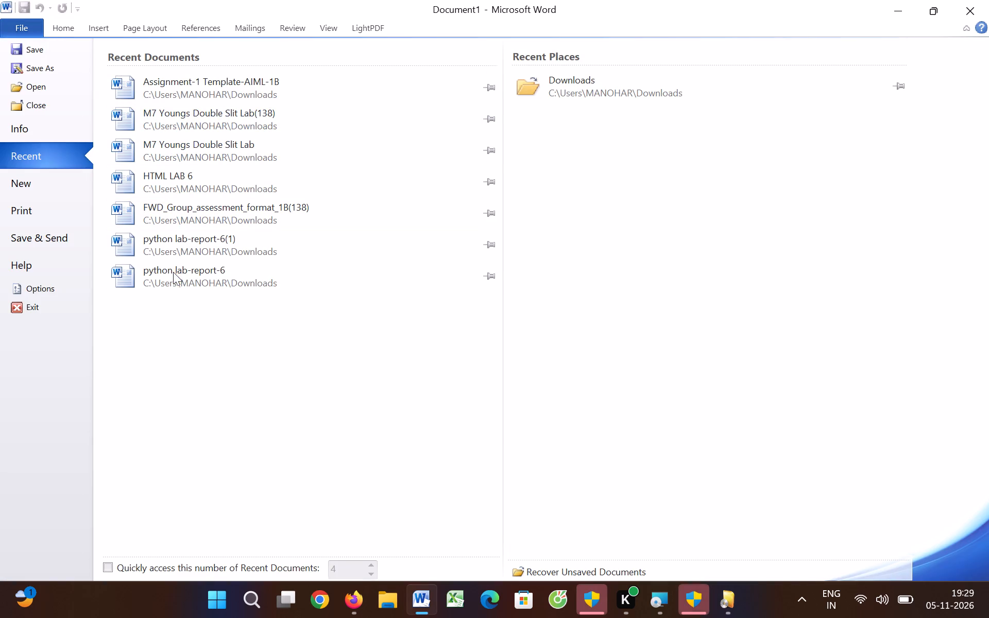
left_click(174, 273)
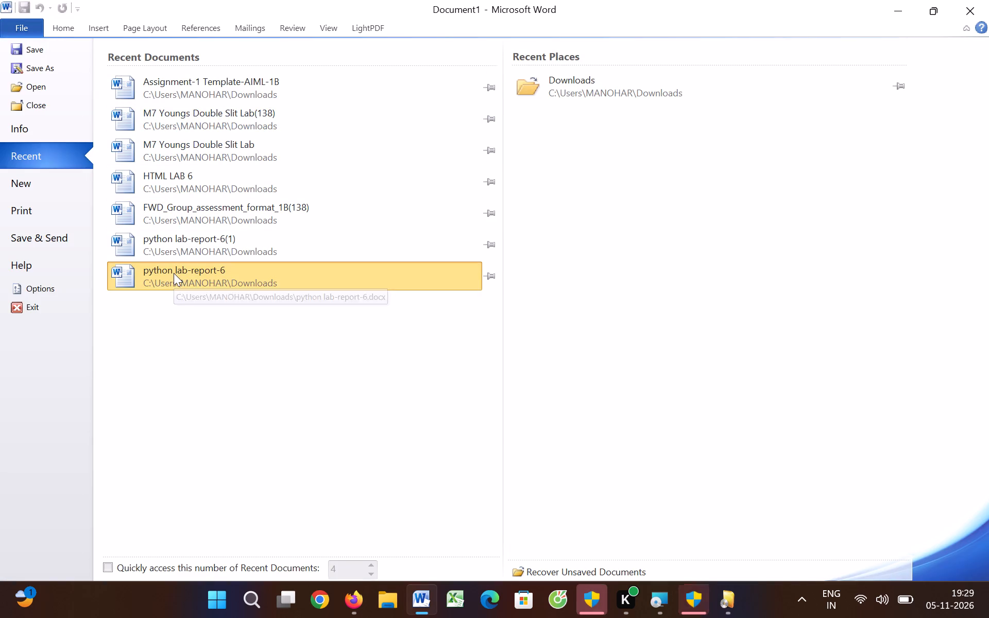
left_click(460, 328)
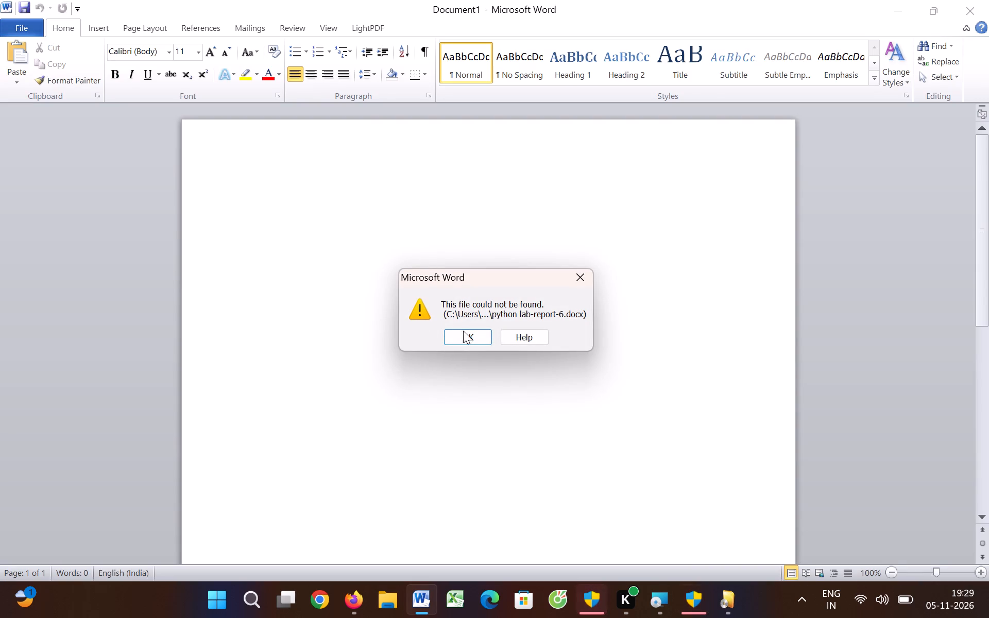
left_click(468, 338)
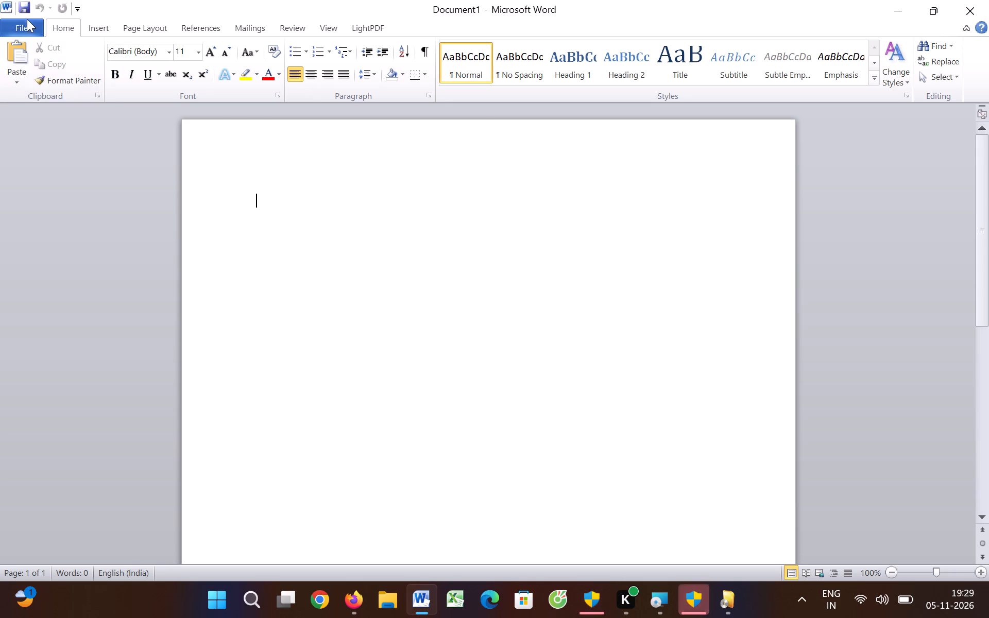
Open the python lab-report-6 m Word document from the Downloads folder and enable editing.
left_click(27, 23)
left_click(48, 84)
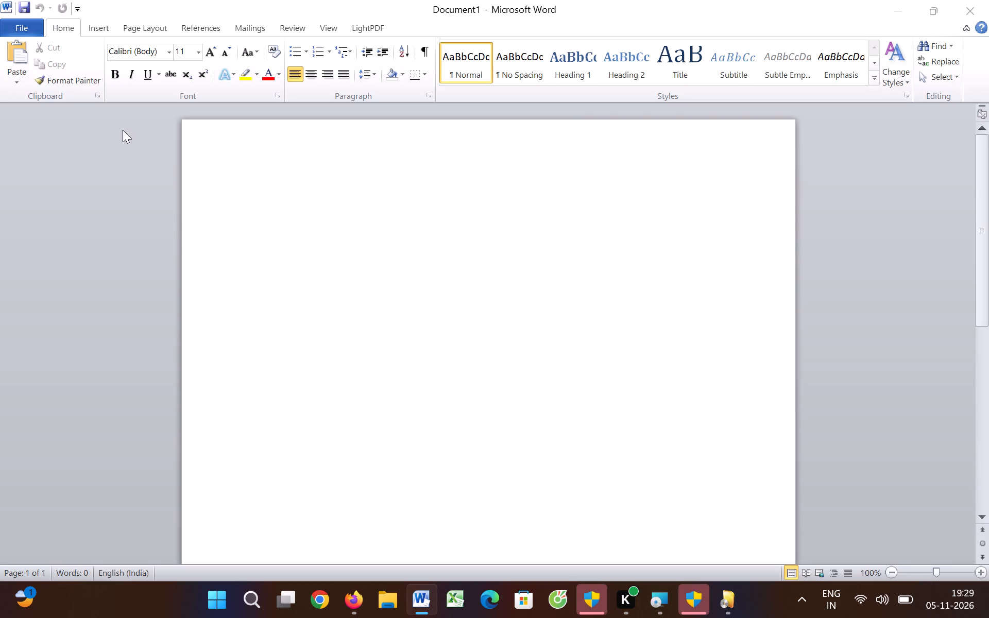
left_click(89, 217)
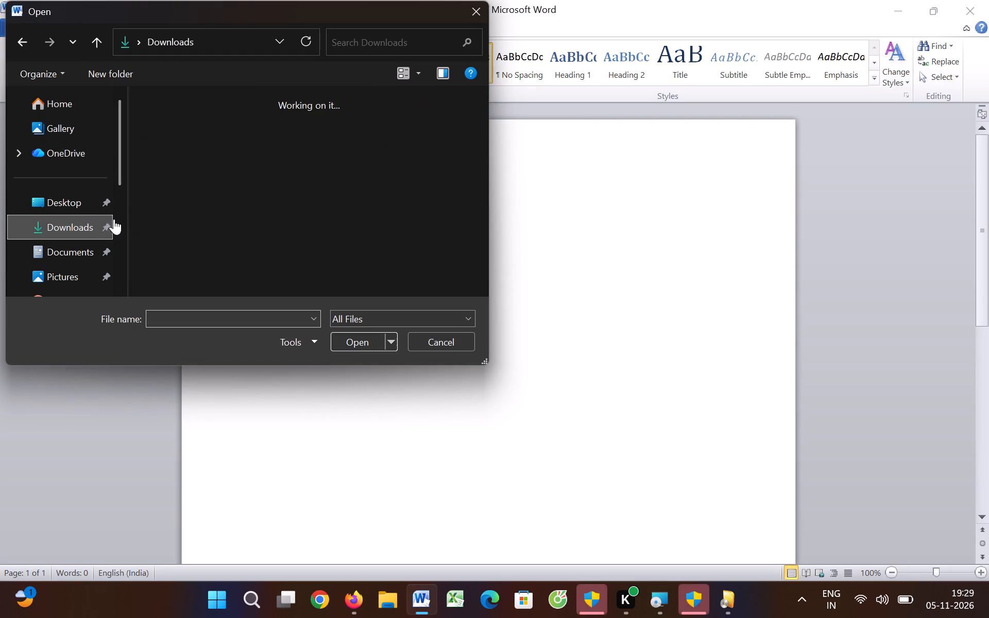
scroll(200, 215, "down", 1)
scroll(200, 215, "up", 2)
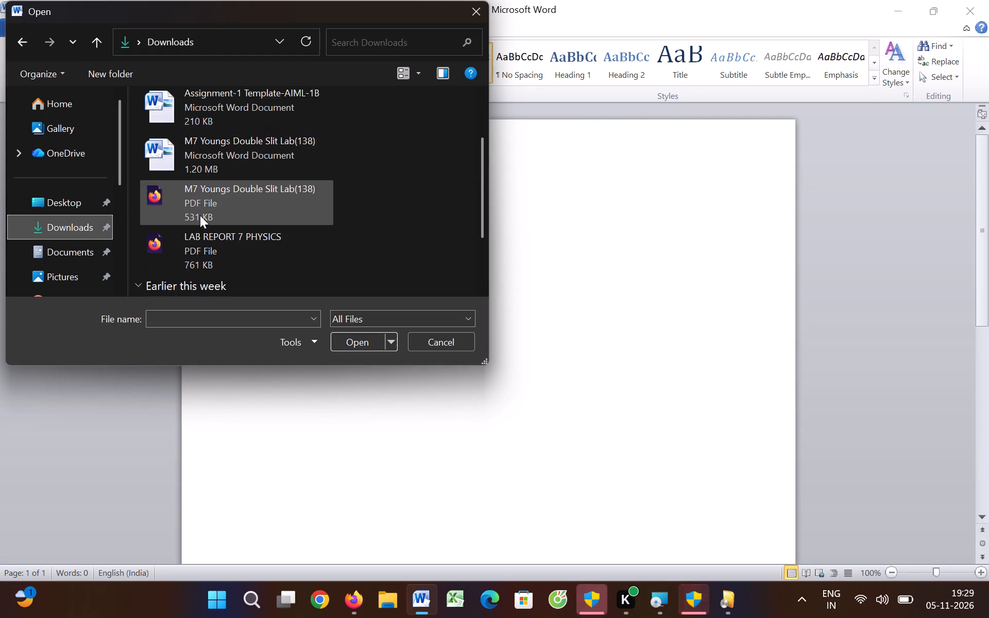
left_click(241, 125)
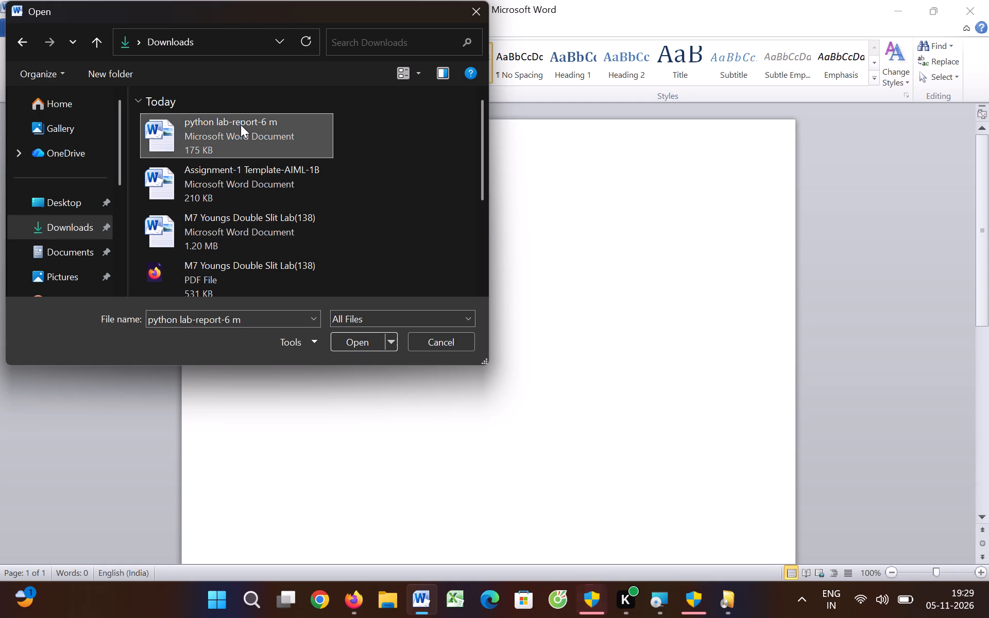
left_click(343, 338)
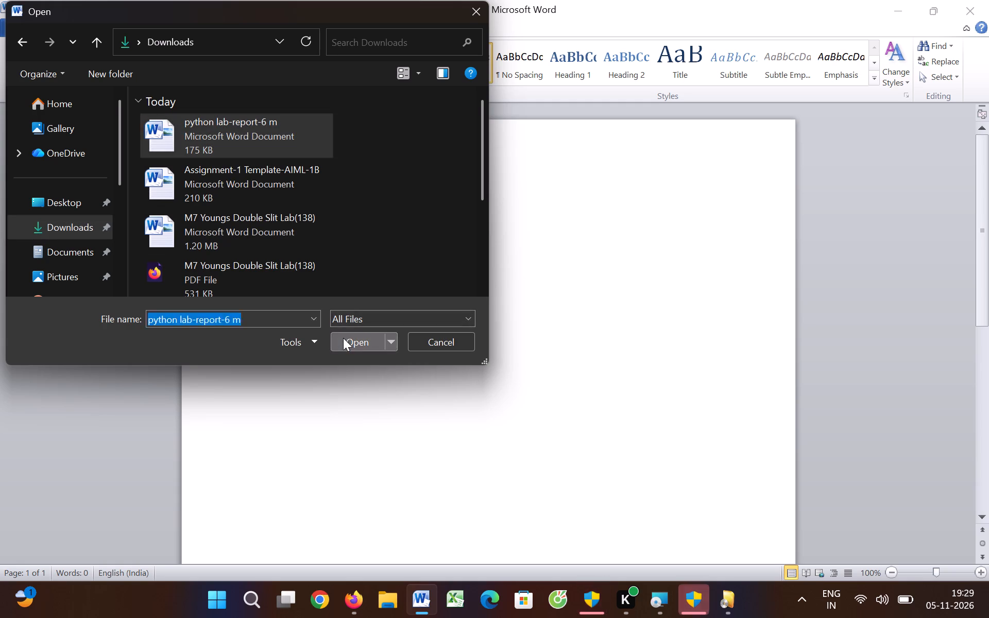
scroll(418, 341, "down", 3)
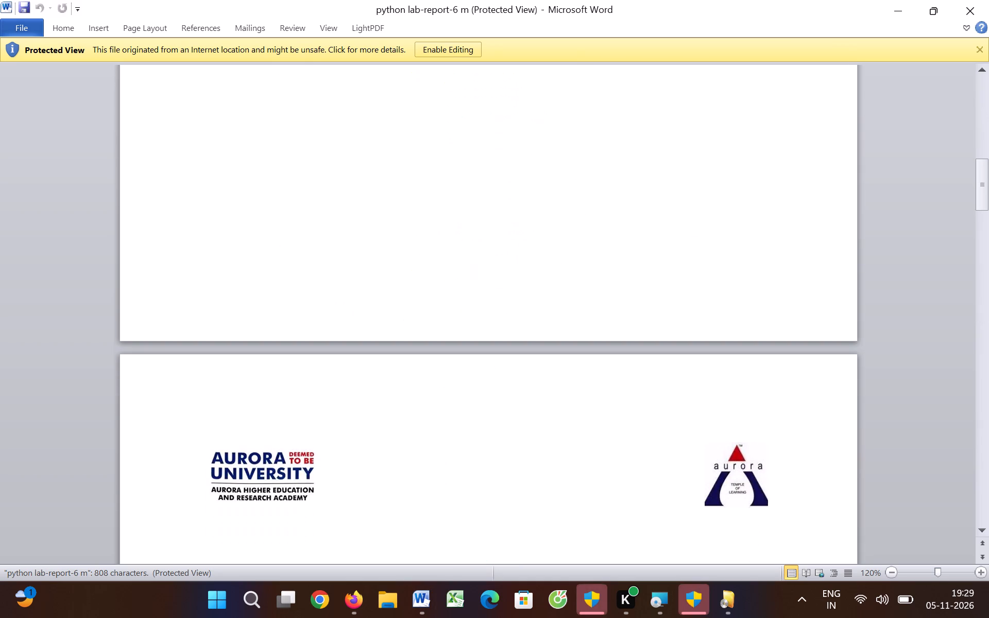
left_click(456, 44)
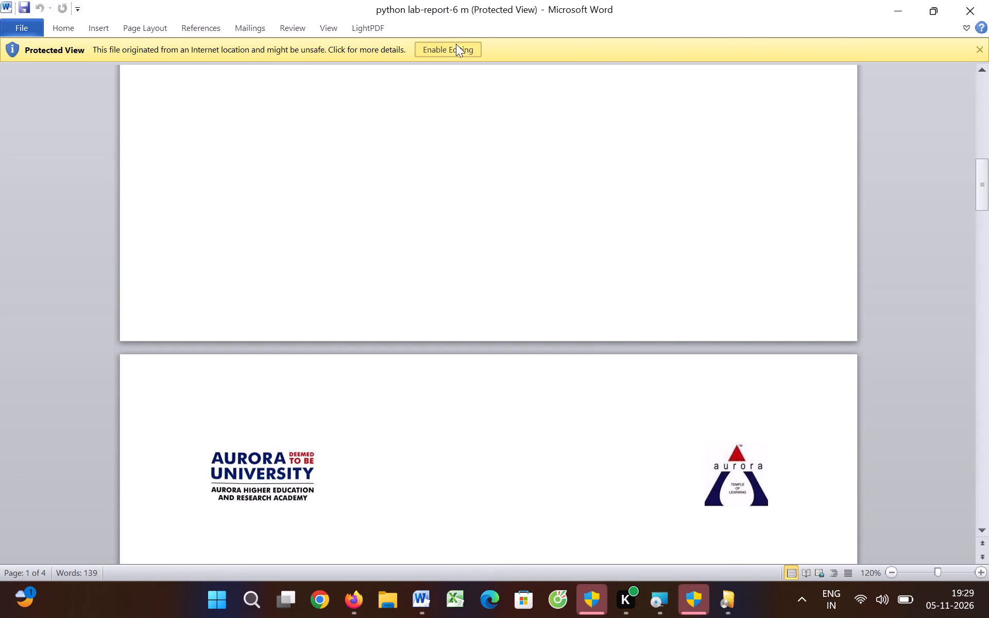
Look over the lab report's pages, including the certificate, the code sections and the coding practice screenshots.
scroll(431, 183, "down", 1)
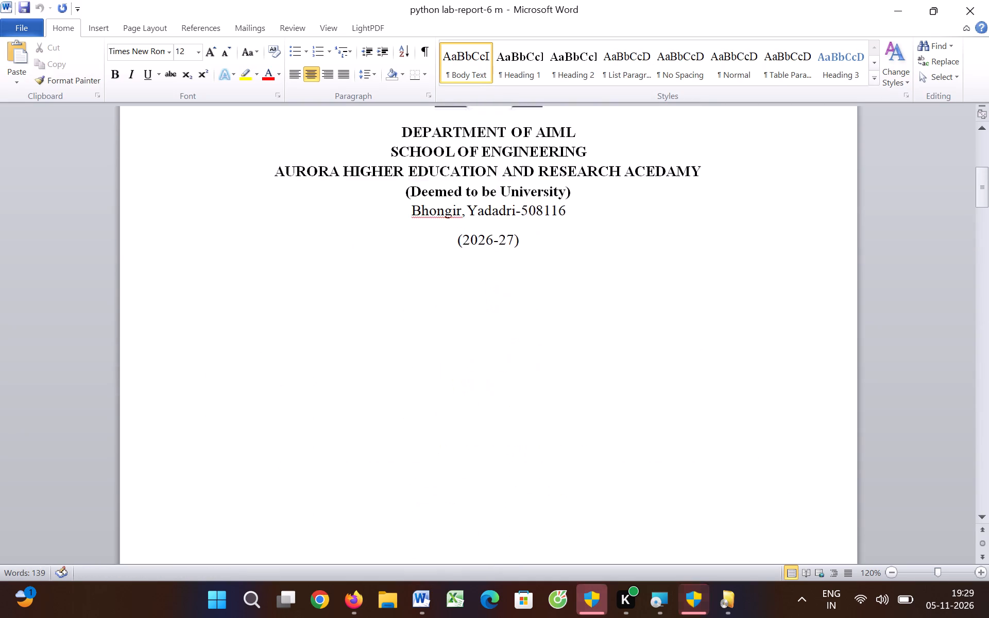
scroll(431, 183, "down", 3)
scroll(431, 183, "up", 2)
scroll(431, 183, "down", 1)
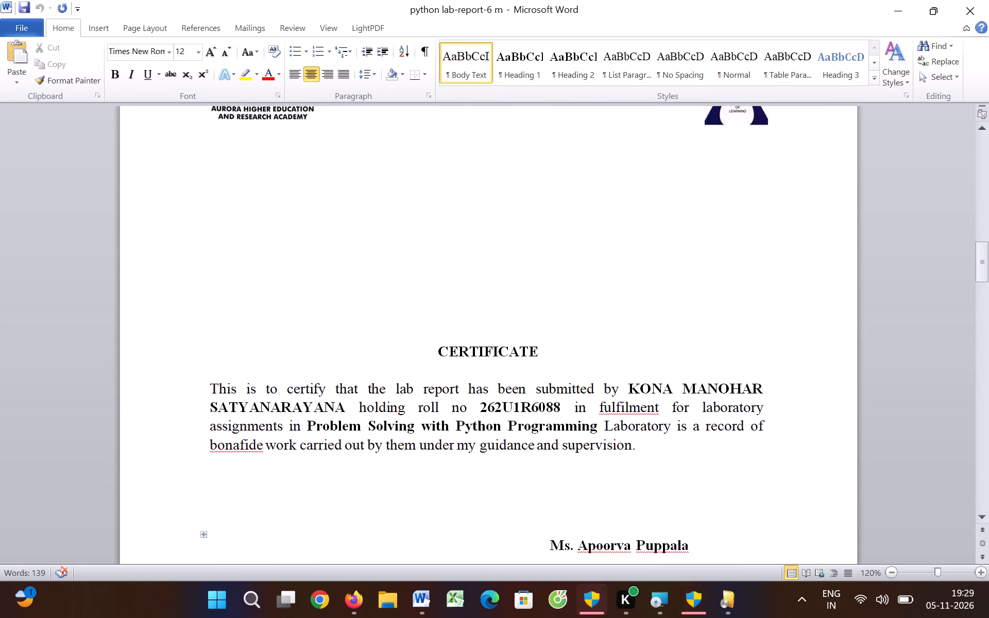
scroll(431, 183, "down", 3)
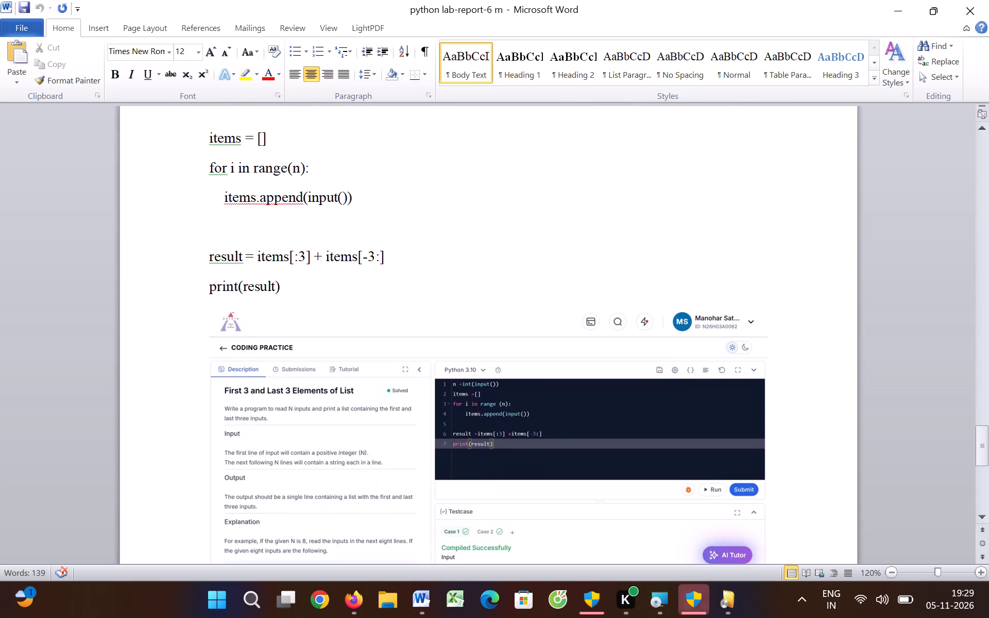
scroll(431, 183, "up", 2)
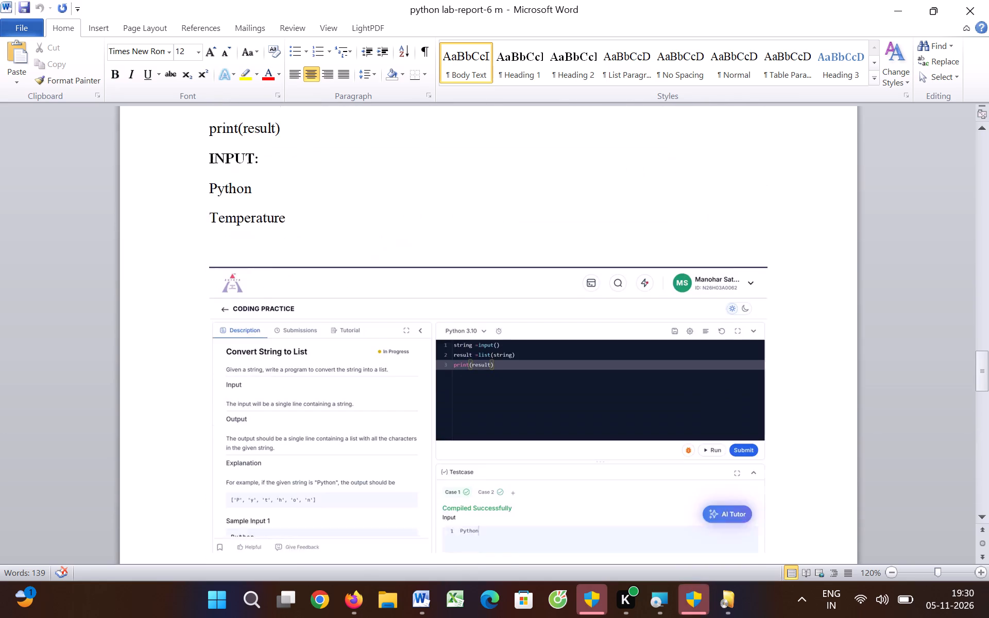
scroll(431, 183, "up", 2)
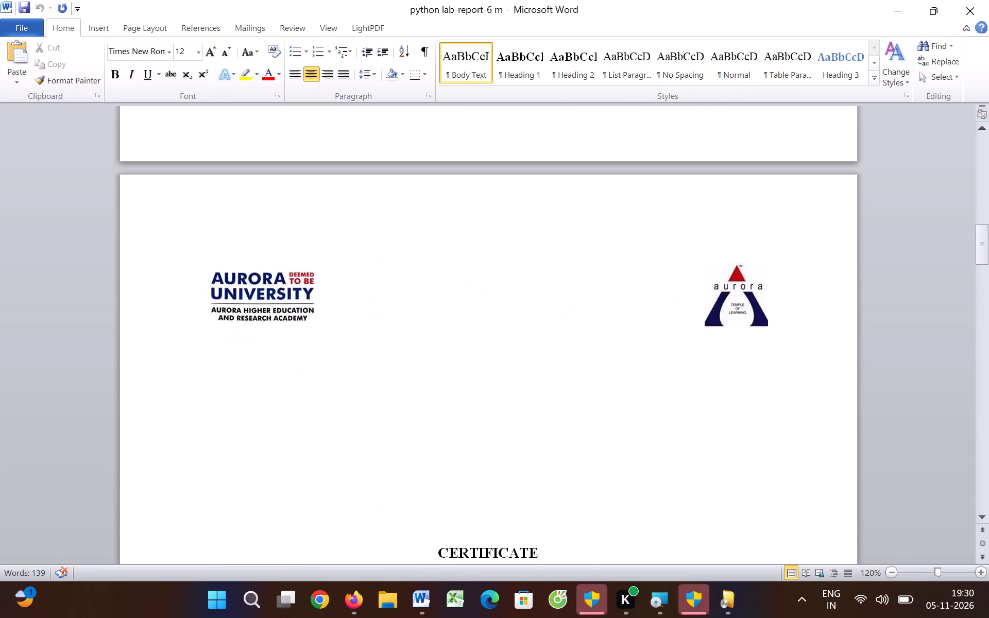
scroll(431, 183, "down", 1)
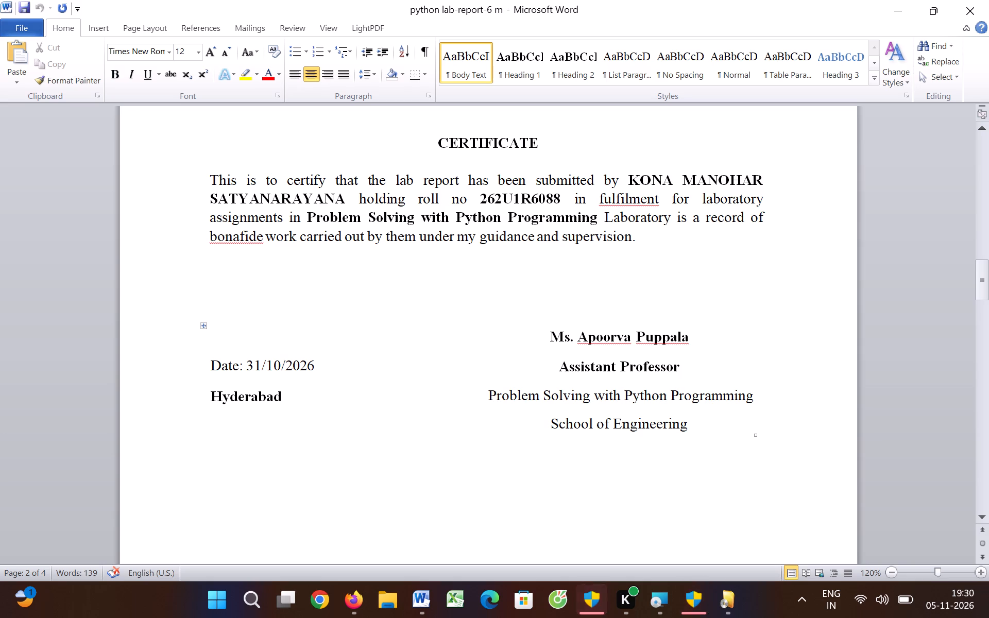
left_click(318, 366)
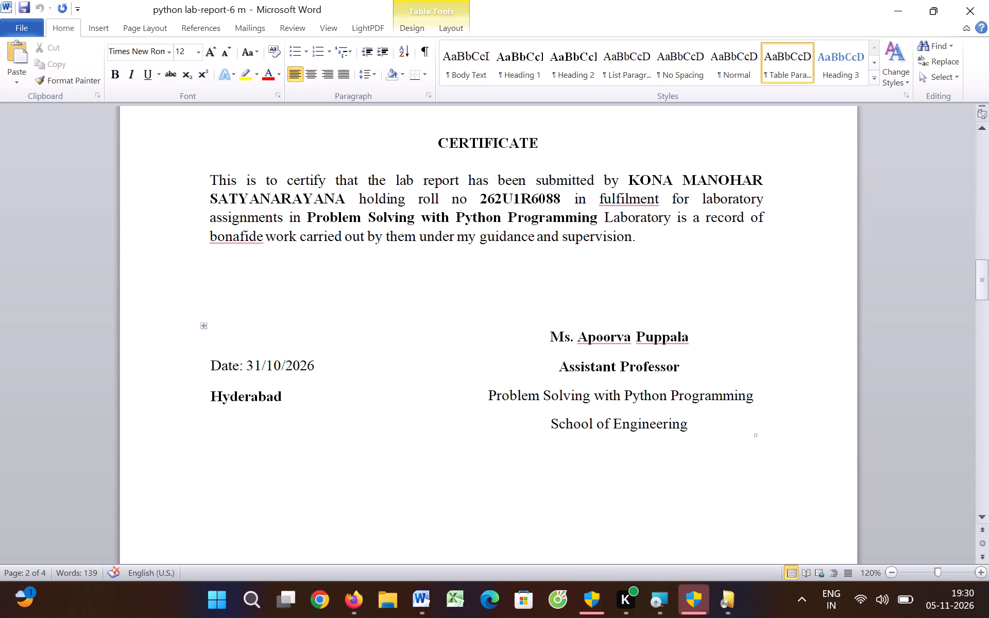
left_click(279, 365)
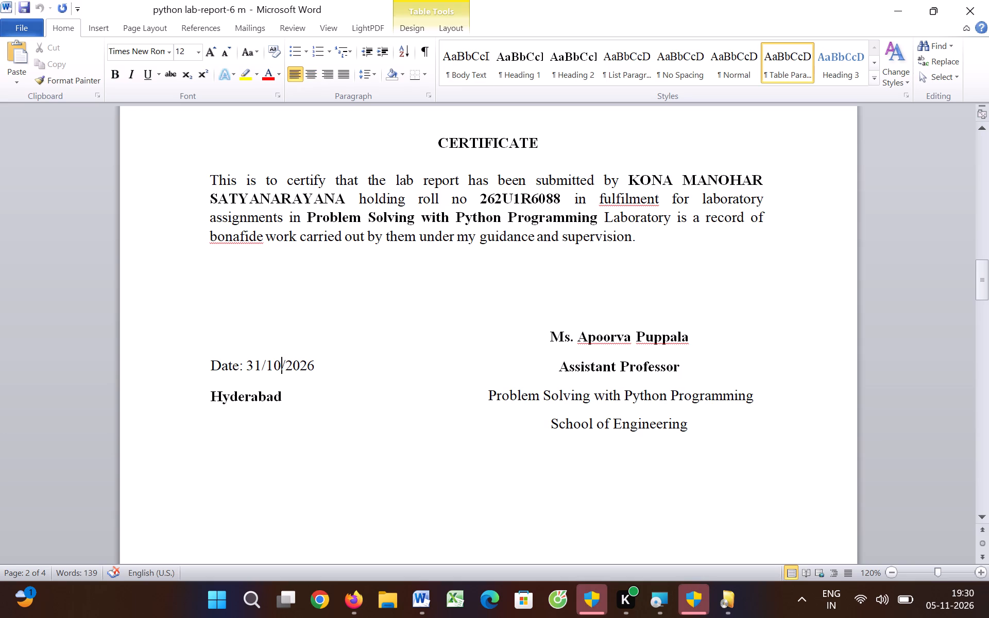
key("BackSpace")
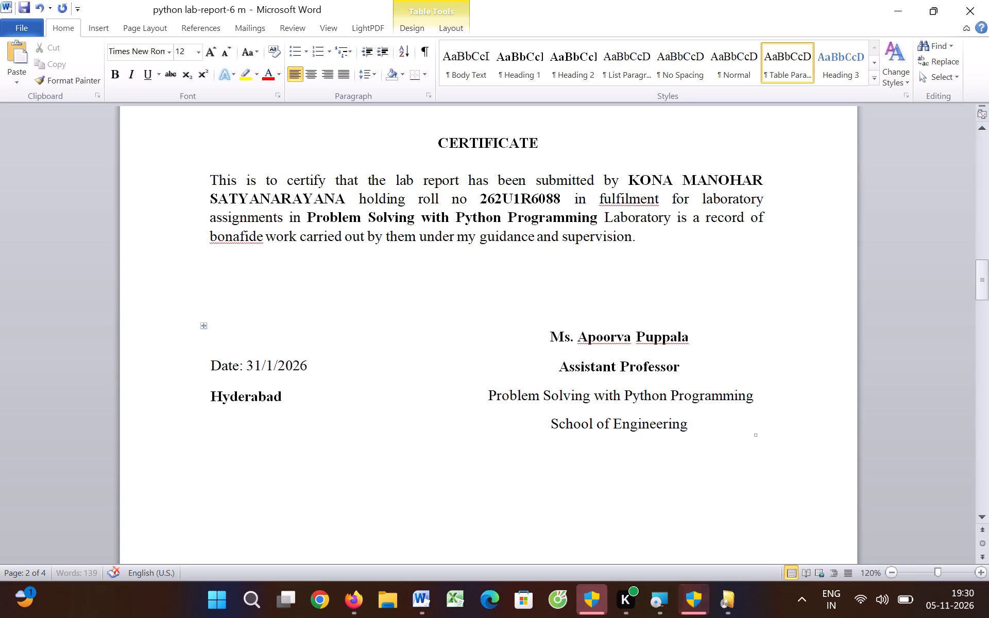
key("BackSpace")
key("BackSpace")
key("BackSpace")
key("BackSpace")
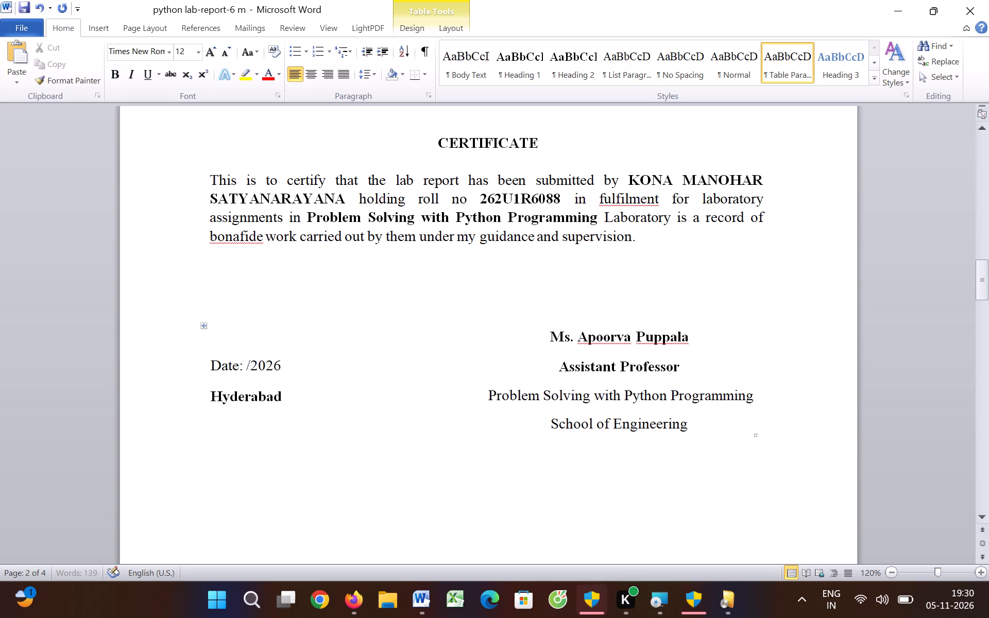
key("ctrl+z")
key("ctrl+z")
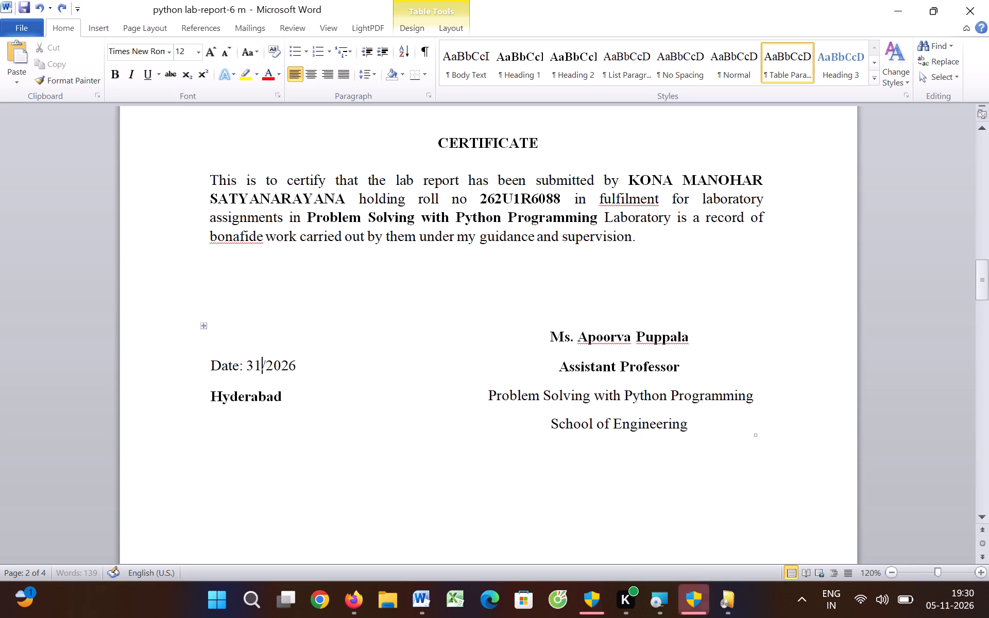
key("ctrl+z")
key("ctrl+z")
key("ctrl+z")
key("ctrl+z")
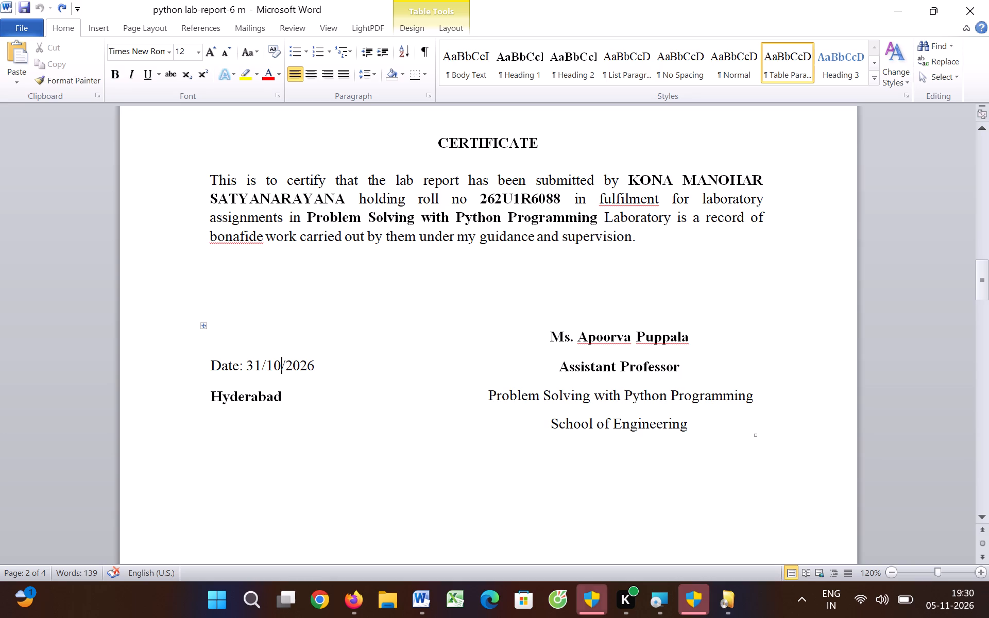
Change the date on the certificate page to 6/11/2026.
key("BackSpace")
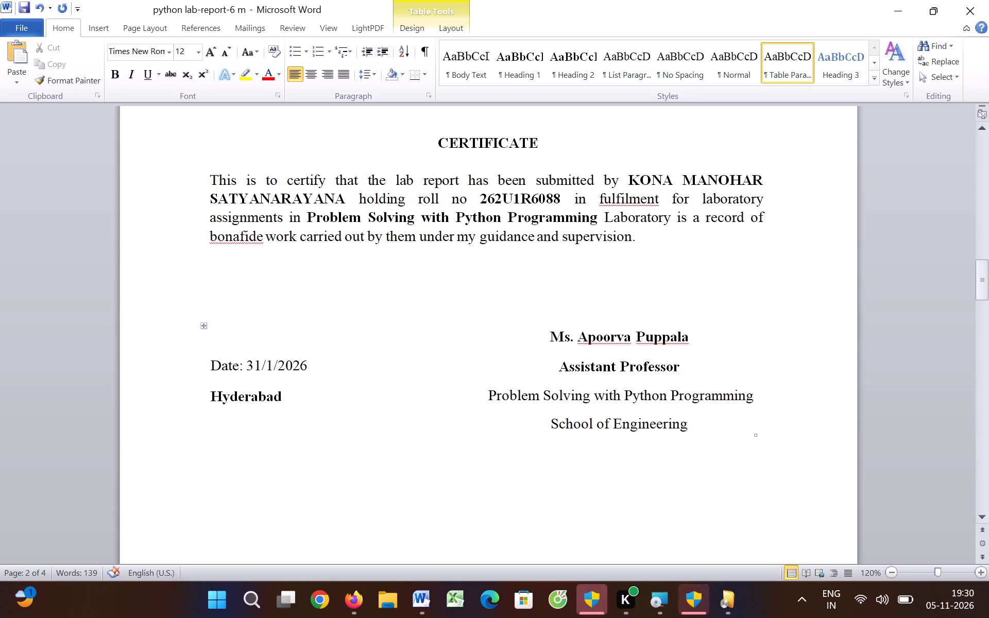
key("1")
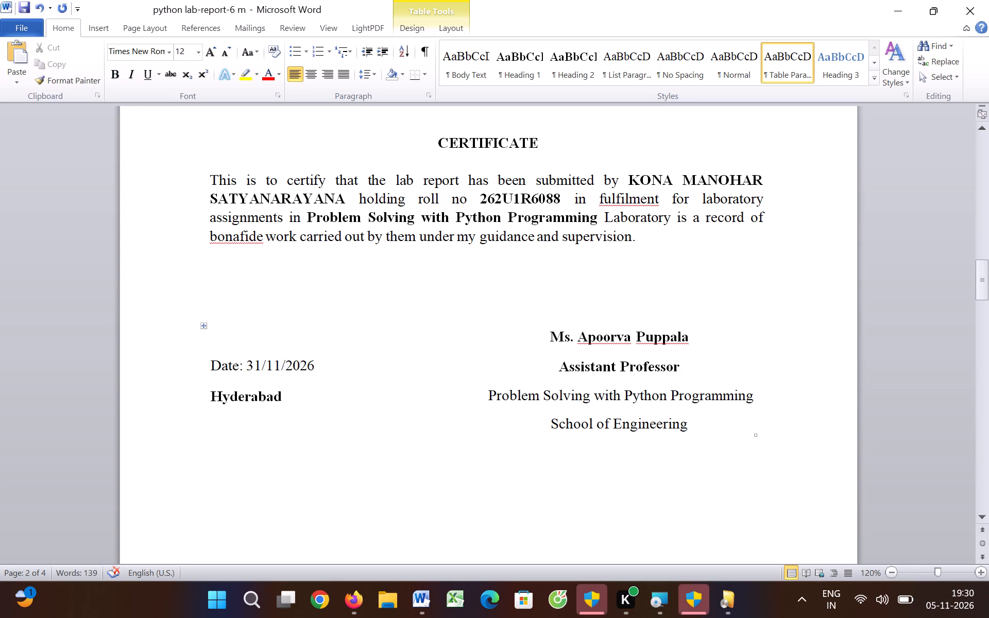
left_click(260, 365)
key("BackSpace")
key("BackSpace")
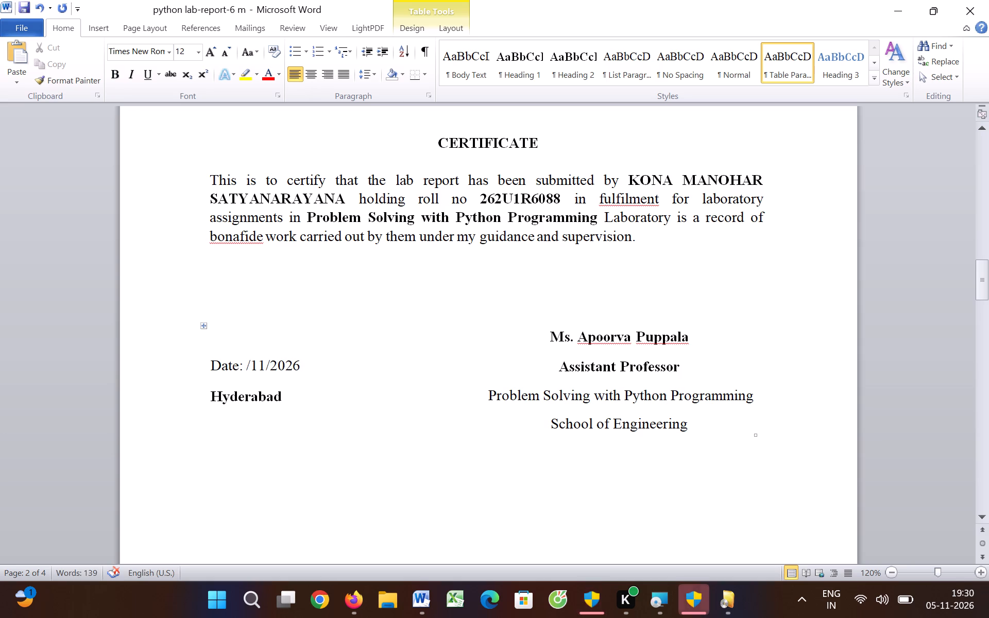
key("7")
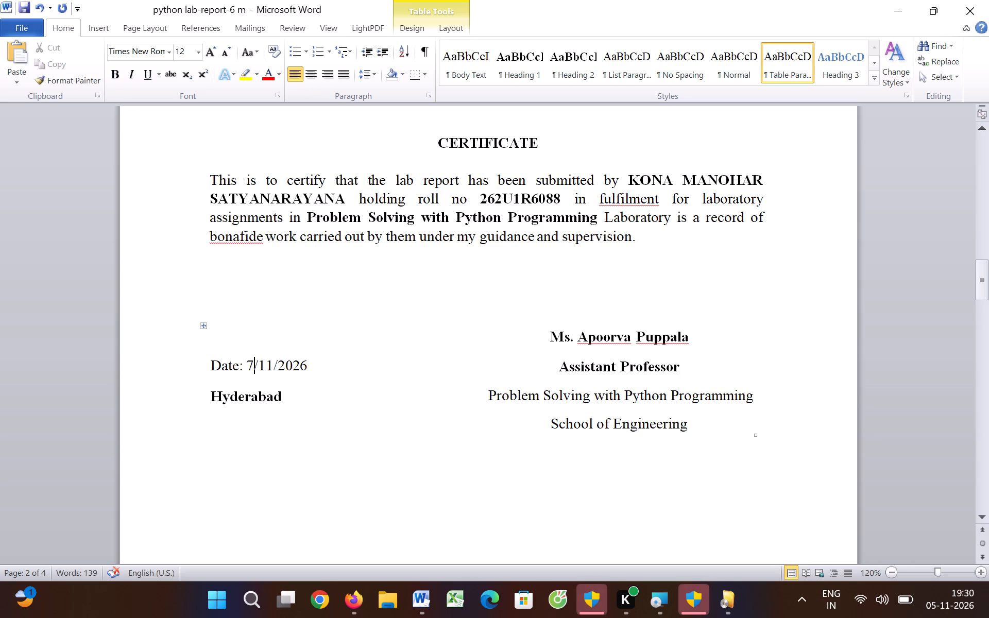
key("BackSpace")
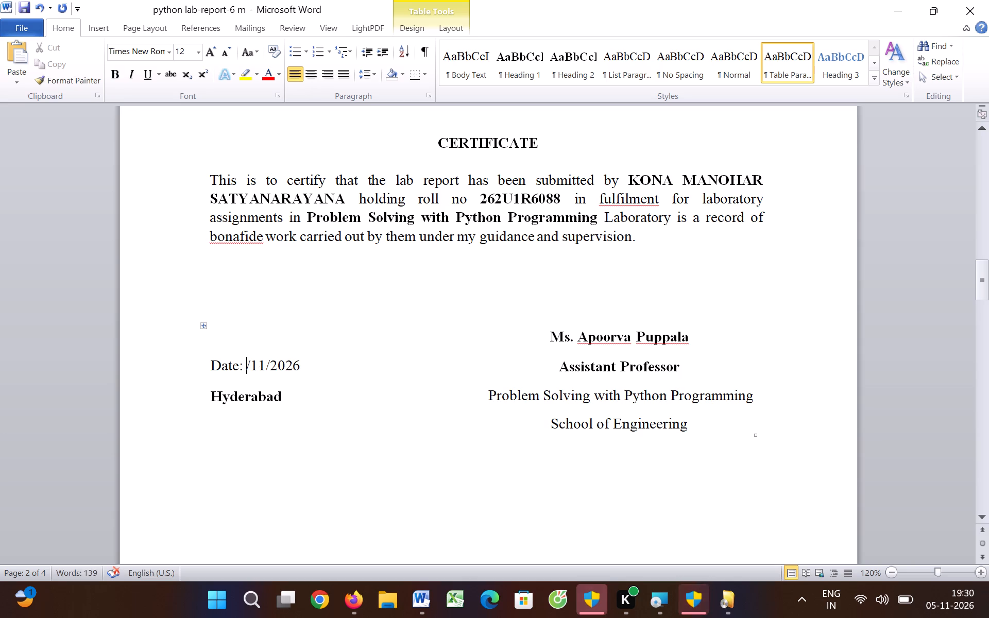
key("5")
scroll(310, 410, "down", 1)
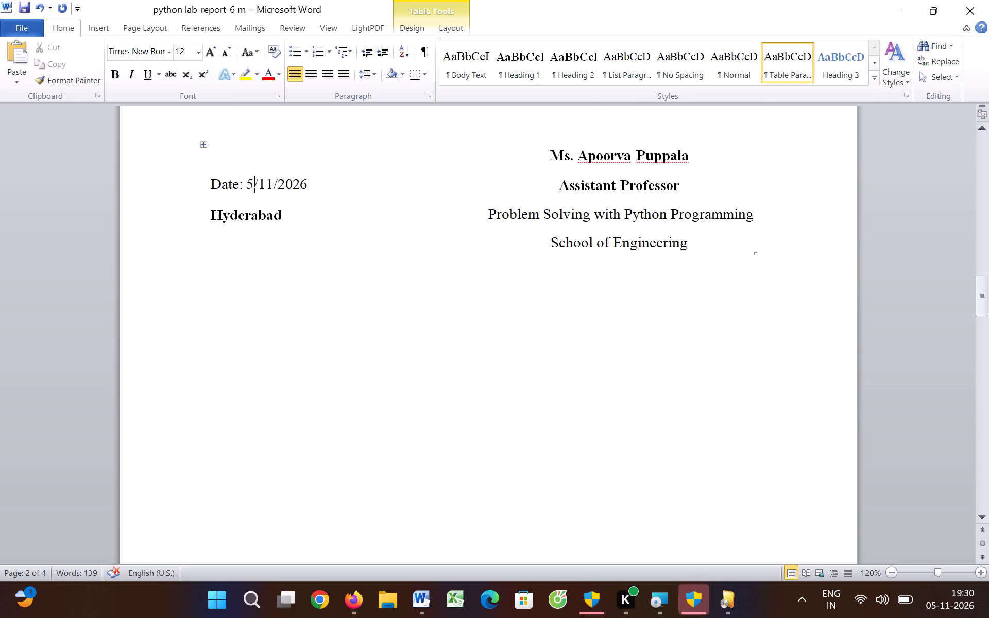
key("BackSpace")
key("6")
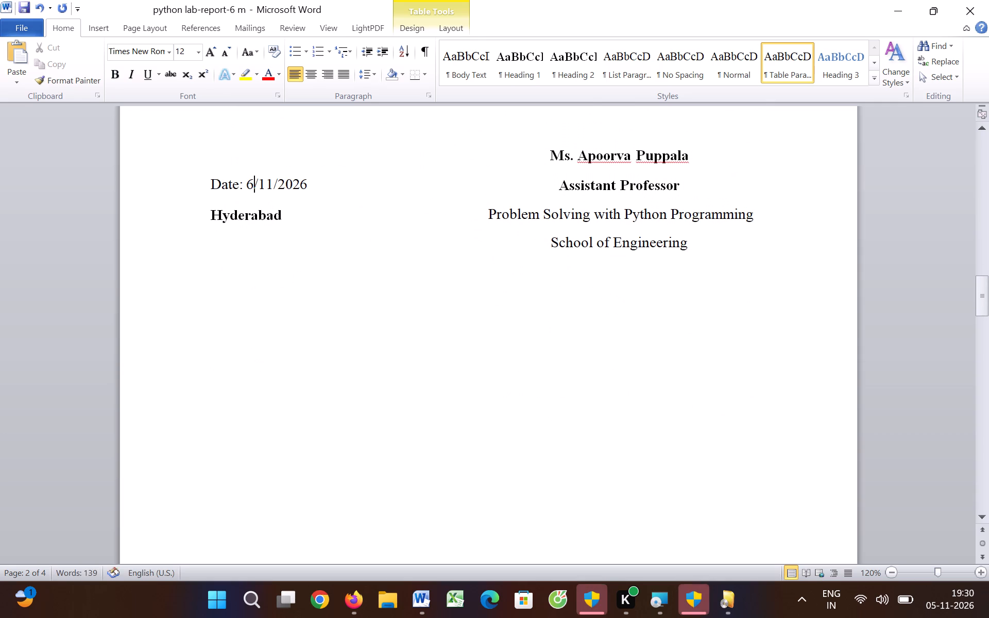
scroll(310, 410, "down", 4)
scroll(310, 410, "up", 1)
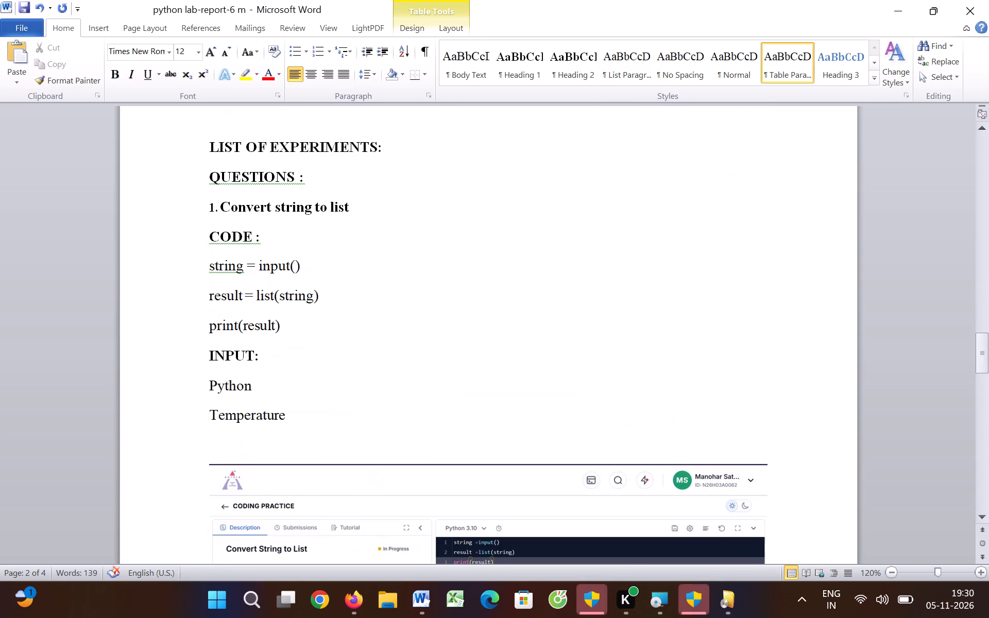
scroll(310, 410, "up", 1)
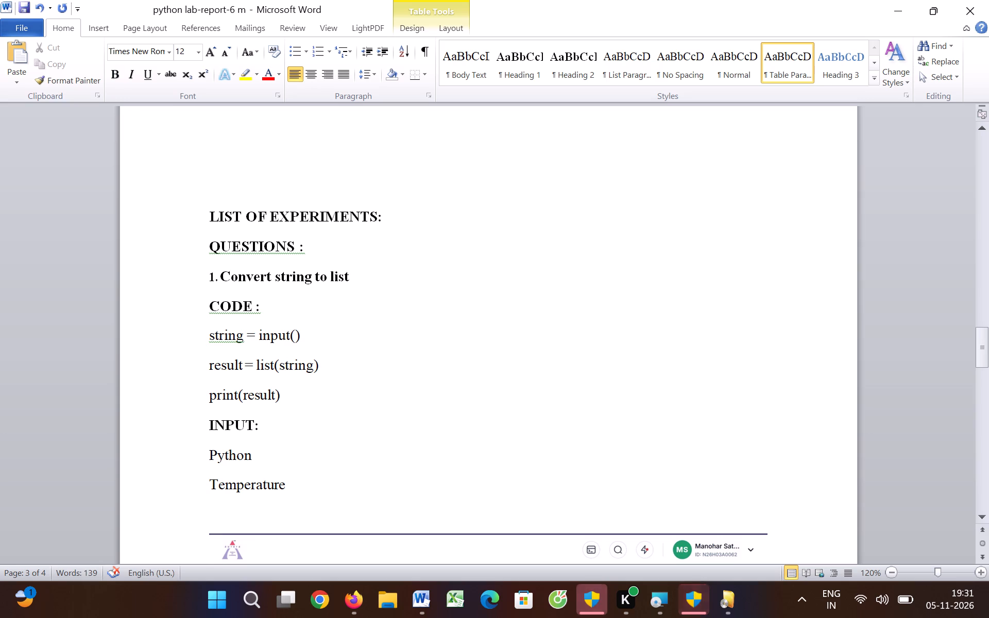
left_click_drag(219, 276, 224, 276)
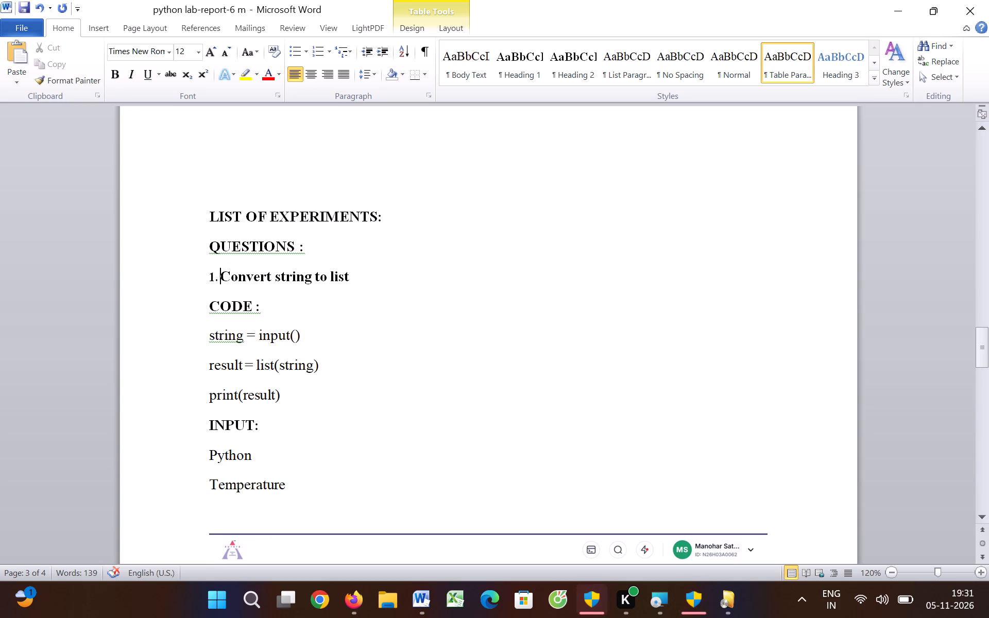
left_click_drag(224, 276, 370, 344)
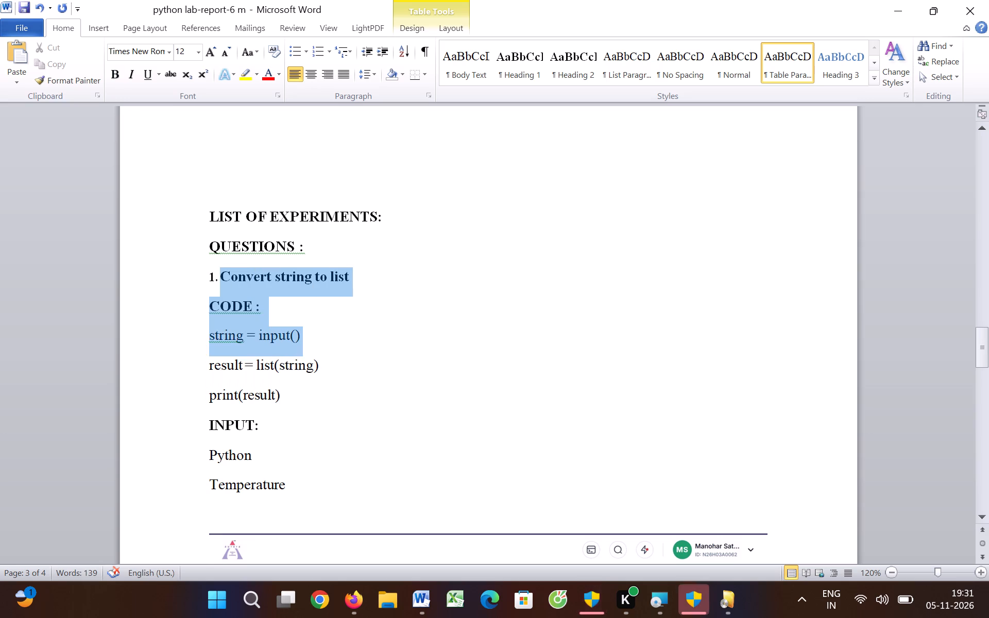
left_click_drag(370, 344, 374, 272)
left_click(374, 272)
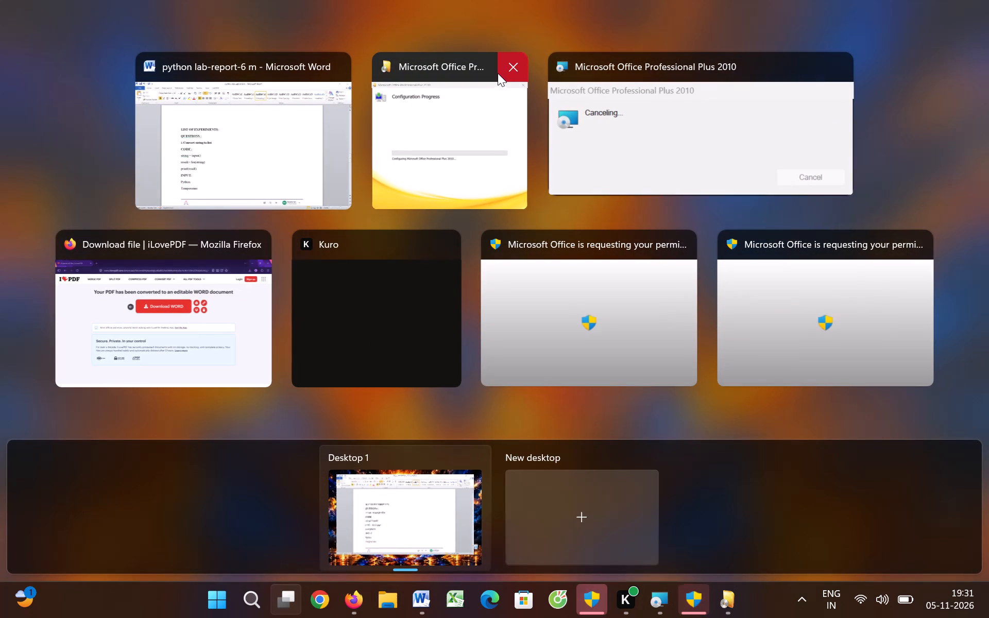
Try to close the leftover Microsoft Office Professional Plus 2010 windows and close the two Office permission requests.
left_click(498, 74)
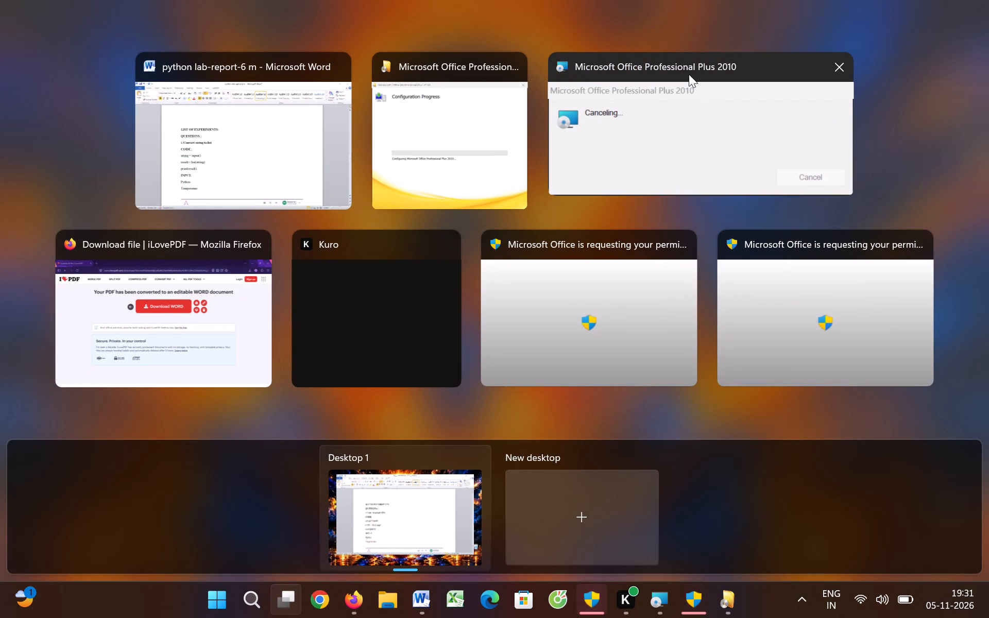
left_click(845, 70)
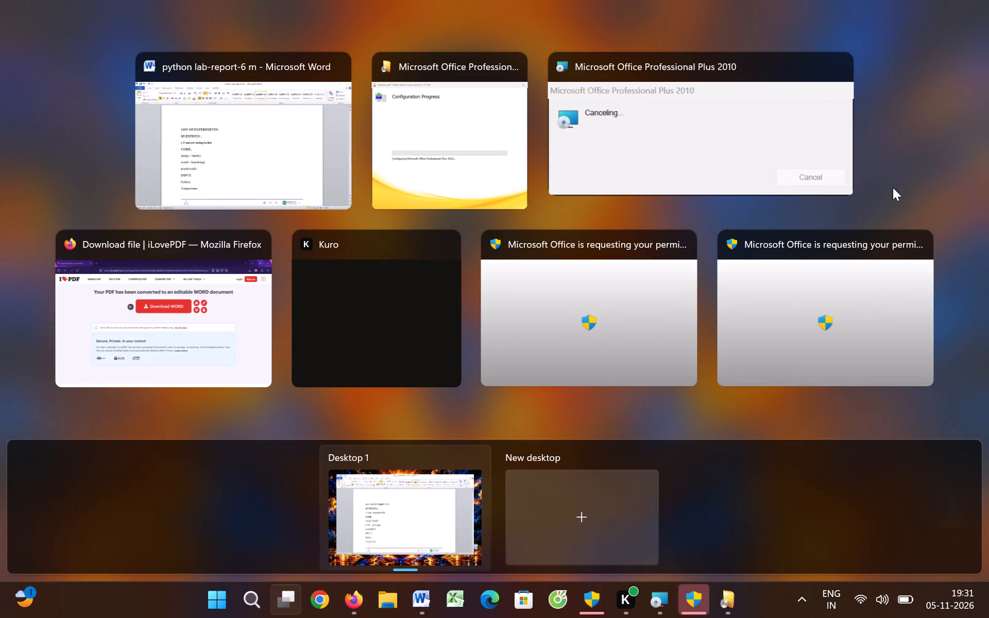
left_click(915, 238)
left_click(799, 236)
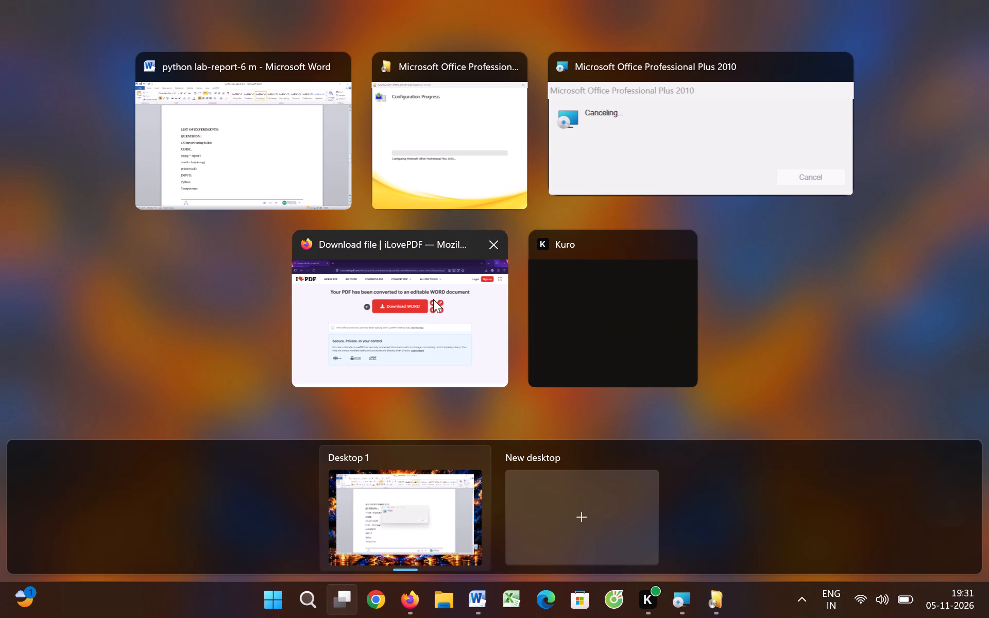
Switch to Firefox and close the iLovePDF download page.
left_click(433, 299)
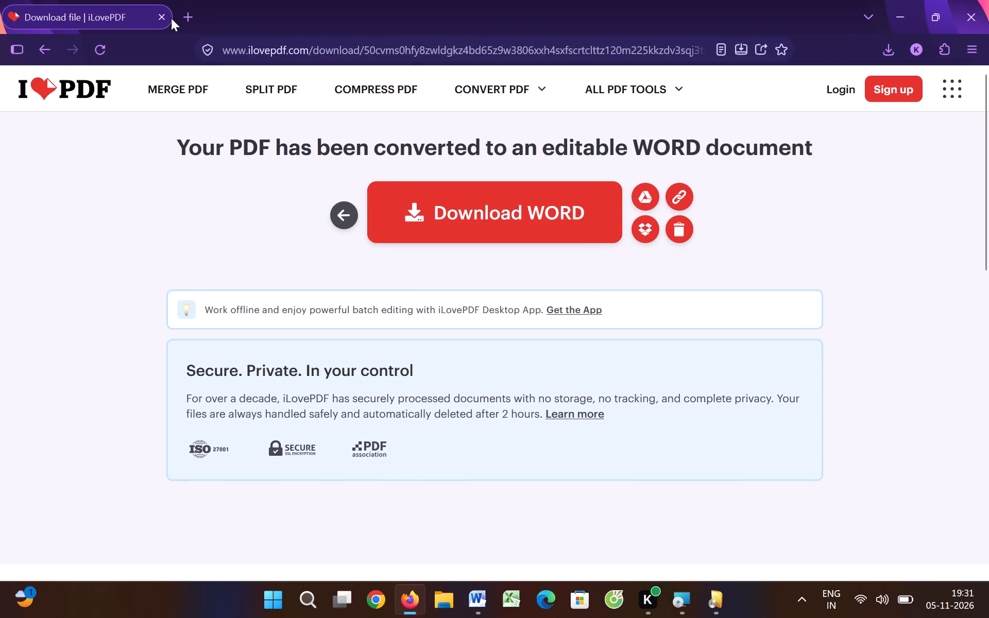
left_click(166, 16)
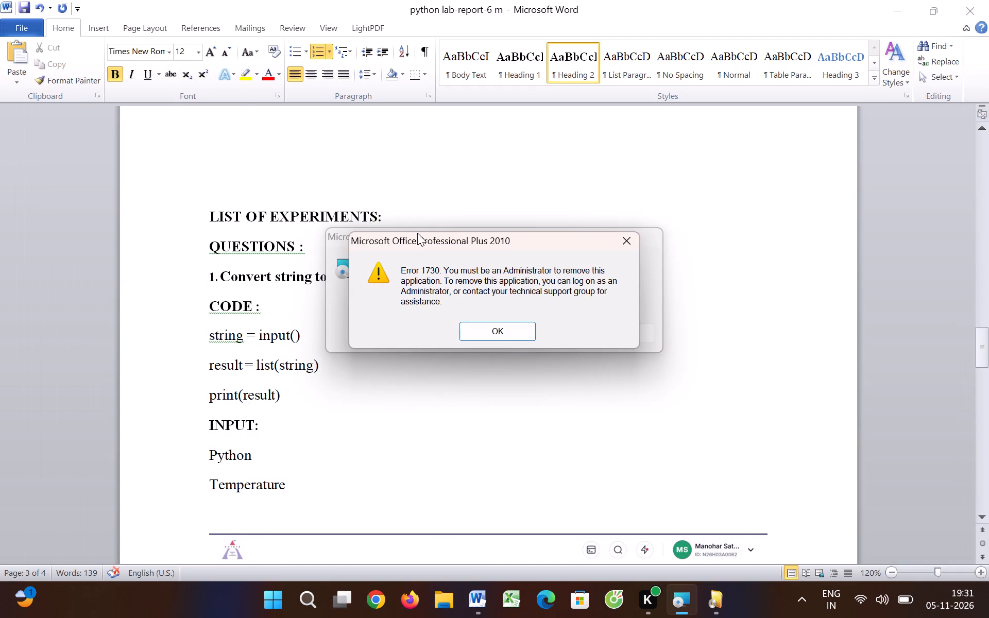
Dismiss the Microsoft Office Professional Plus 2010 installer errors shown over the lab report.
left_click(524, 328)
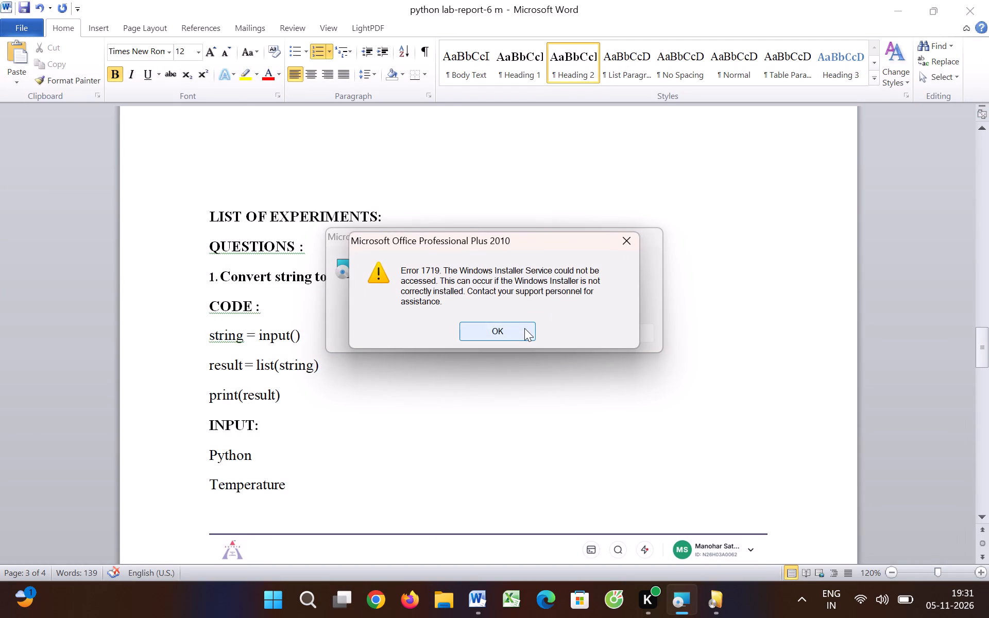
left_click(524, 328)
left_click(659, 262)
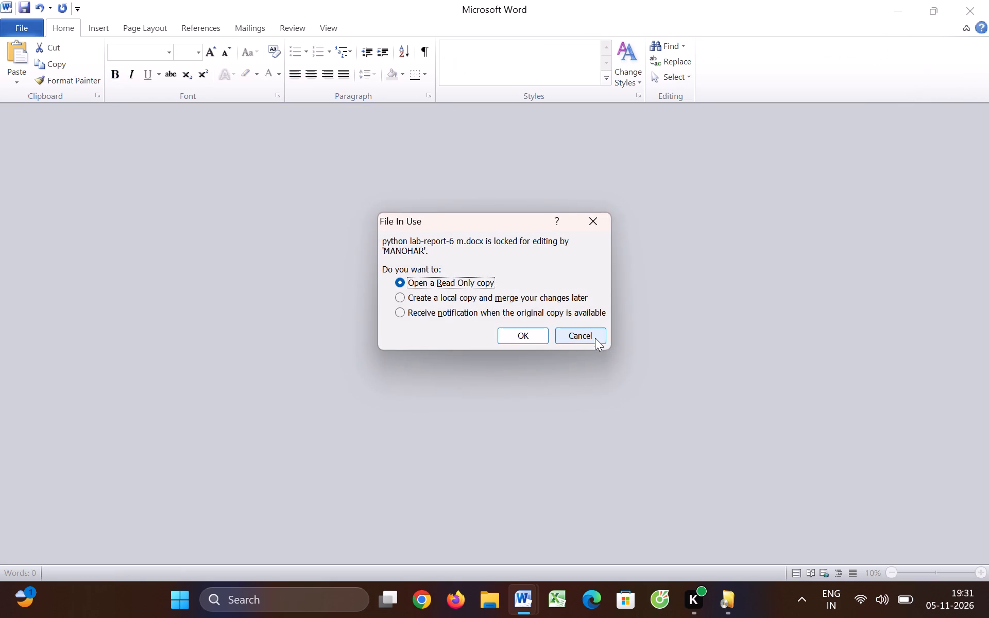
Cancel the File In Use dialog for python lab-report-6 m.docx without opening a copy.
left_click(591, 215)
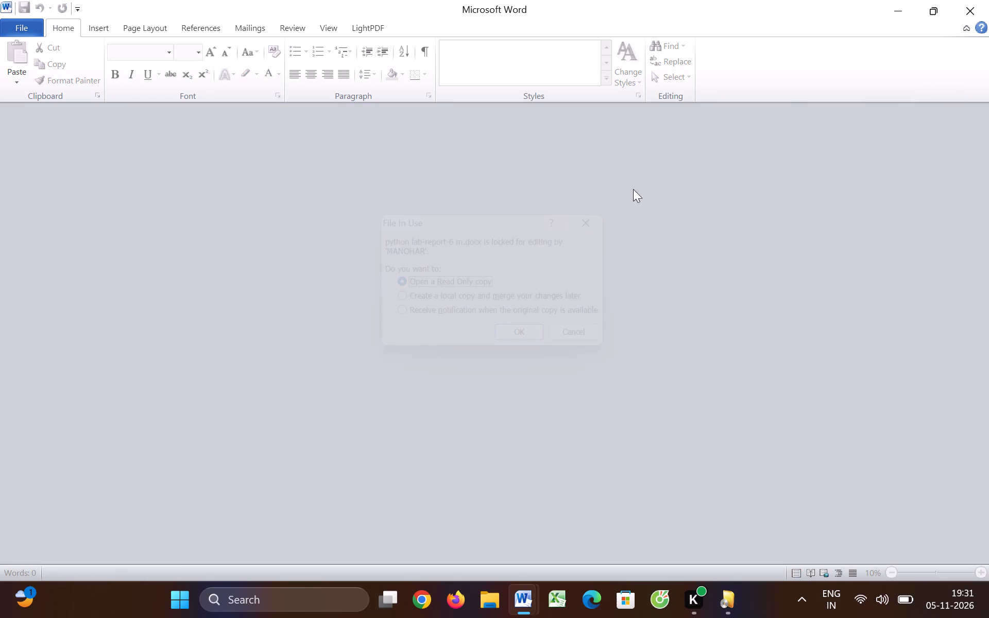
Close the empty Word window and return to the open python lab-report-6 m document.
left_click(973, 1)
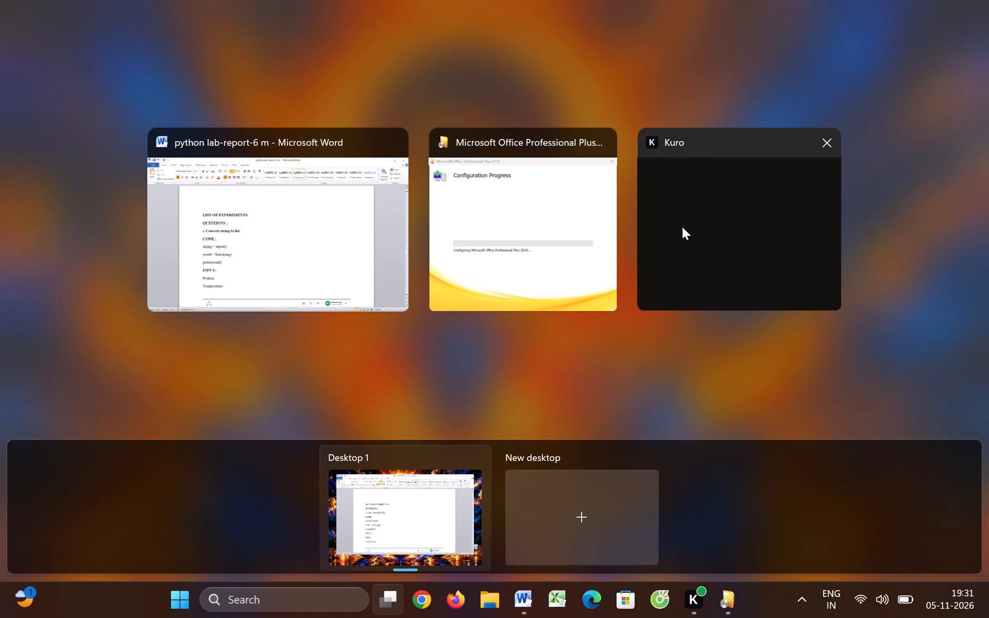
left_click(464, 494)
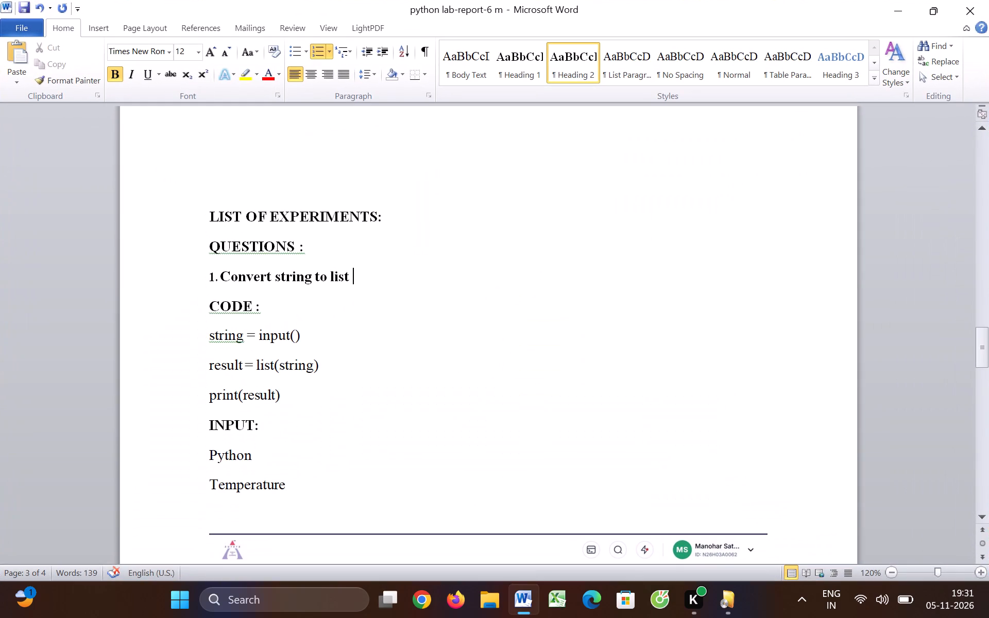
Switch from the lab report to Firefox by opening a new browser window.
left_click(462, 607)
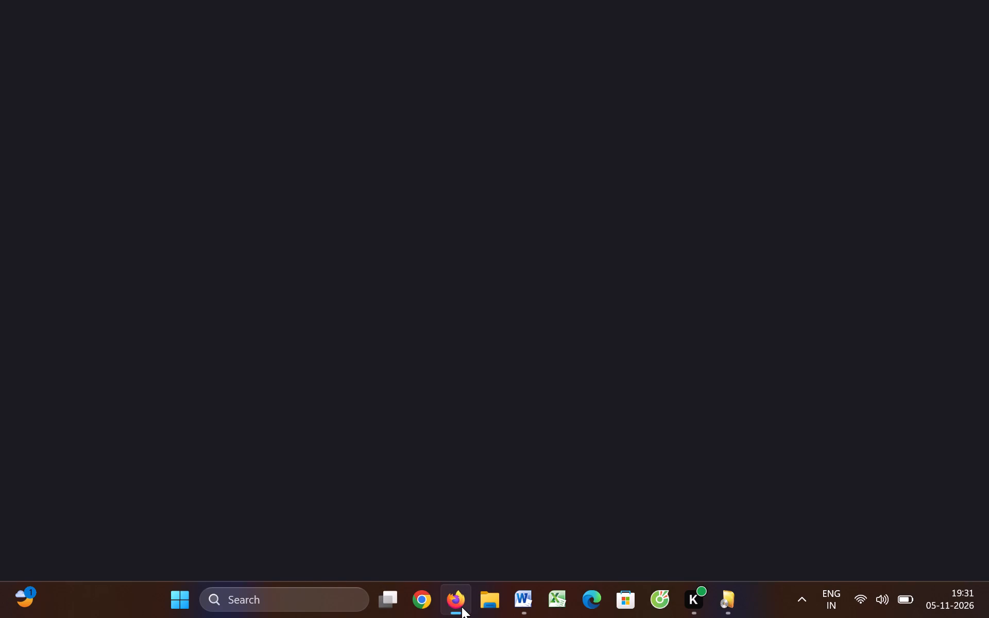
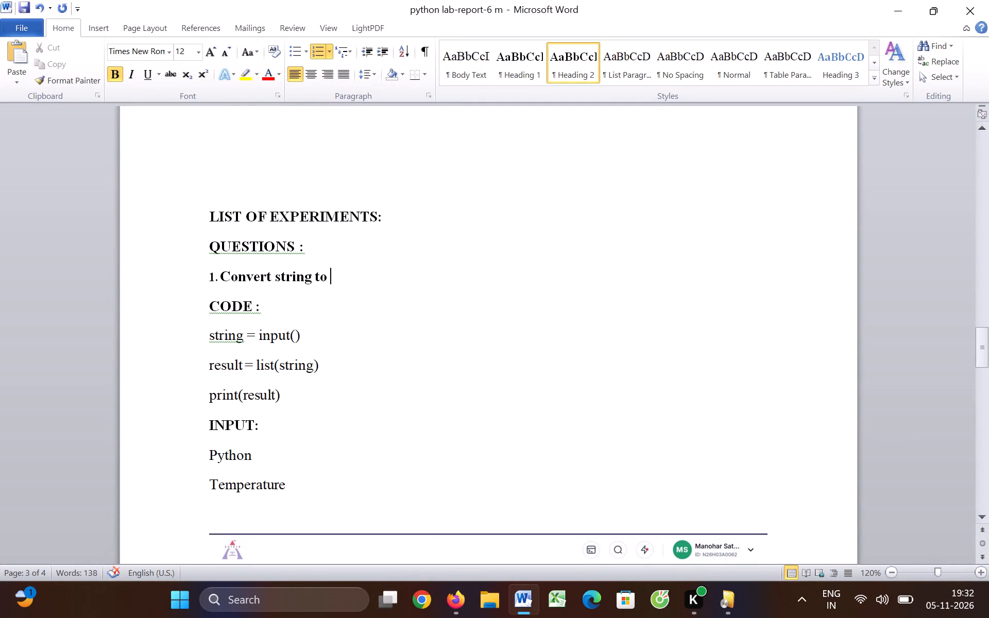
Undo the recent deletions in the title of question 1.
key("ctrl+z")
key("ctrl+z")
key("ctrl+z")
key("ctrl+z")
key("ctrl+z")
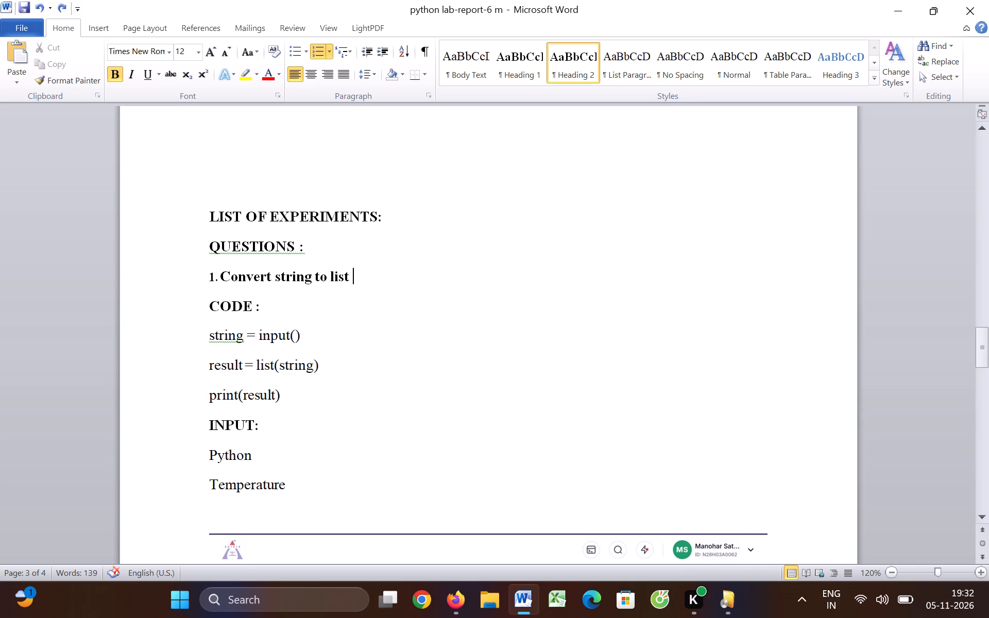
Delete the title "Convert string to list" from question 1, keeping its list number.
key("BackSpace")
key("BackSpace")
key("BackSpace")
key("BackSpace")
key("BackSpace")
key("BackSpace")
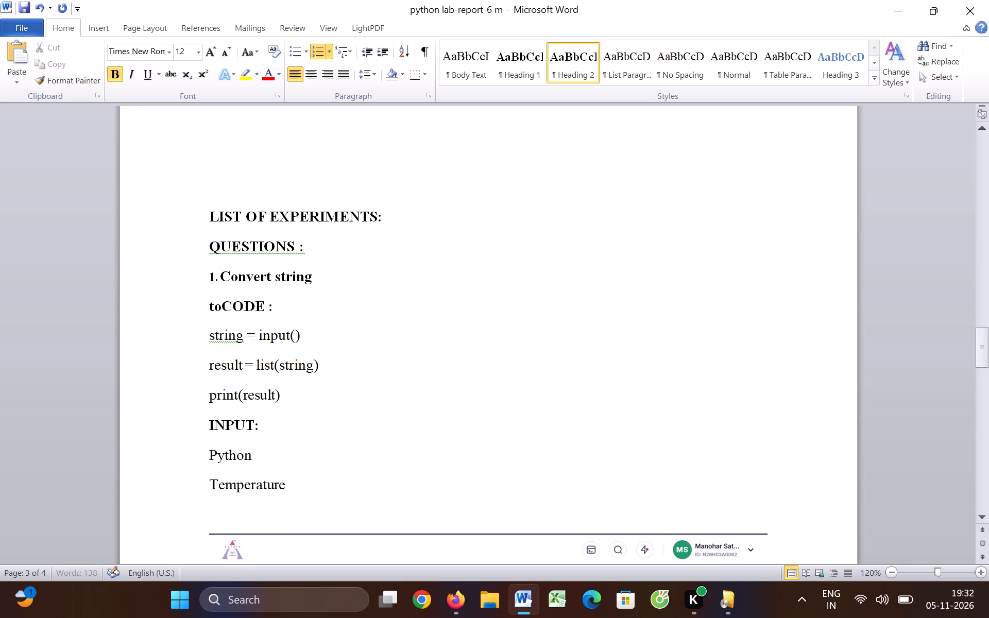
key("BackSpace")
key("BackSpace")
key("BackSpace")
key("BackSpace")
key("BackSpace")
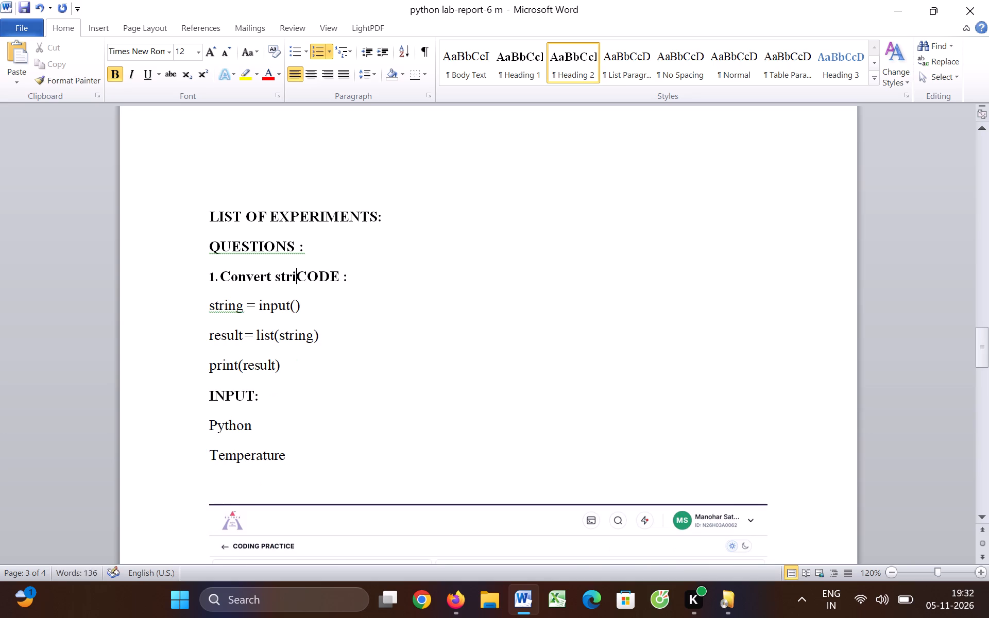
key("BackSpace")
key("BackSpace")
key("BackSpace")
key("BackSpace")
key("BackSpace")
key("BackSpace")
key("BackSpace")
key("BackSpace")
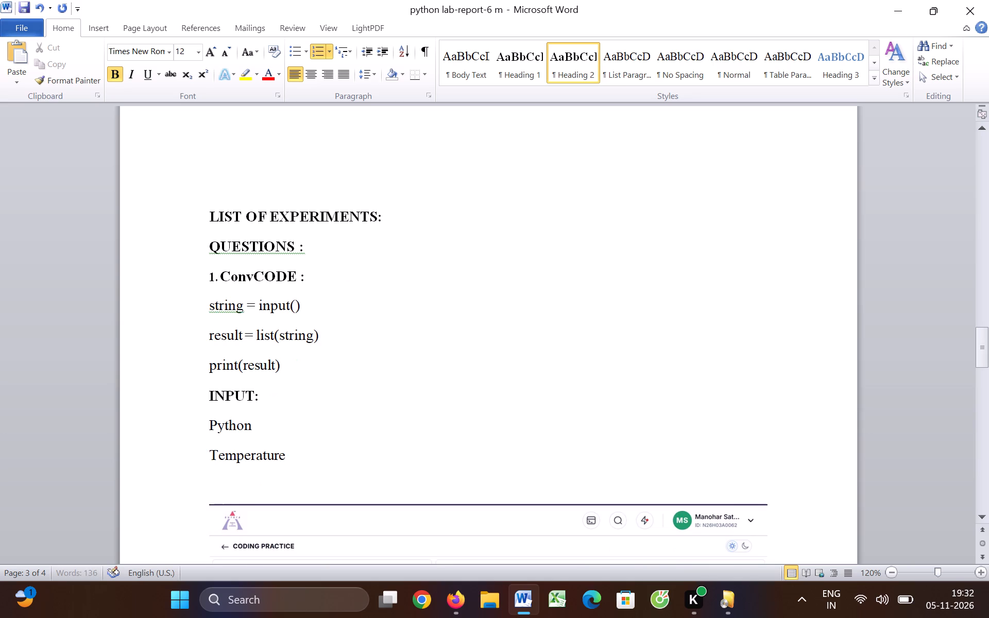
key("BackSpace")
key("BackSpace")
key("BackSpace")
key("BackSpace")
key("BackSpace")
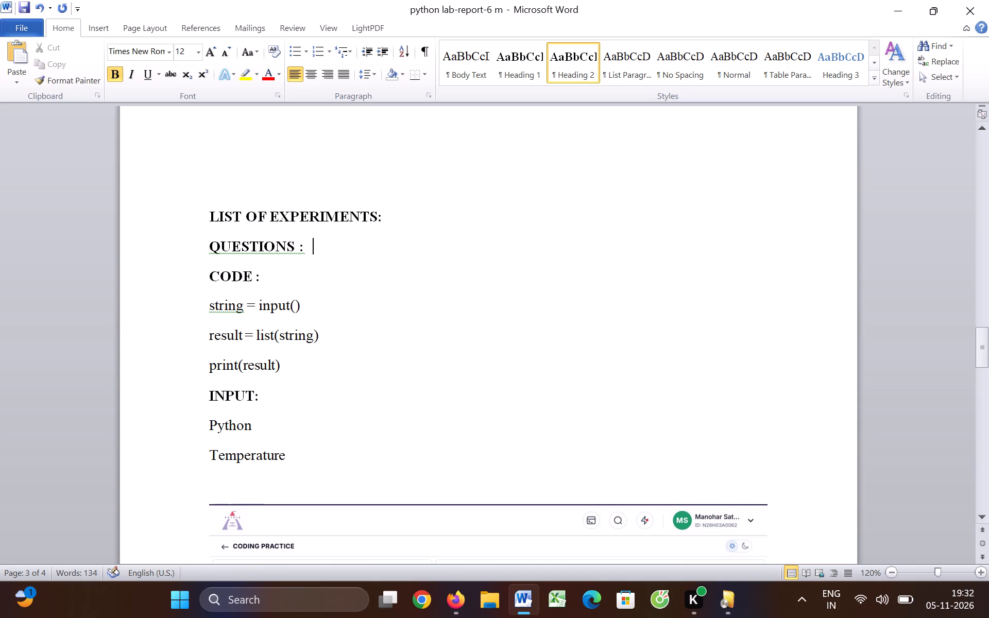
key("ctrl+z")
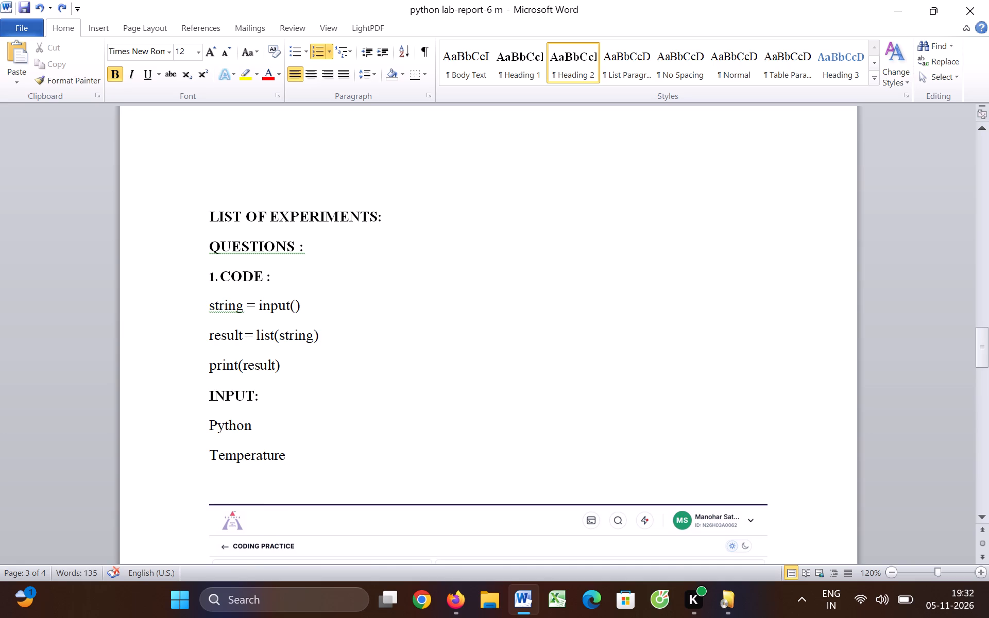
key("ctrl+z")
key("BackSpace")
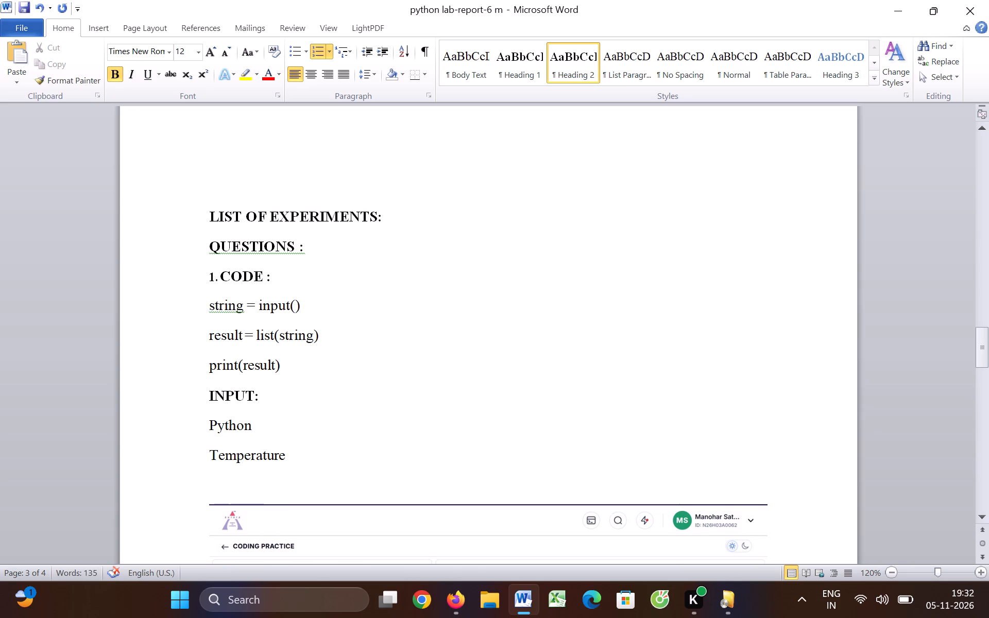
Paste "Return the given argument" as the title of question 1 and put the CODE heading in its own paragraph.
key("ctrl+v")
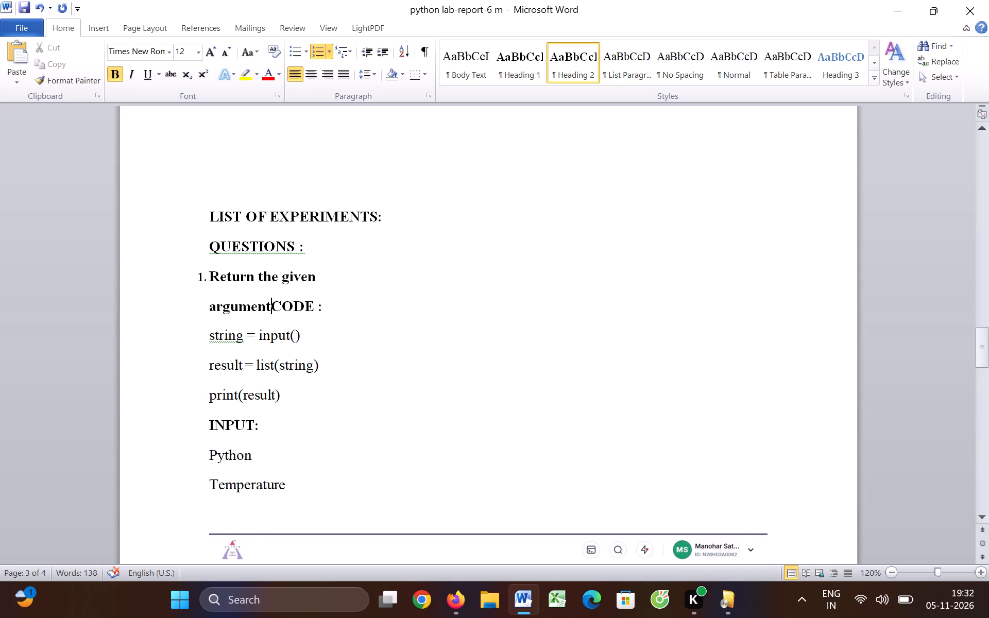
key("Return")
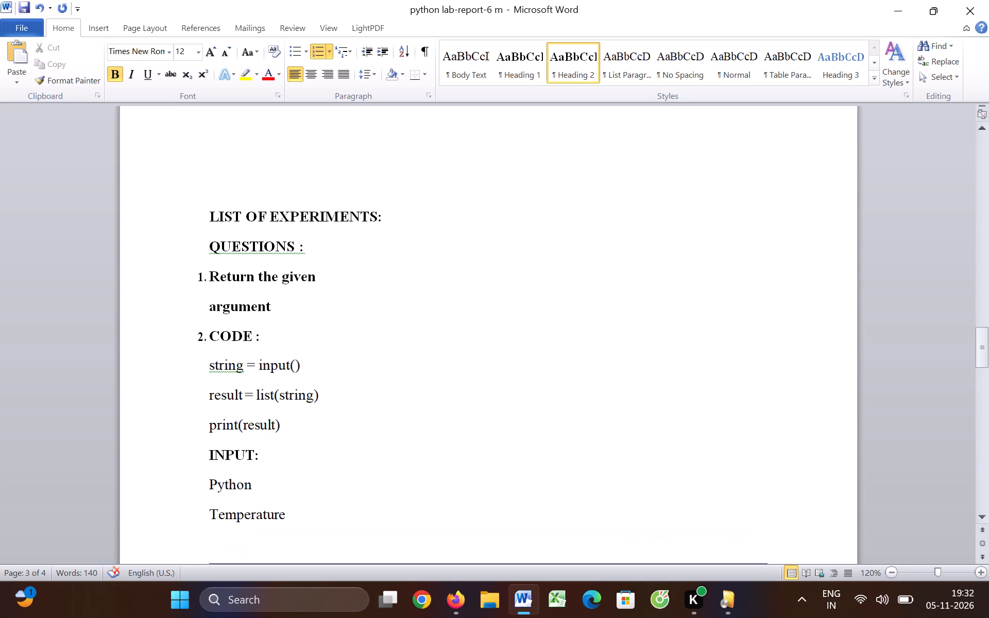
Delete the word "argument" from the second line of the question 1 title.
left_click_drag(271, 306, 191, 311)
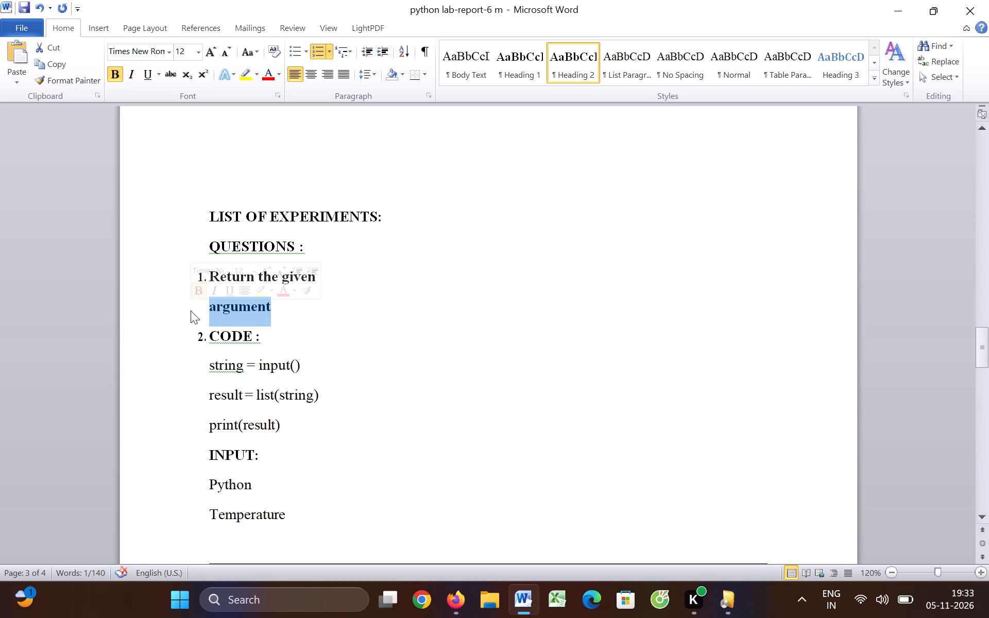
key("BackSpace")
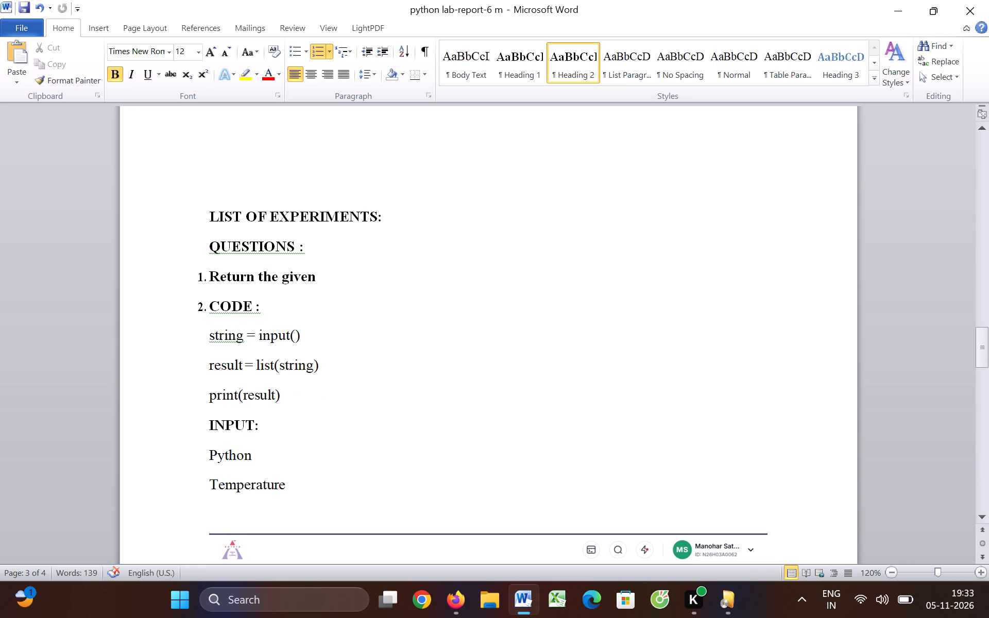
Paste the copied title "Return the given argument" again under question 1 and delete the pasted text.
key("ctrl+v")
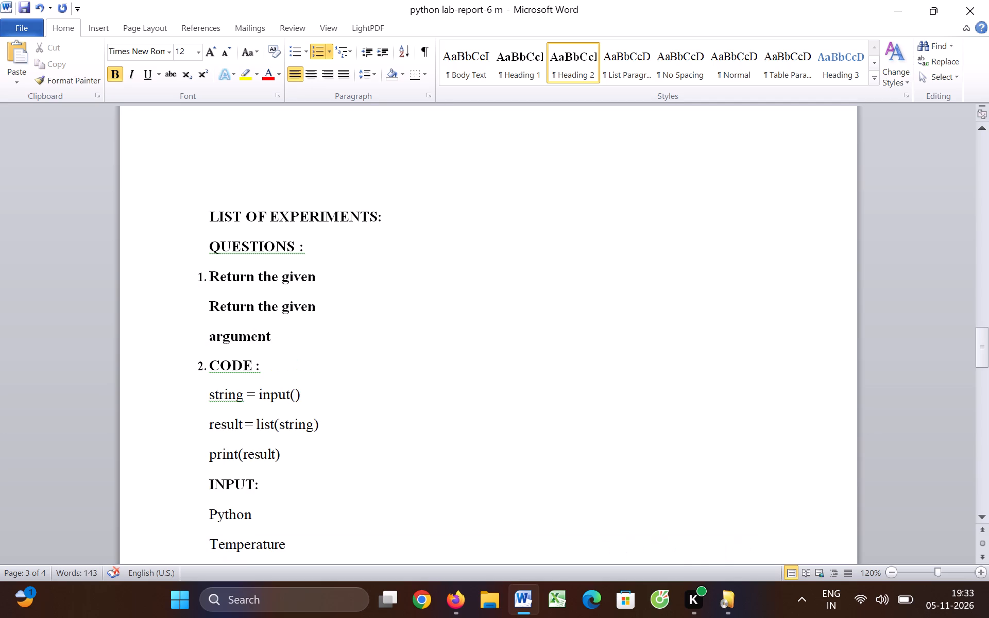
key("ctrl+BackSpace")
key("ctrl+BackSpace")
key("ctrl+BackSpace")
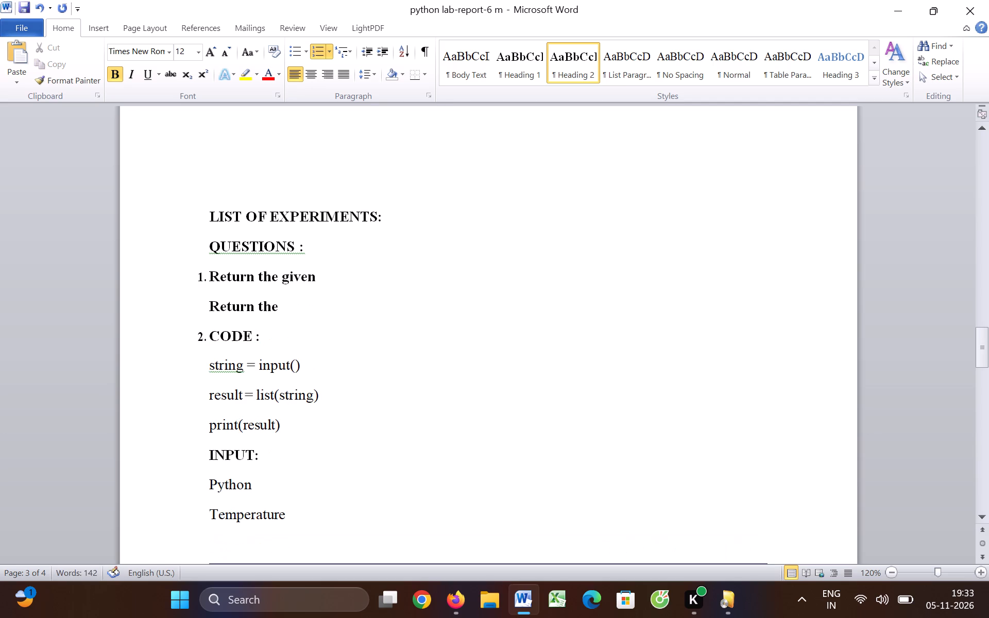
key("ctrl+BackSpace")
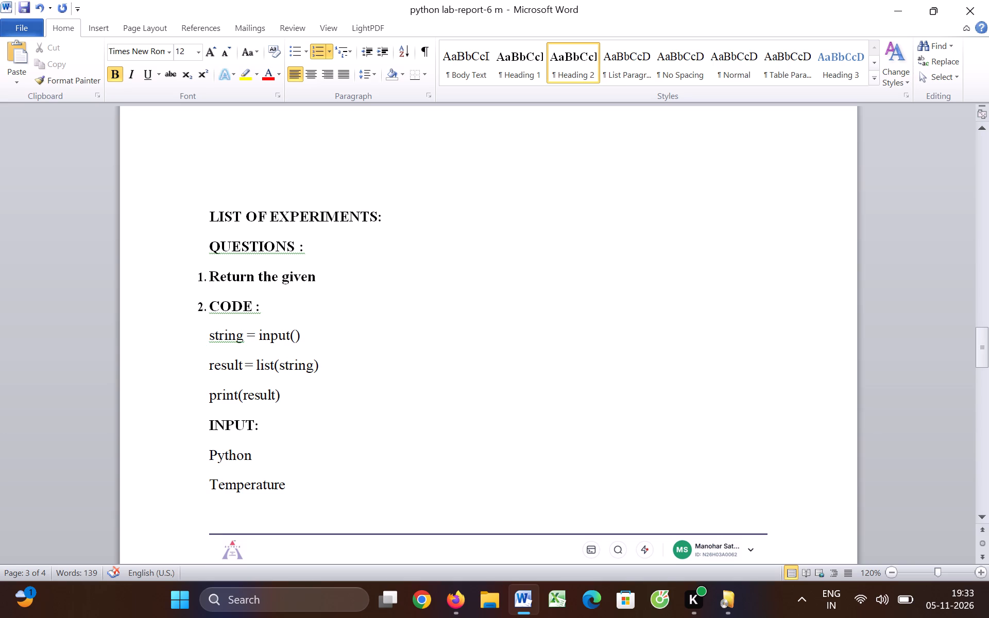
Paste "Return the given argument" as plain text from the clipboard history under the first line of question 1.
key("super+v")
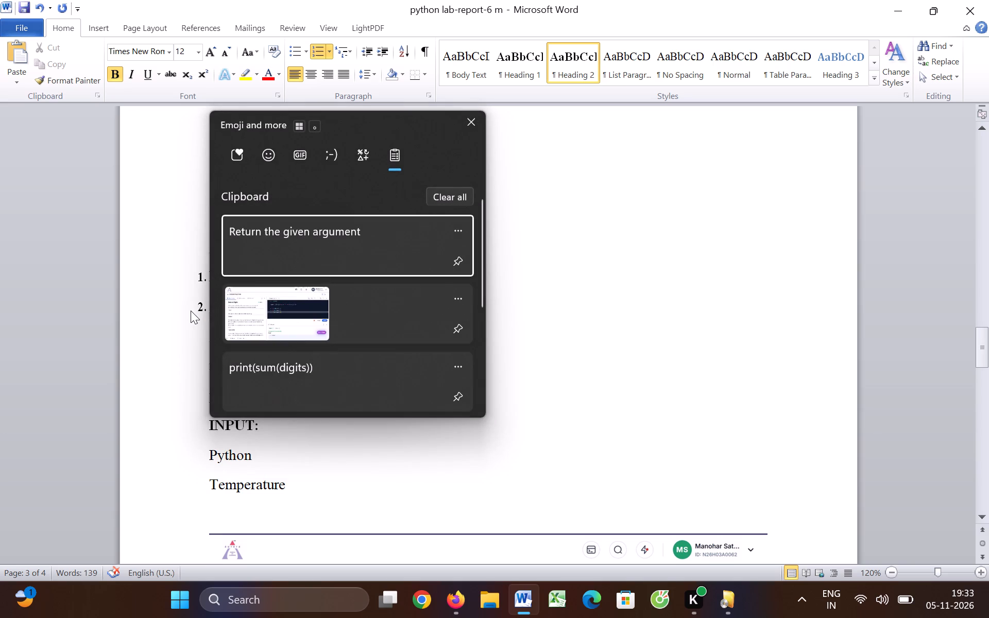
left_click(459, 229)
left_click(401, 250)
key("ctrl+v")
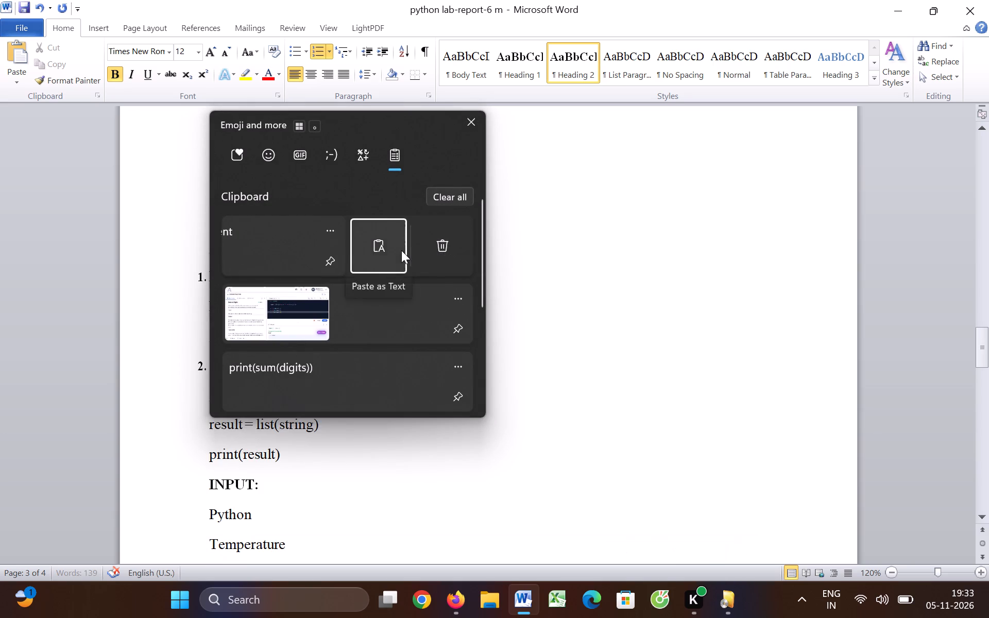
Delete the duplicate pasted "Return the given argument" text following the first line of question 1.
key("BackSpace")
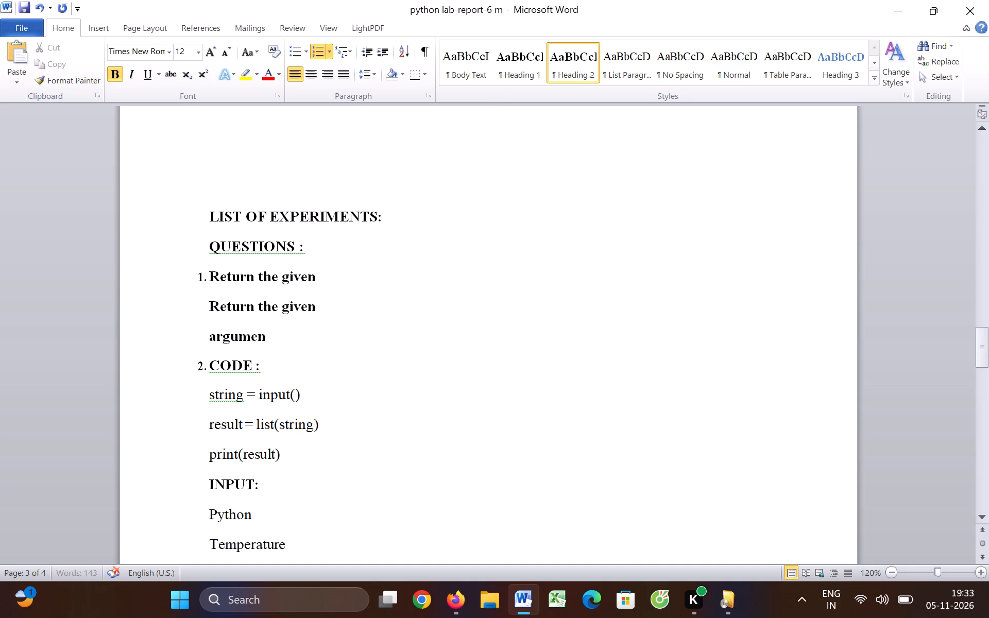
key("BackSpace")
key("BackSpace")
key("BackSpace")
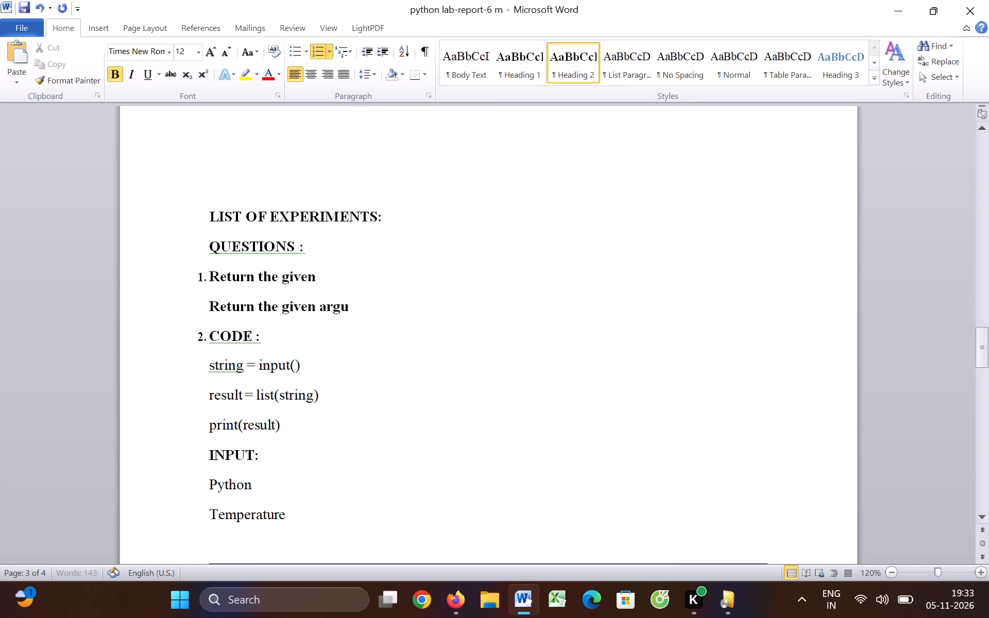
key("BackSpace")
key("BackSpace")
key("BackSpace")
key("BackSpace")
key("BackSpace")
key("BackSpace")
key("BackSpace")
key("BackSpace")
key("BackSpace")
key("BackSpace")
key("BackSpace")
key("BackSpace")
key("BackSpace")
key("BackSpace")
key("BackSpace")
key("BackSpace")
key("BackSpace")
key("BackSpace")
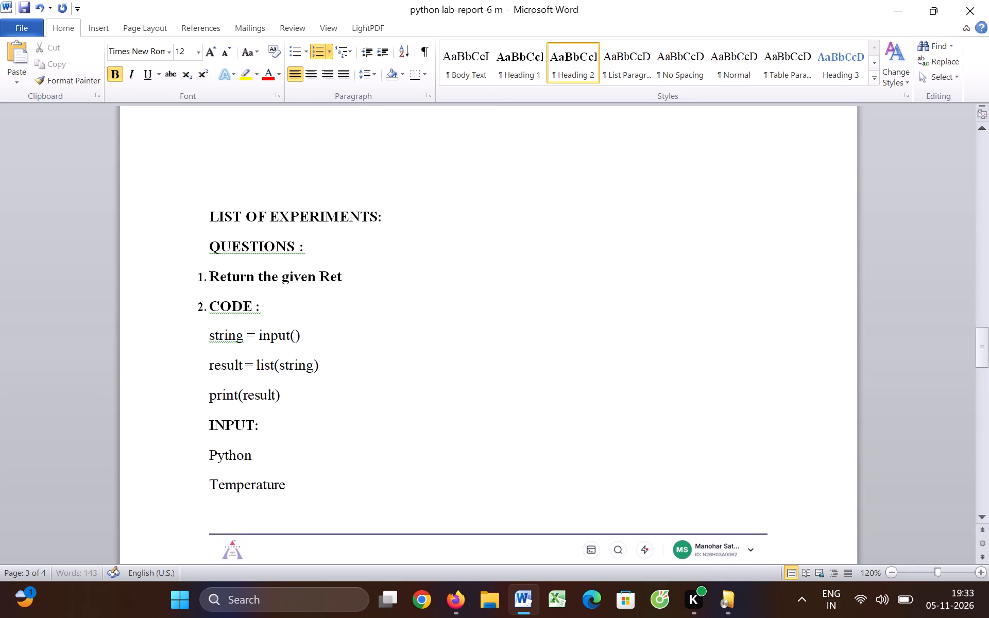
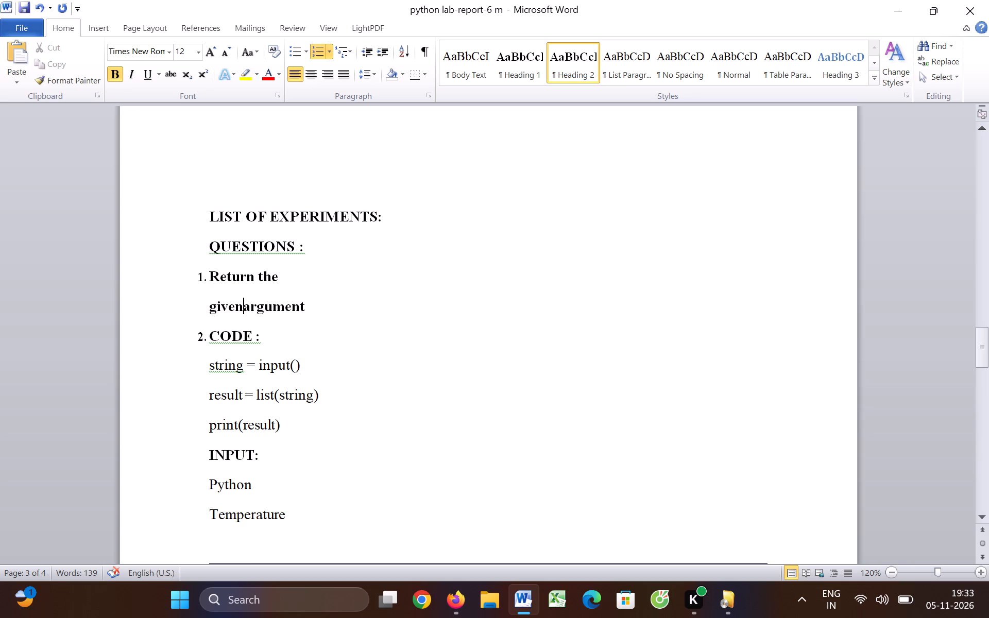
Insert a space between "given" and "argument" in the question 1 title.
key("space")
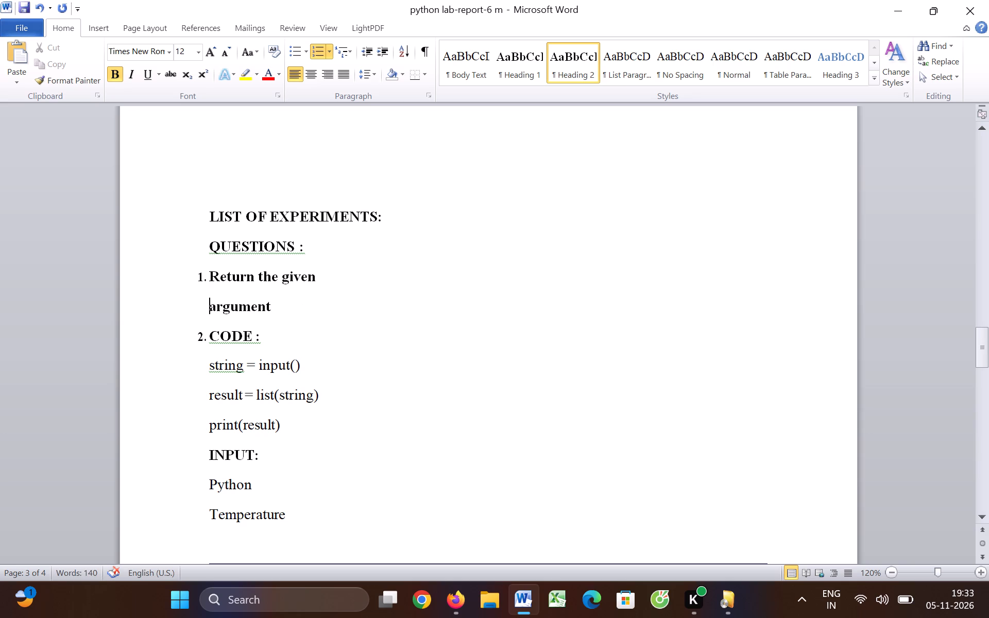
Select the word "argument" on the second line of the question 1 title.
left_click_drag(280, 307, 182, 305)
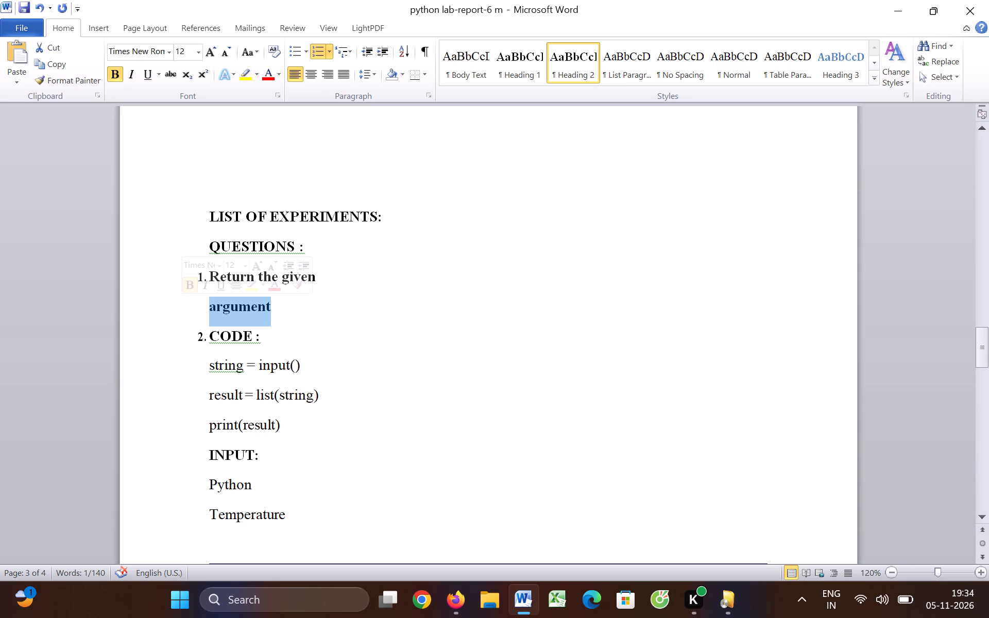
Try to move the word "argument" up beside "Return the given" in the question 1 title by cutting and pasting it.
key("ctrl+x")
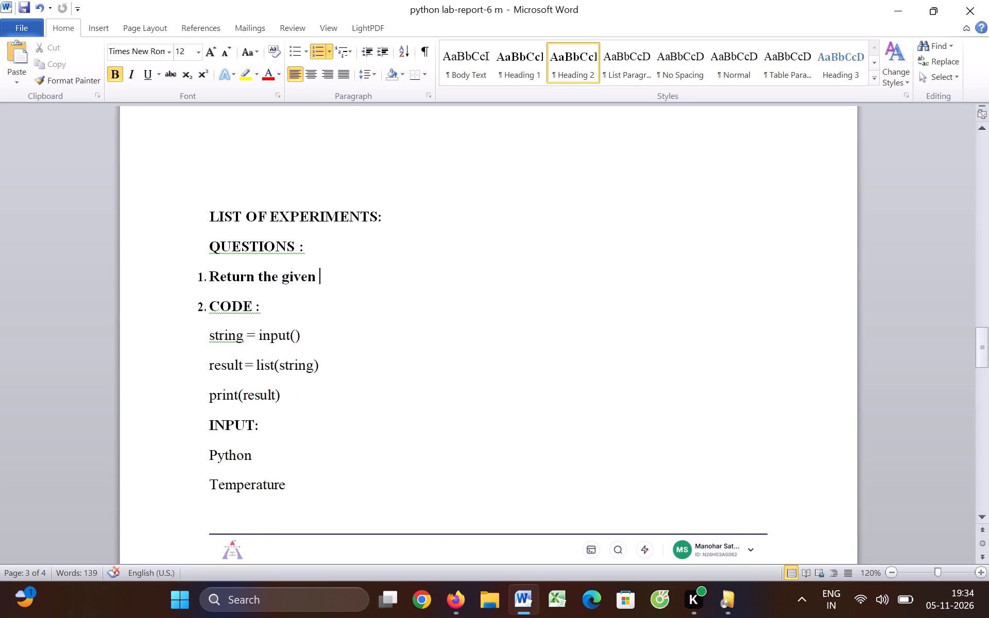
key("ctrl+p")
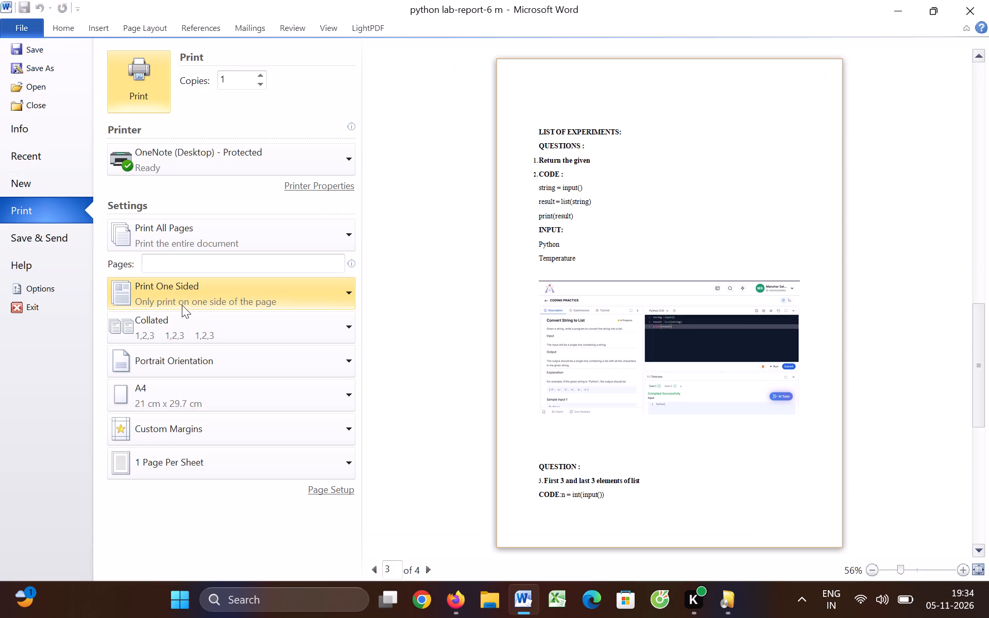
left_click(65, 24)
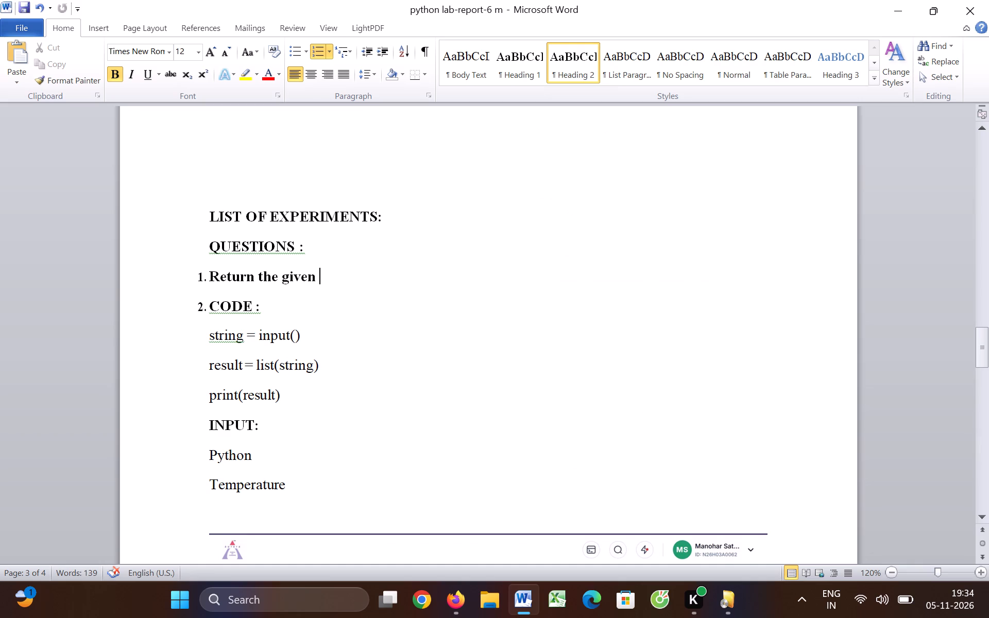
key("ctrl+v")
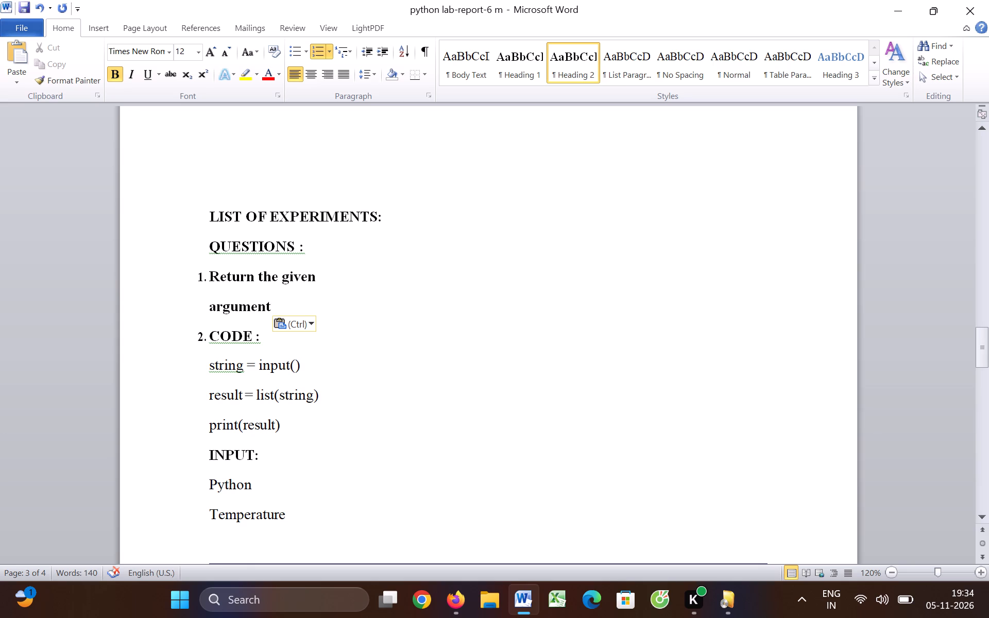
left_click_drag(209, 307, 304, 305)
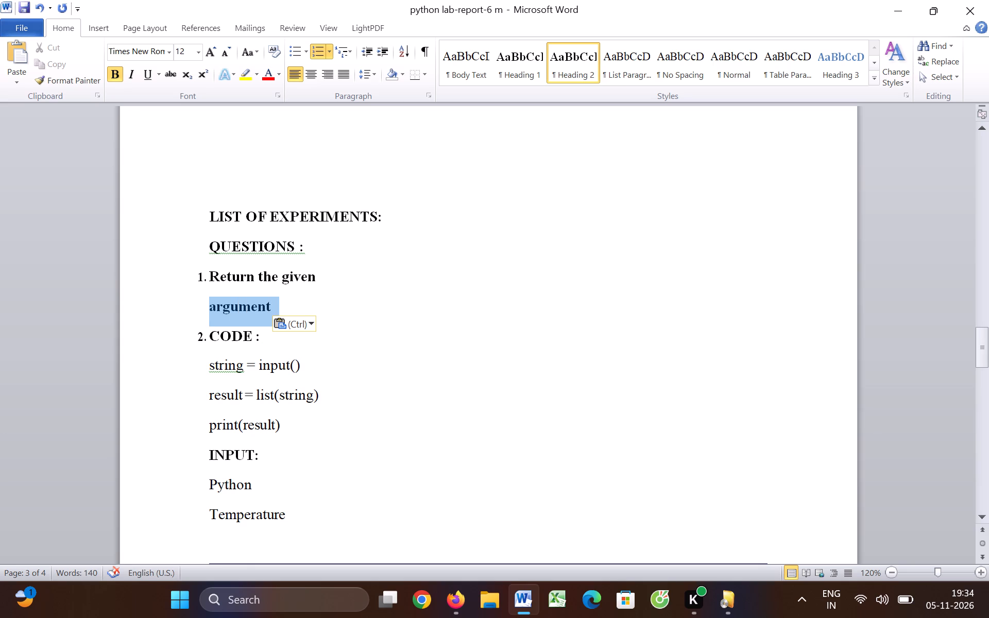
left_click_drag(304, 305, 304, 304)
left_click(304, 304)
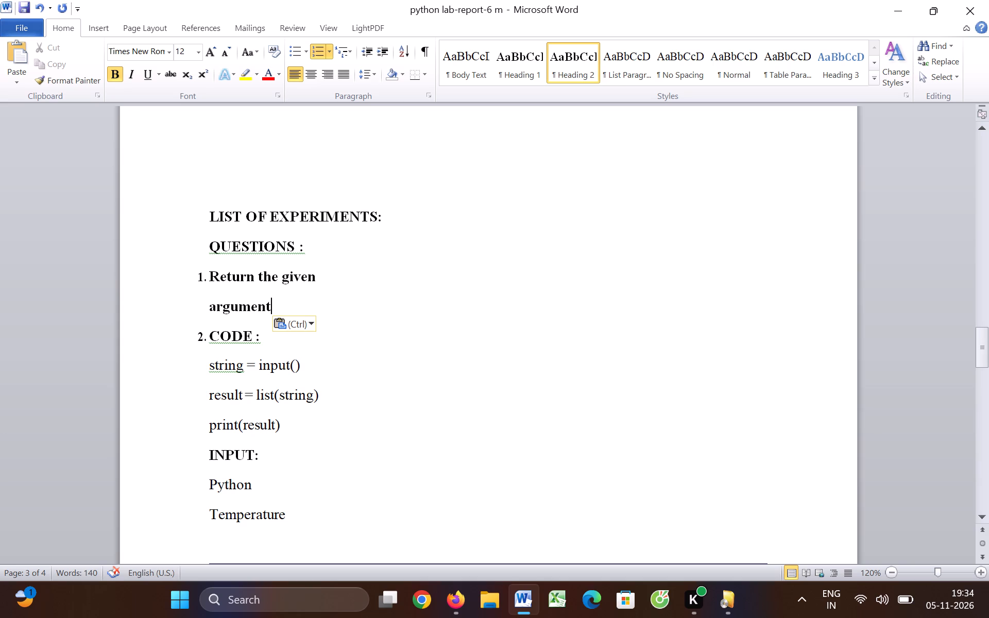
Undo the title edits of question 1 back to "Convert string to list", including the last date entry.
key("ctrl+z")
key("ctrl+z")
key("ctrl+z")
key("ctrl+z")
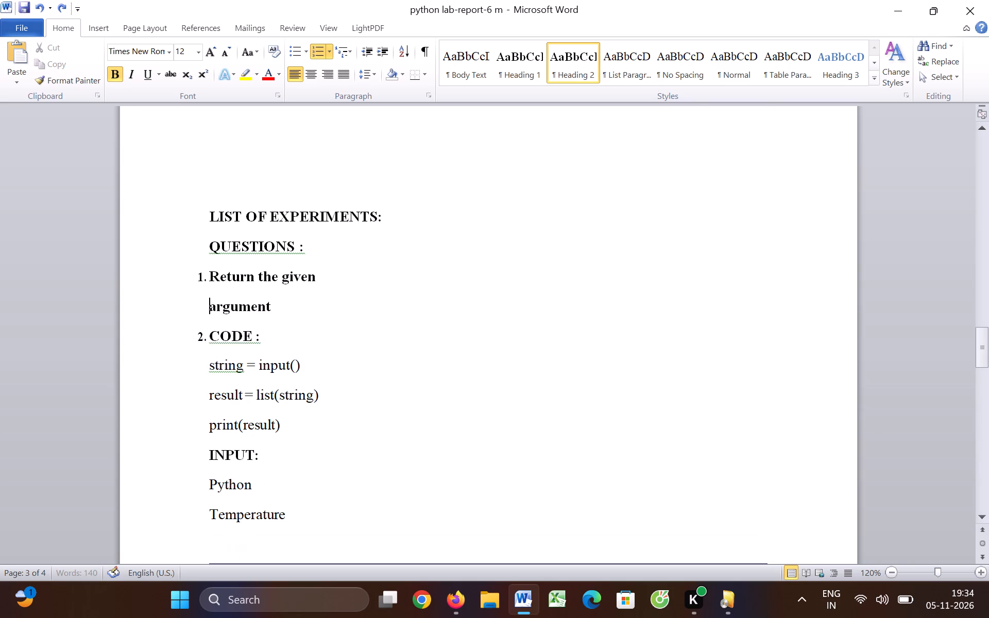
key("ctrl+z")
key("ctrl+z")
key("ctrl+z")
key("ctrl+z")
key("ctrl+z")
key("ctrl+z")
key("ctrl+z")
key("ctrl+z")
key("ctrl+z")
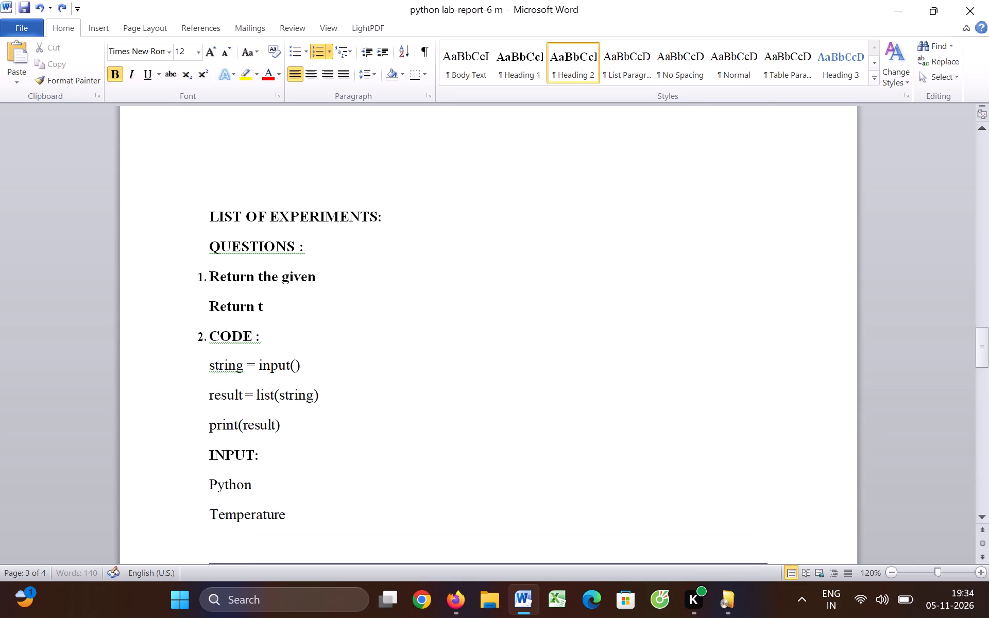
key("ctrl+z")
key("ctrl+z")
key("ctrl+z")
key("ctrl+z")
key("ctrl+z")
key("ctrl+z")
key("ctrl+z")
key("ctrl+z")
key("ctrl+z")
key("ctrl+z")
key("ctrl+z")
key("ctrl+z")
key("ctrl+z")
key("ctrl+z")
key("ctrl+z")
key("ctrl+z")
key("ctrl+z")
key("ctrl+z")
key("ctrl+z")
key("ctrl+z")
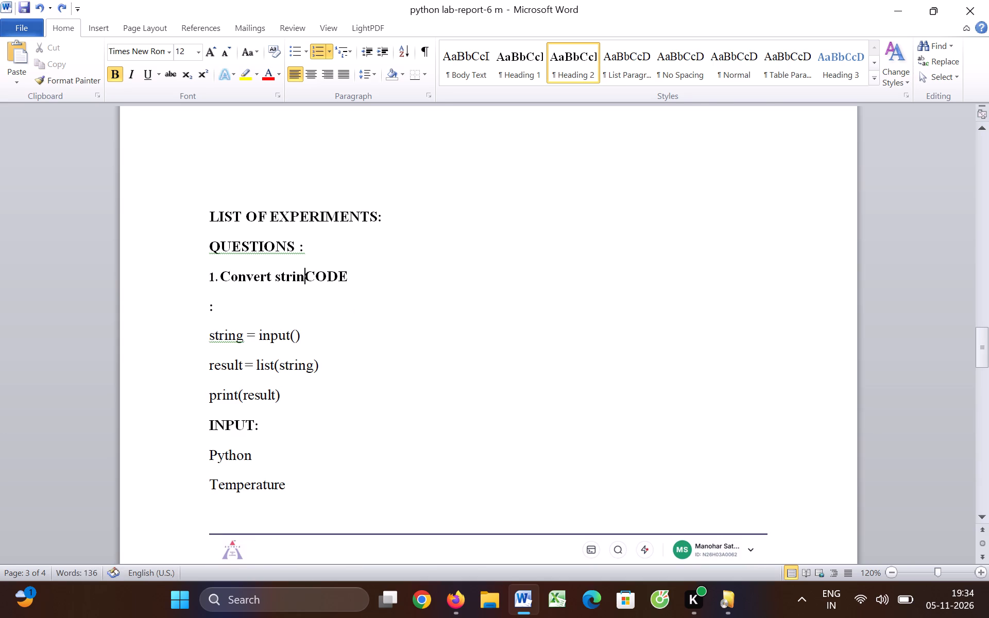
key("ctrl+z")
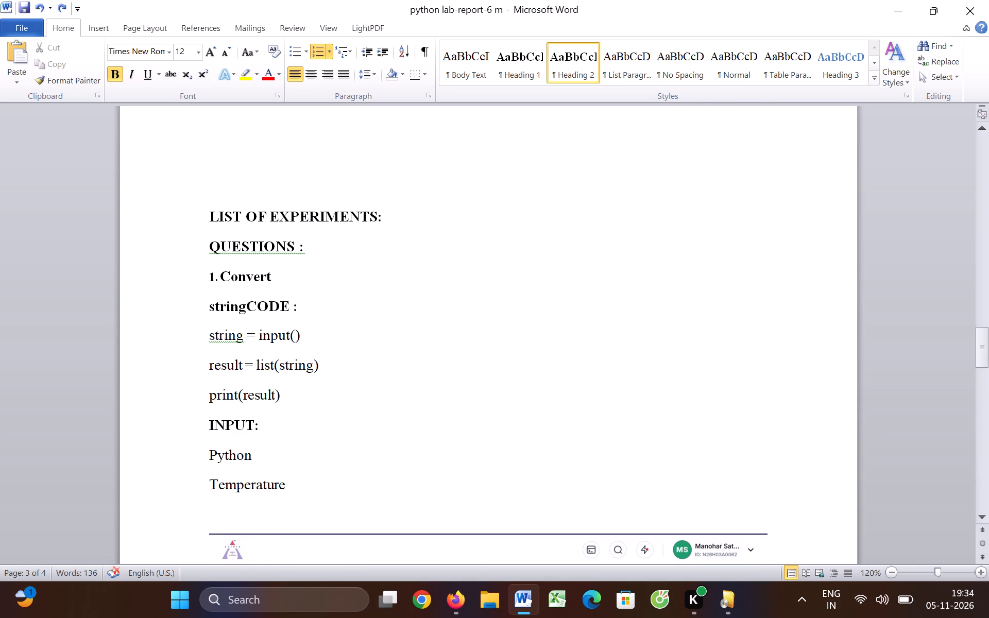
key("ctrl+z")
key("ctrl+z")
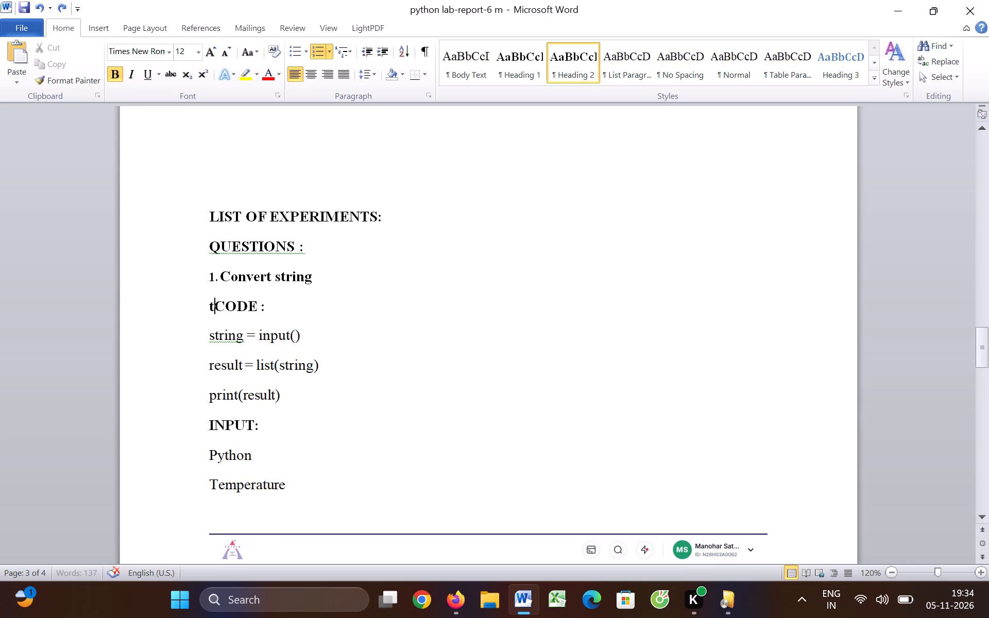
key("ctrl+z")
key("ctrl+z")
key("ctrl+z")
key("ctrl+z")
key("ctrl+z")
key("ctrl+z")
key("ctrl+z")
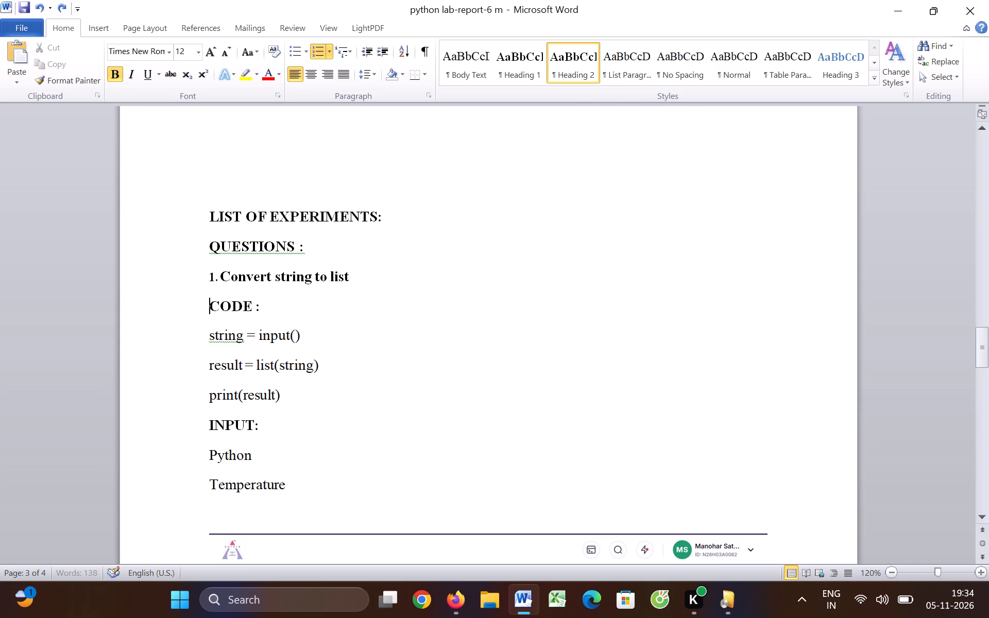
key("ctrl+z")
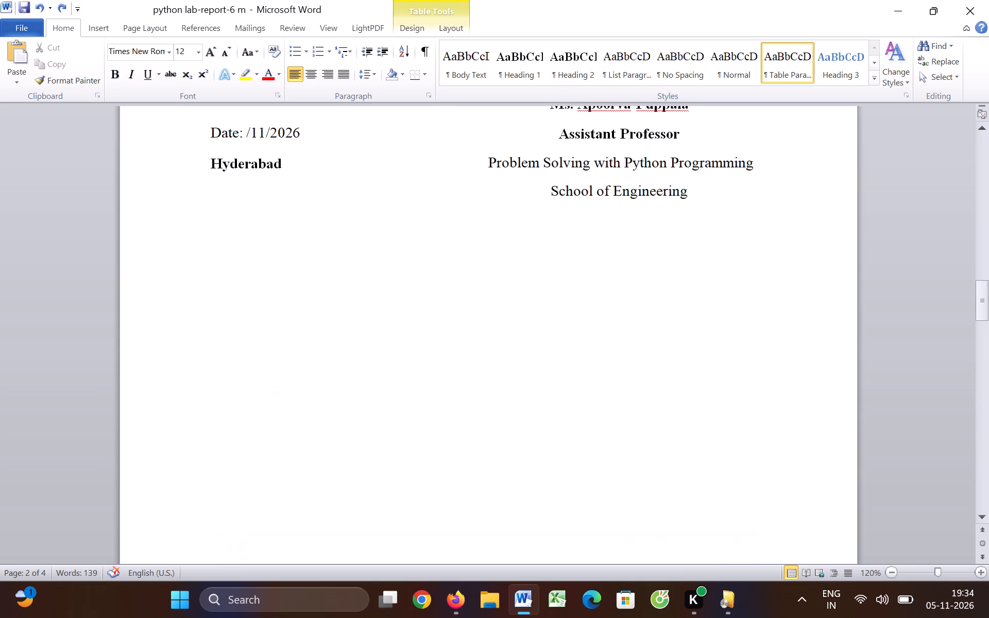
Enter 6 as the day in the date above Hyderabad, making it 6/11/2026.
key("6")
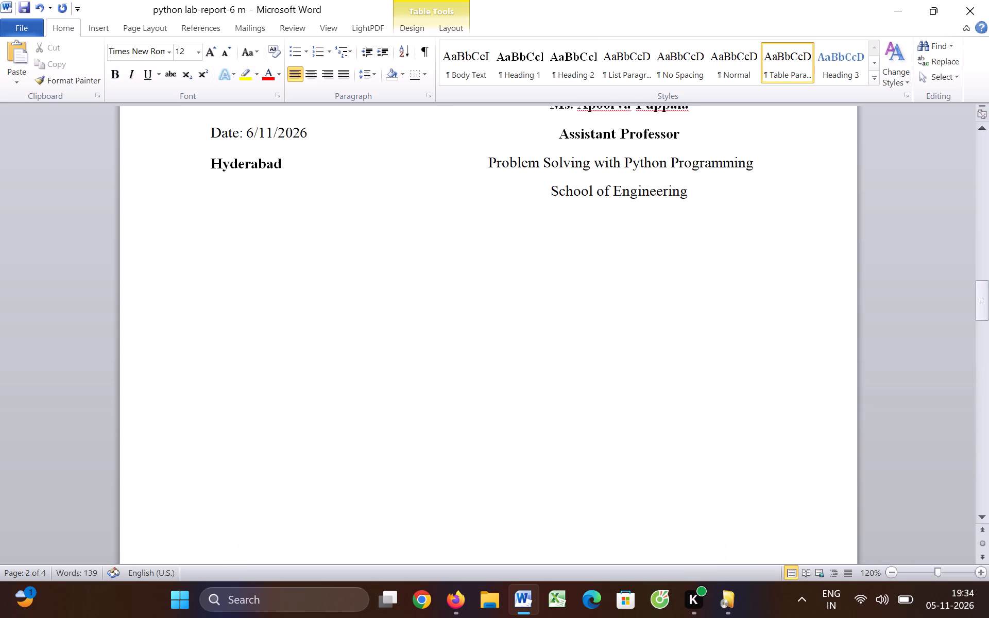
Delete the title "Convert string to list" from question 1 in the list of experiments.
scroll(398, 376, "down", 3)
scroll(398, 376, "up", 1)
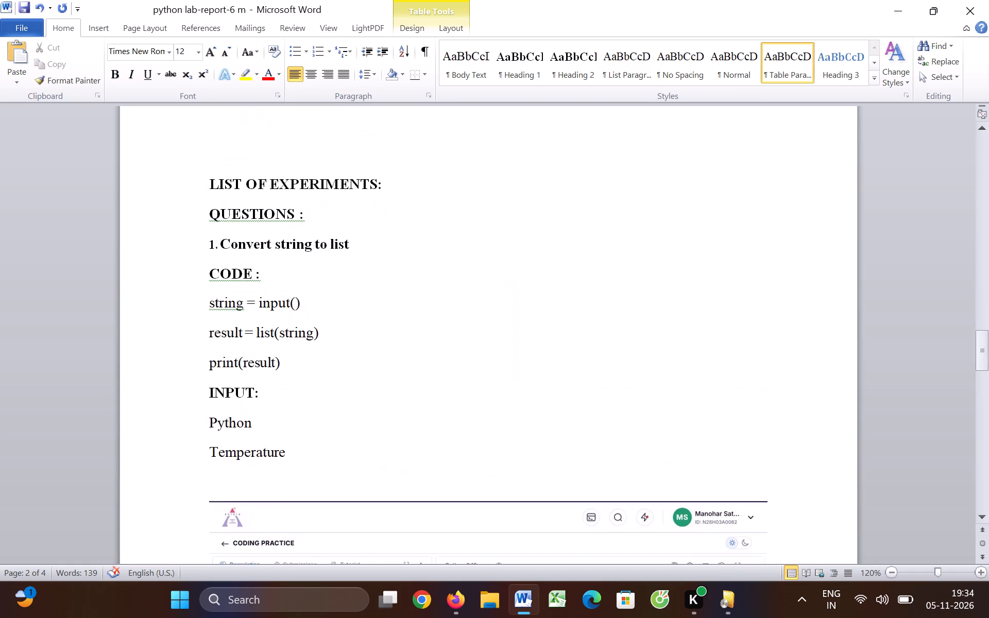
scroll(398, 376, "up", 2)
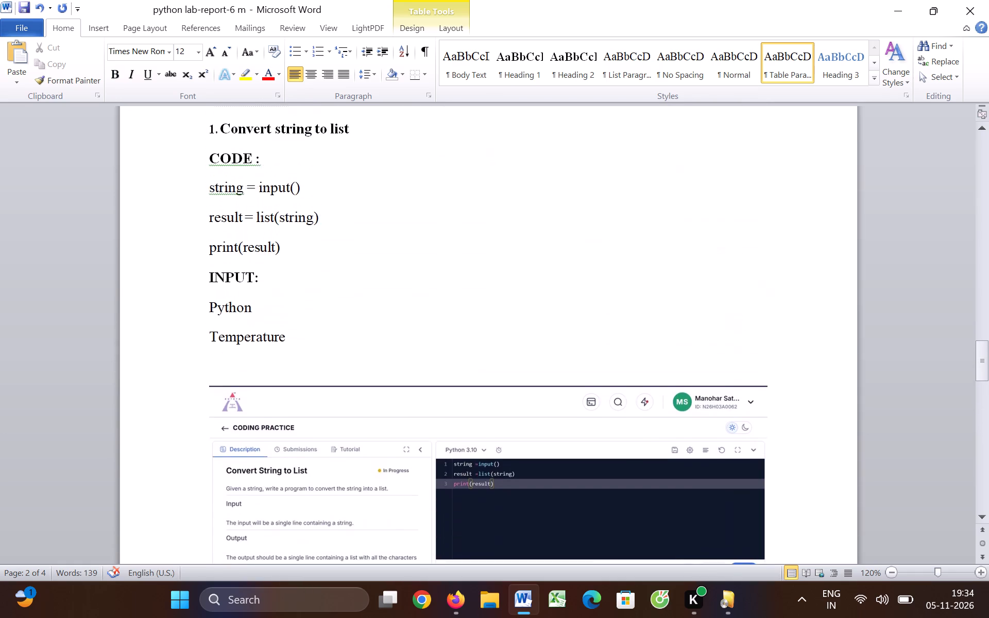
scroll(398, 376, "up", 2)
left_click(367, 376)
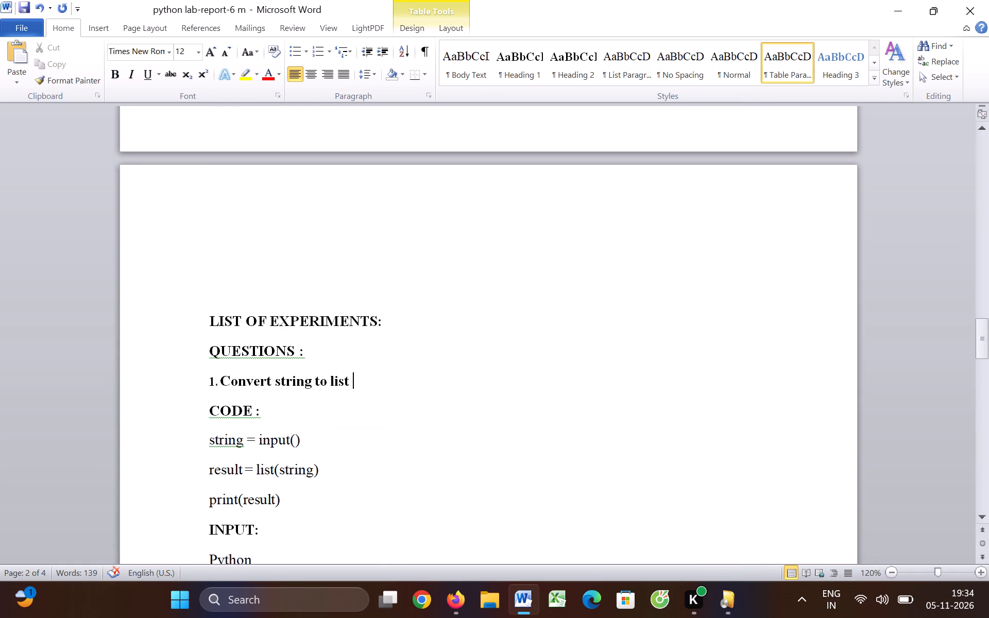
left_click_drag(367, 376, 235, 384)
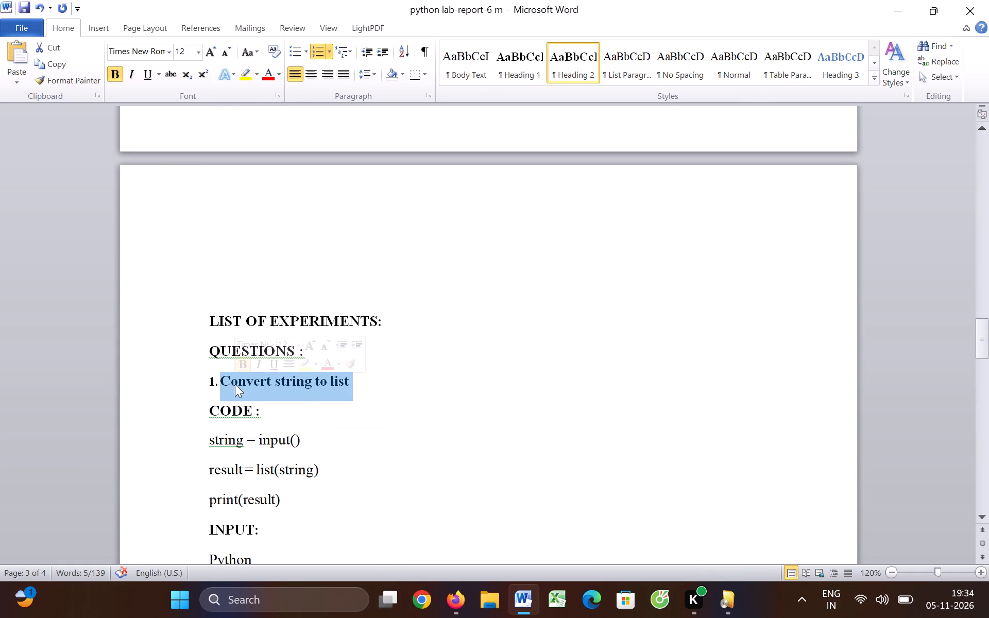
key("BackSpace")
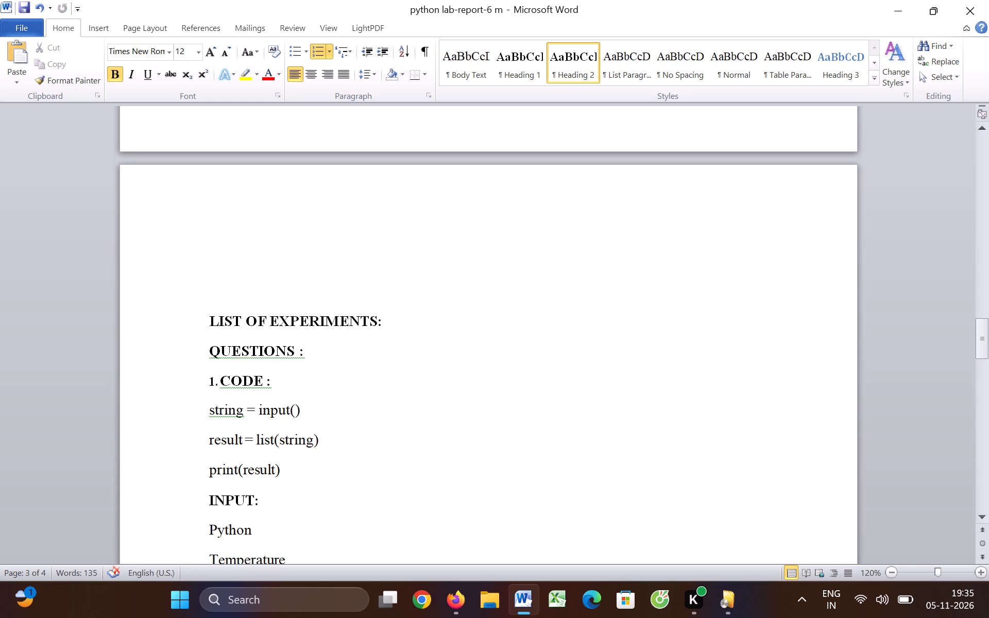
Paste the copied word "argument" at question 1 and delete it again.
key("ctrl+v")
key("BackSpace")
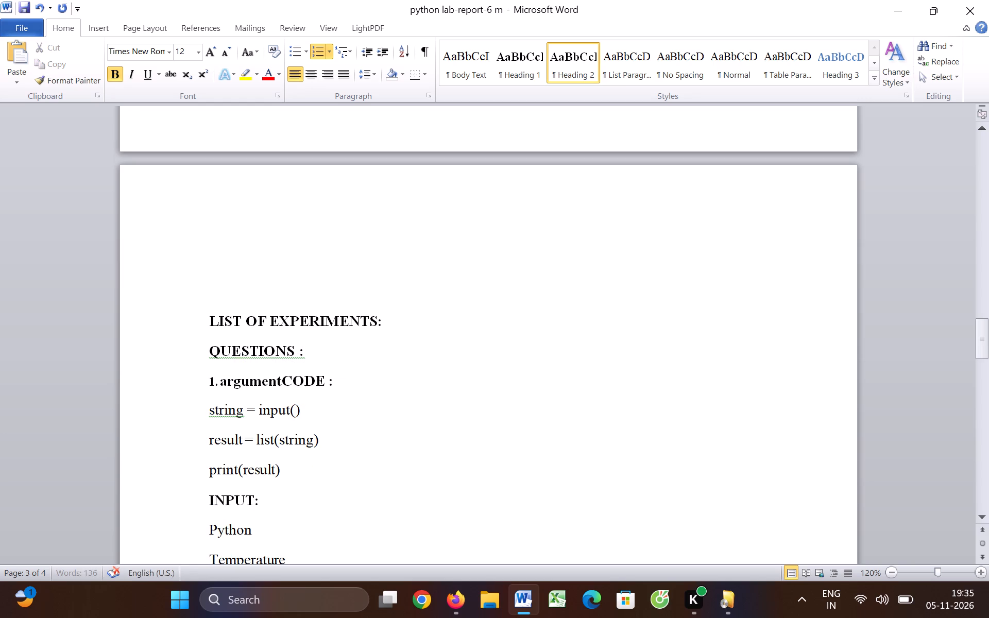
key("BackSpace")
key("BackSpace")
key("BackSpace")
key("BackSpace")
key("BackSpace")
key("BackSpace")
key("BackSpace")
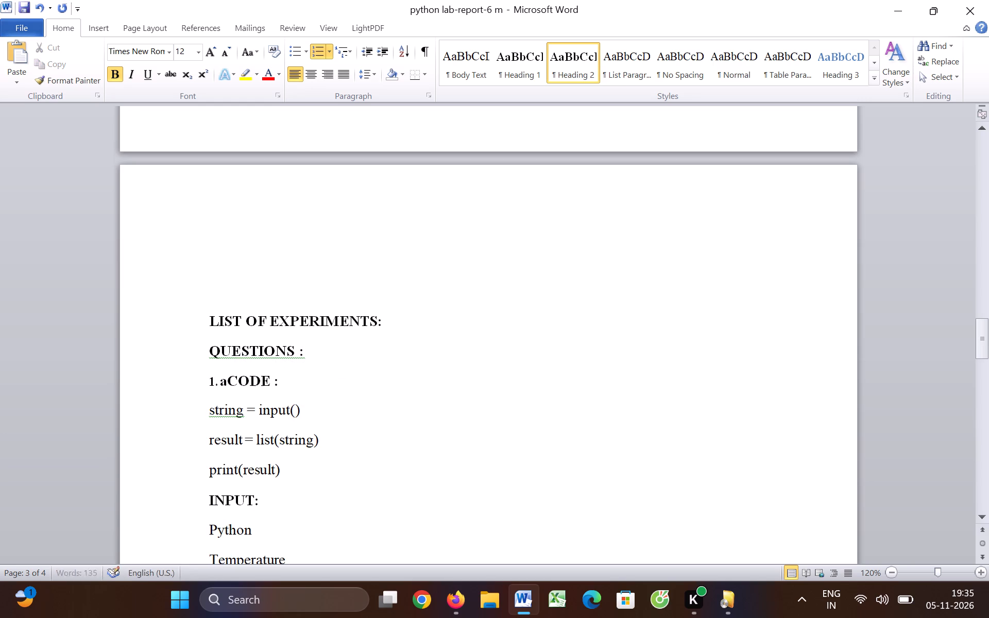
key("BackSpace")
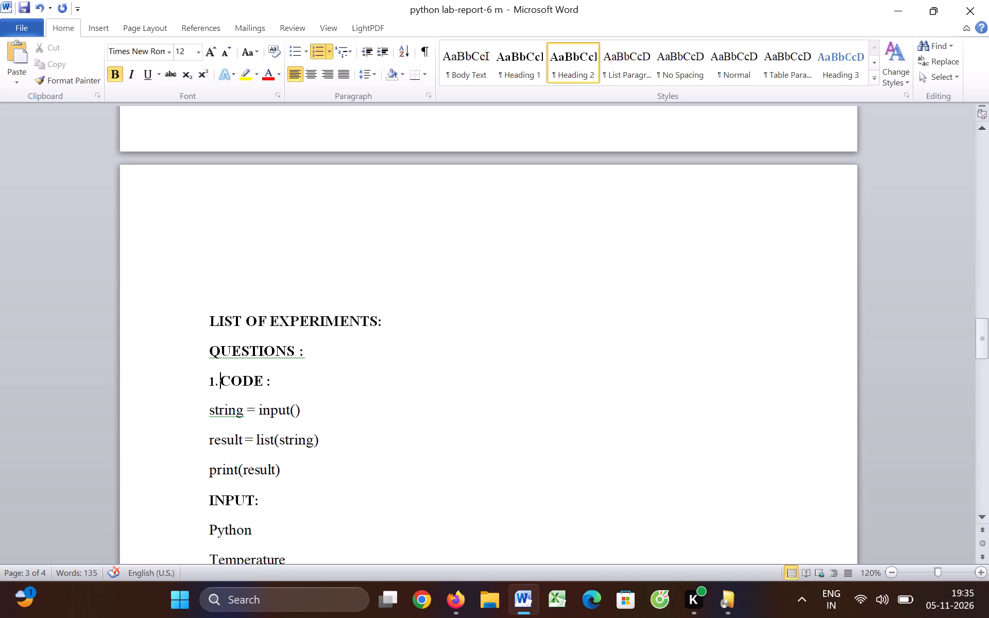
Paste "Return the given argument" from the clipboard history as the title of question 1.
key("super+v")
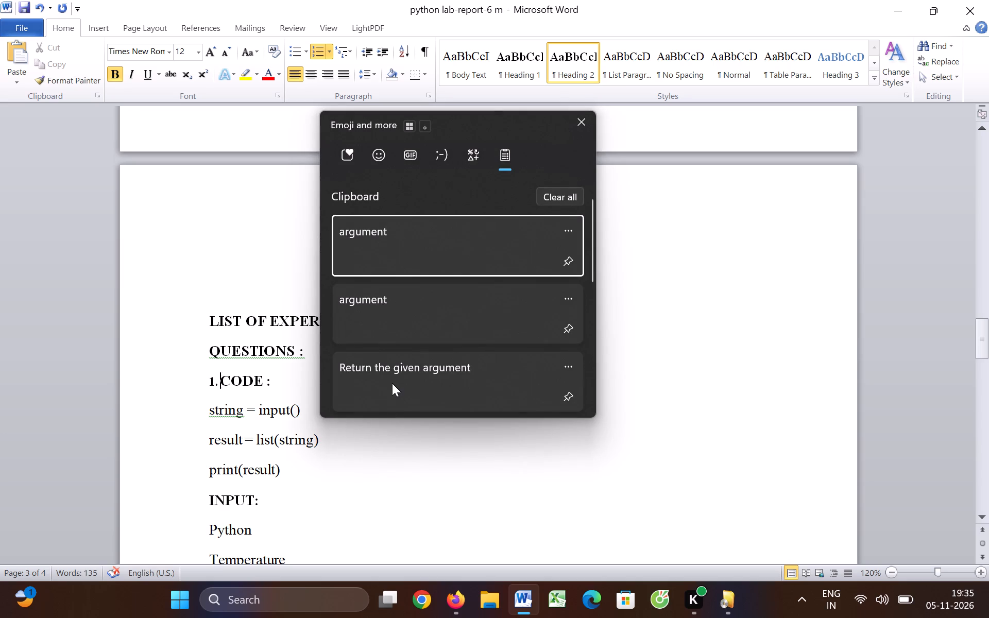
left_click(392, 383)
key("ctrl+v")
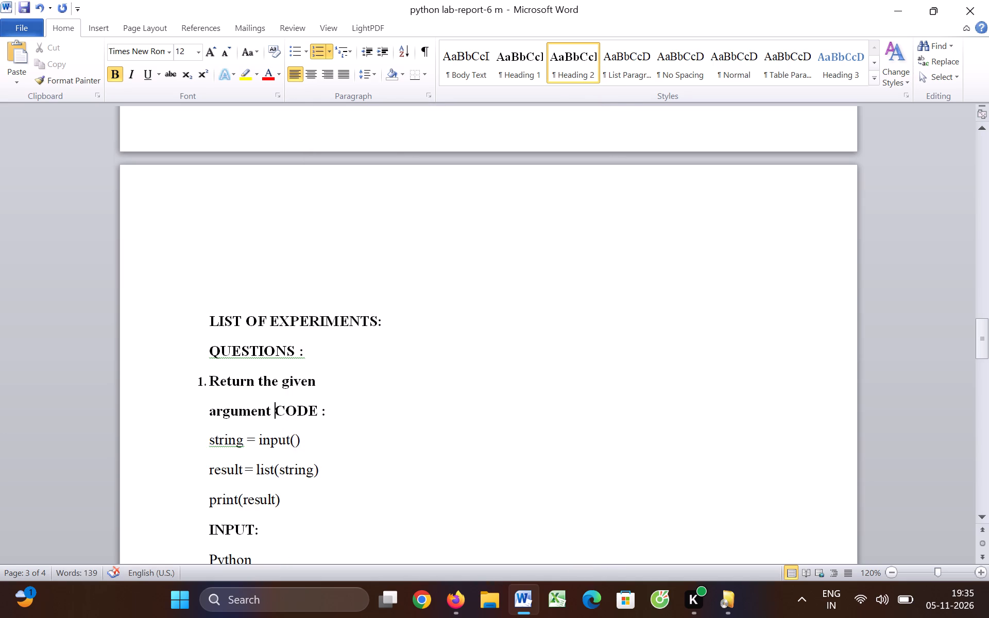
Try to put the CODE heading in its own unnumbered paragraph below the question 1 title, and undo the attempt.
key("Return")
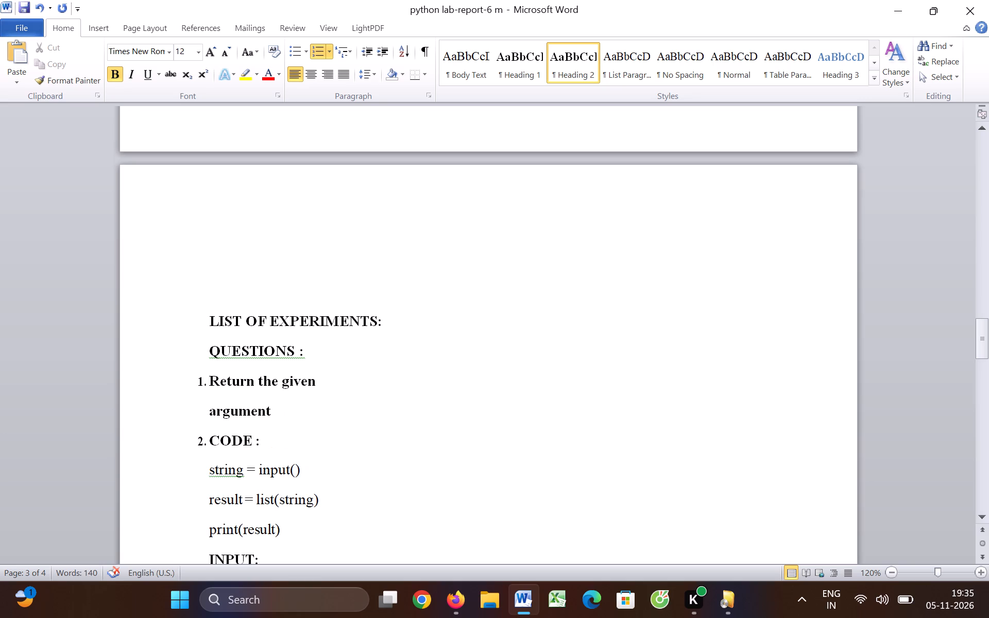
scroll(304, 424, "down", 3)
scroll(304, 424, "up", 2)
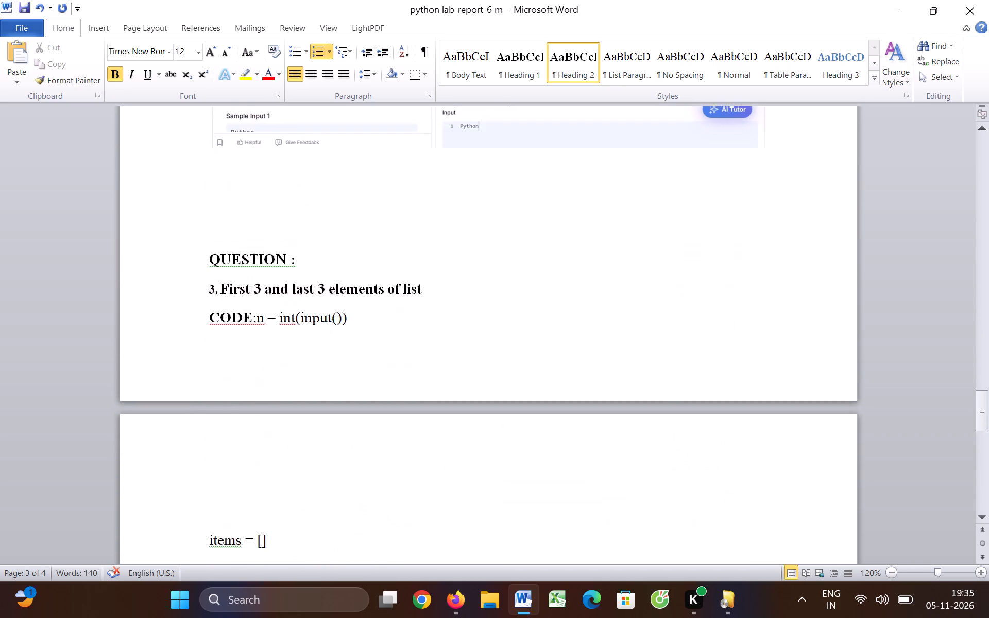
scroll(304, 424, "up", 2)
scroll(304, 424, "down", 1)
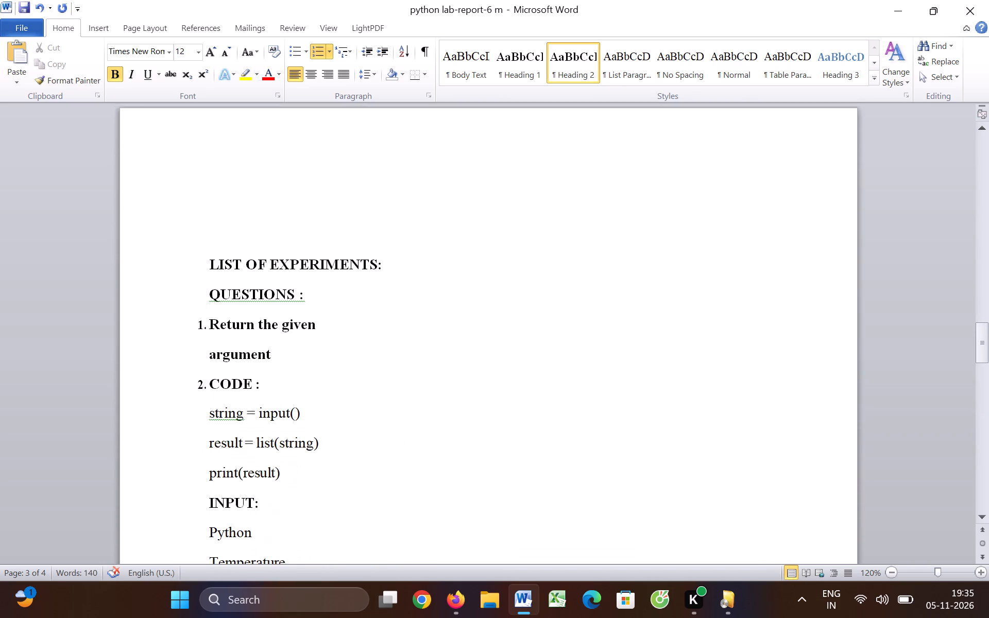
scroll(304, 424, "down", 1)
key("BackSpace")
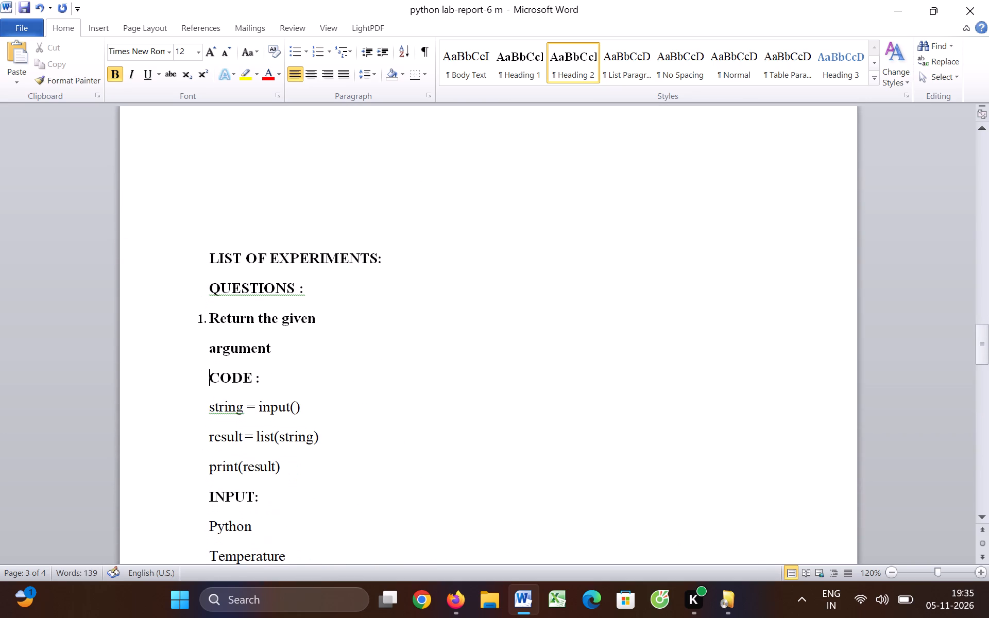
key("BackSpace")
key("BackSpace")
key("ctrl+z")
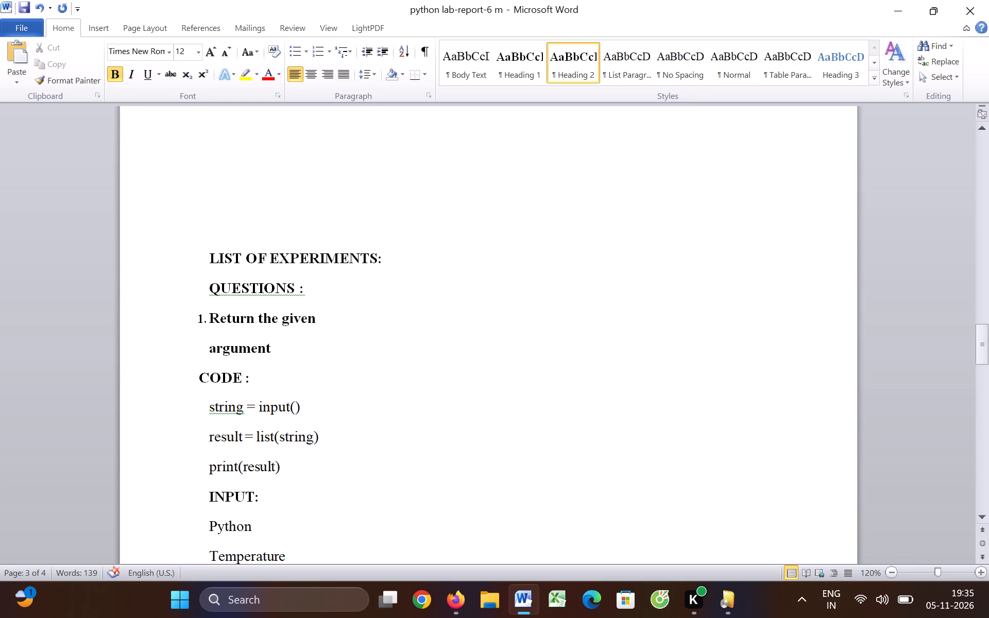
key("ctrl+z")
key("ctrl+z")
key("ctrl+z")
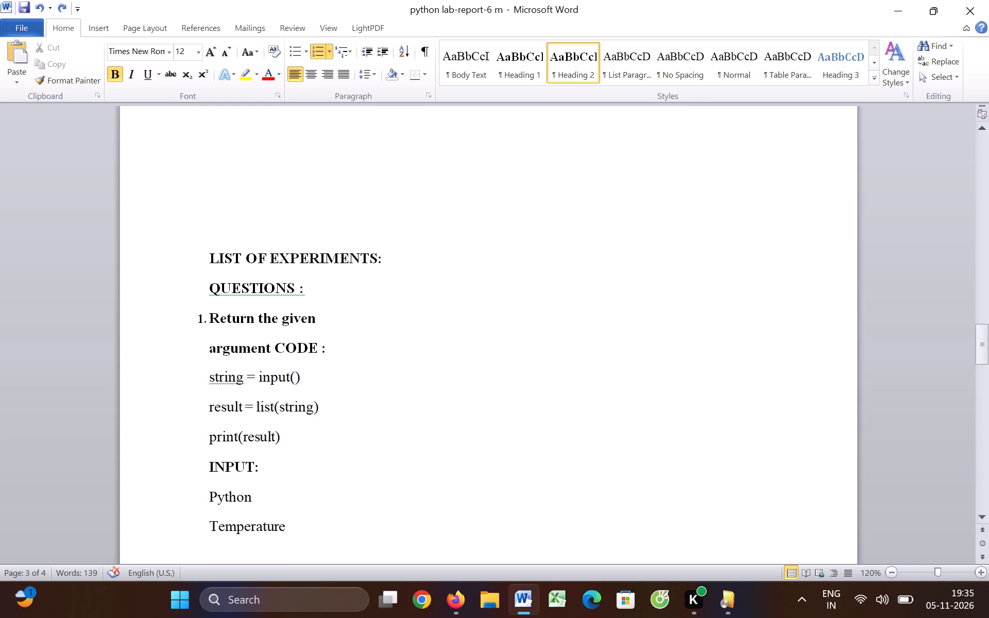
Review the text and screenshots of questions 1 and 2 on pages 3 and 4 of the lab report.
scroll(304, 424, "up", 1)
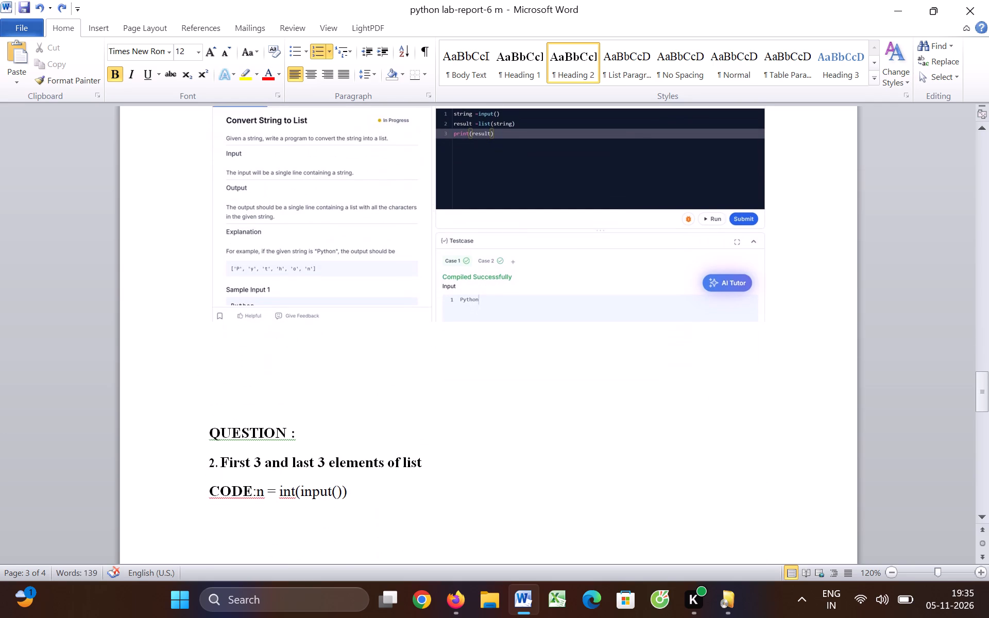
scroll(304, 424, "up", 1)
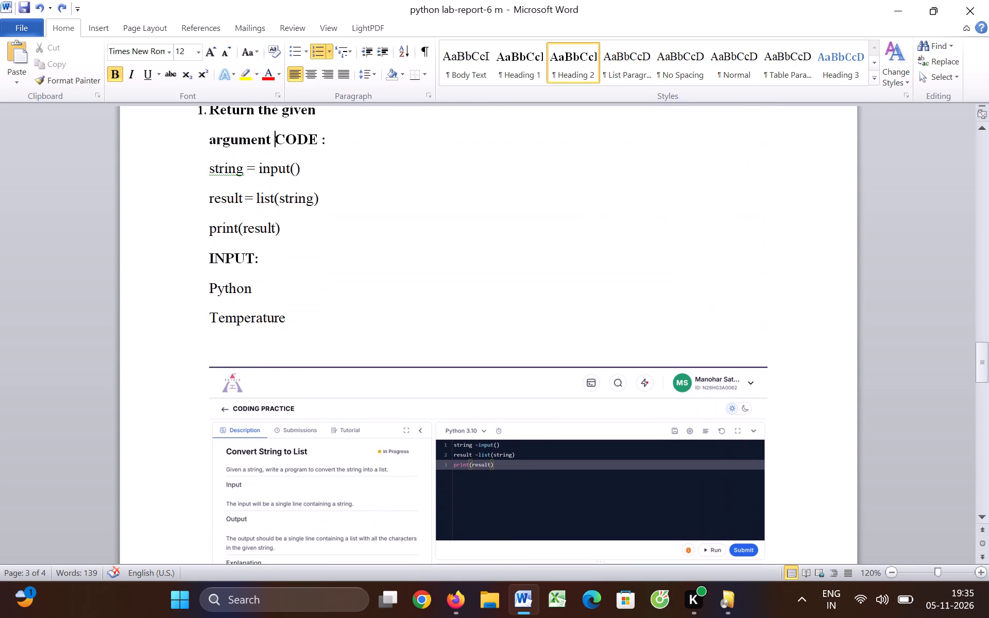
scroll(304, 424, "up", 2)
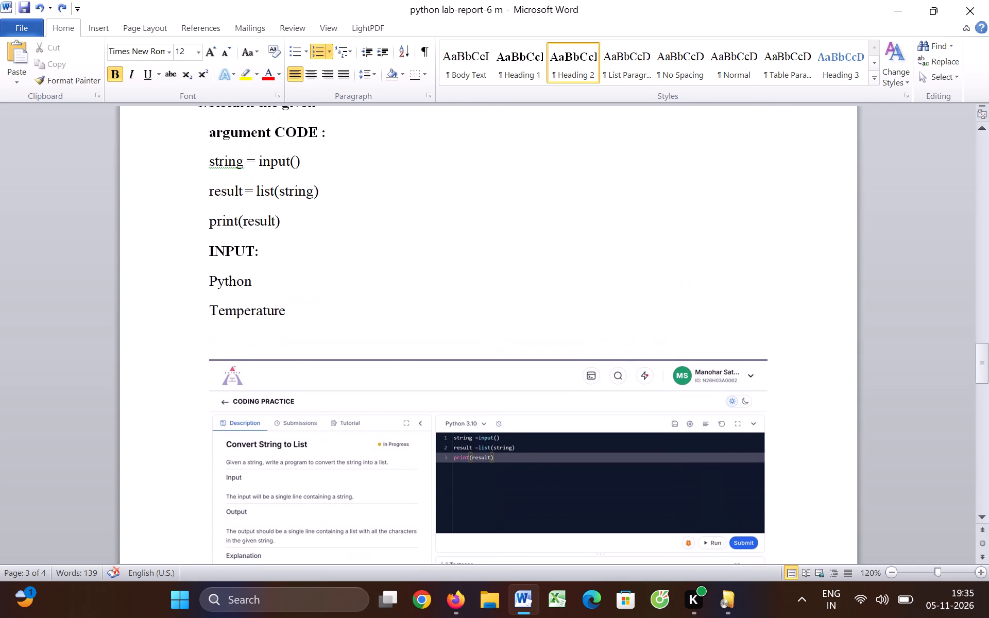
scroll(304, 424, "up", 1)
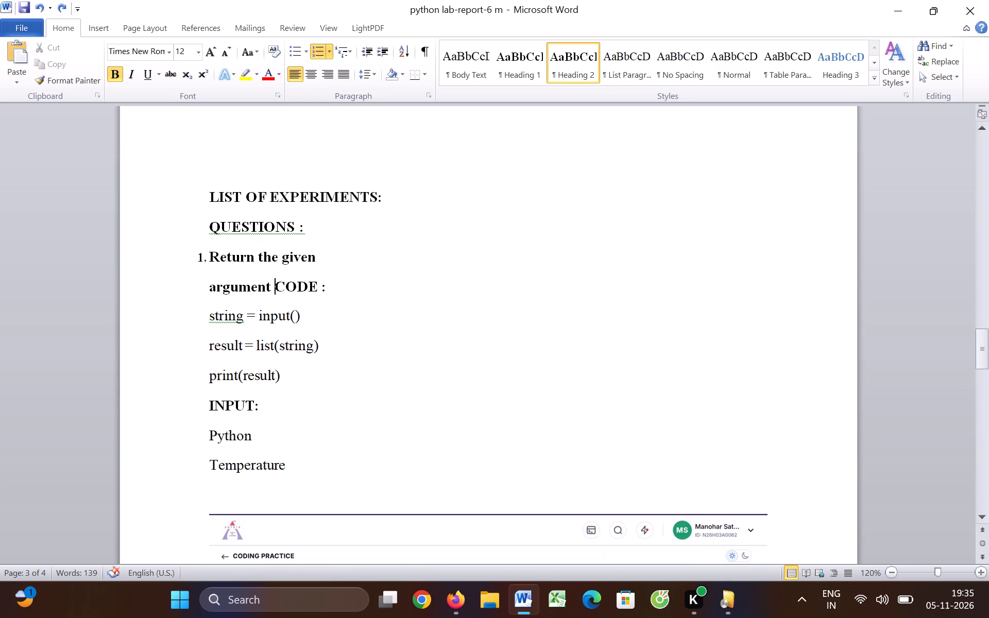
left_click_drag(272, 287, 196, 284)
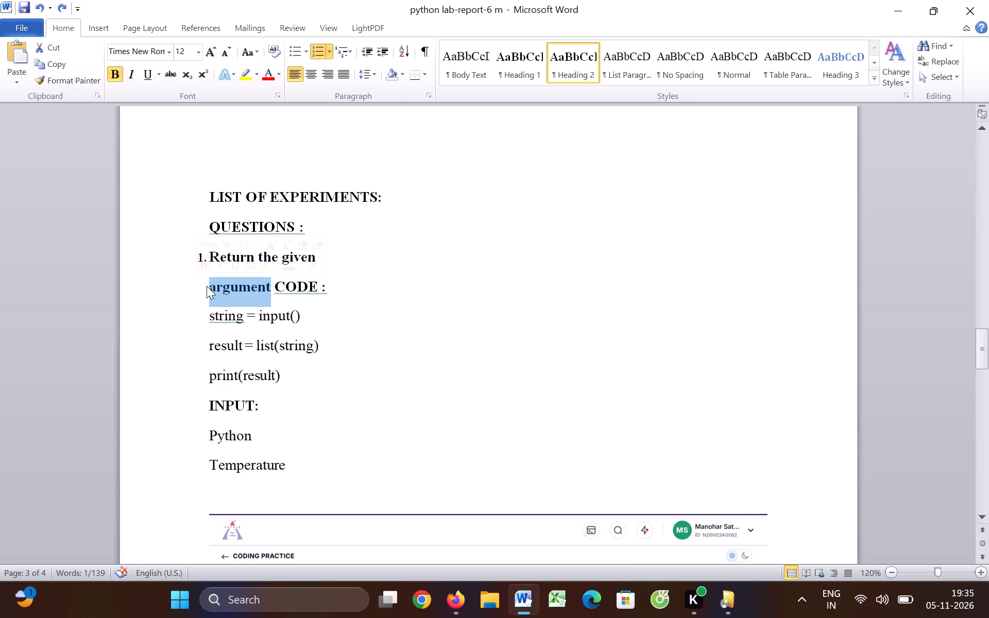
left_click(342, 263)
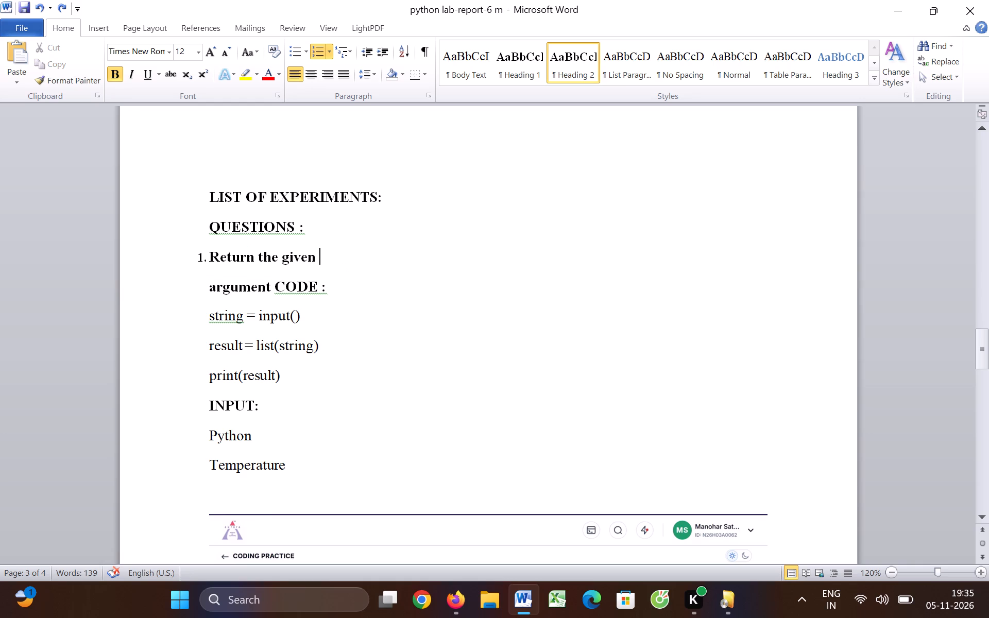
scroll(342, 263, "up", 3)
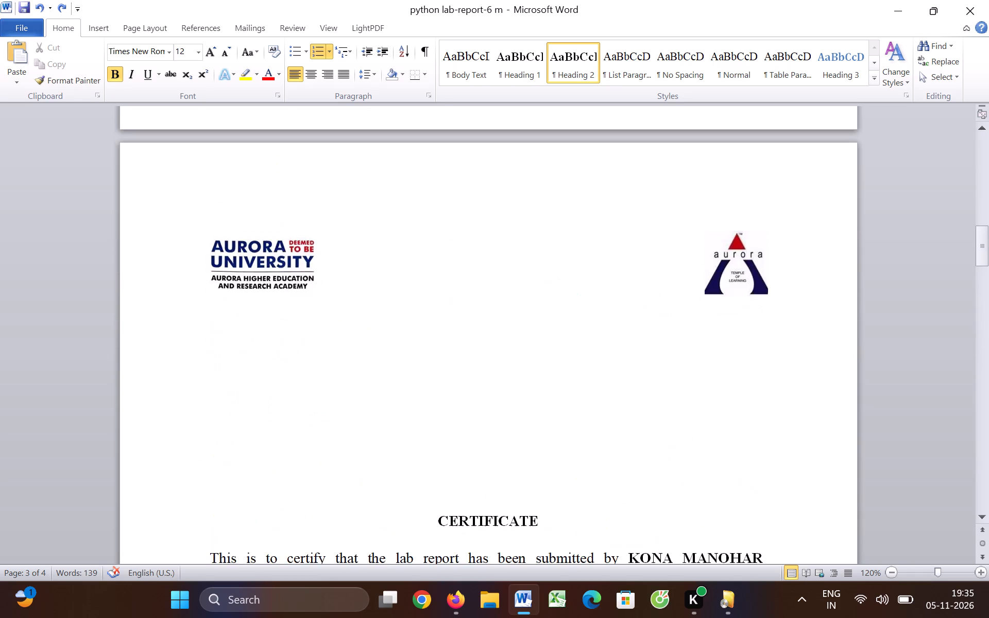
scroll(342, 263, "down", 4)
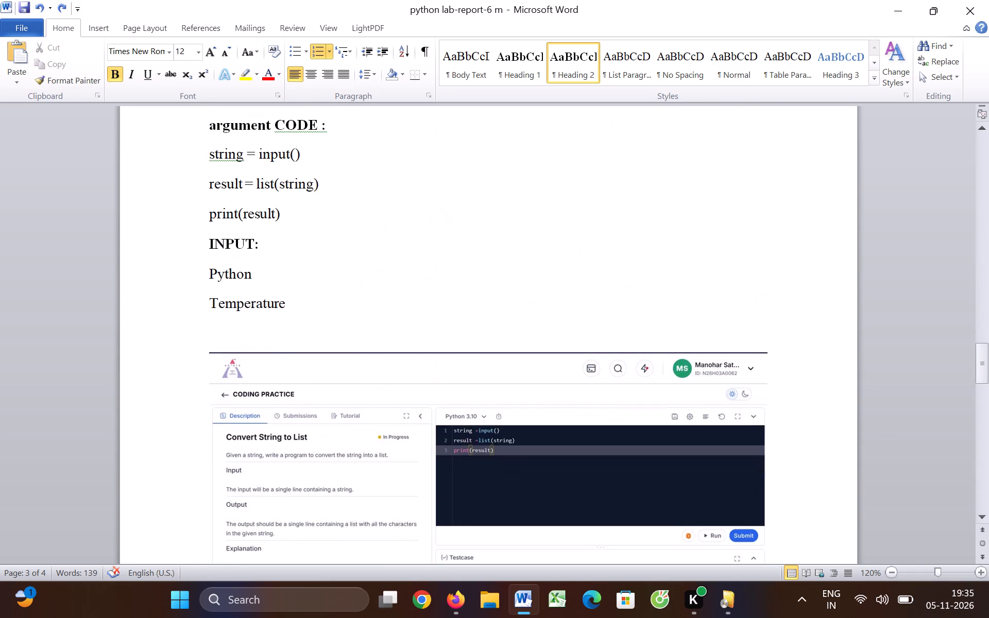
scroll(342, 263, "down", 7)
scroll(342, 263, "up", 2)
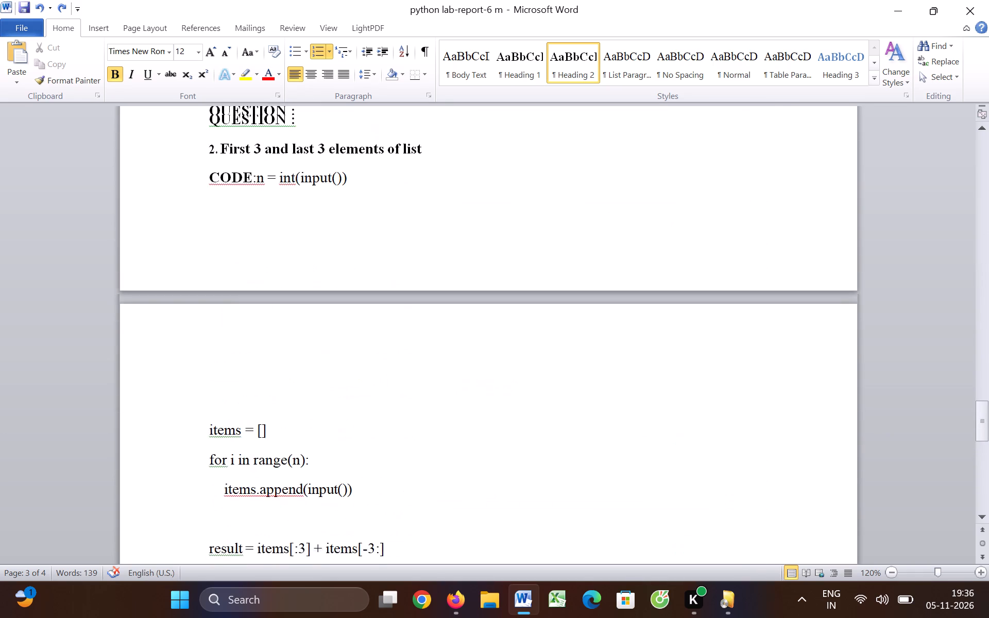
scroll(342, 263, "up", 2)
scroll(342, 263, "down", 2)
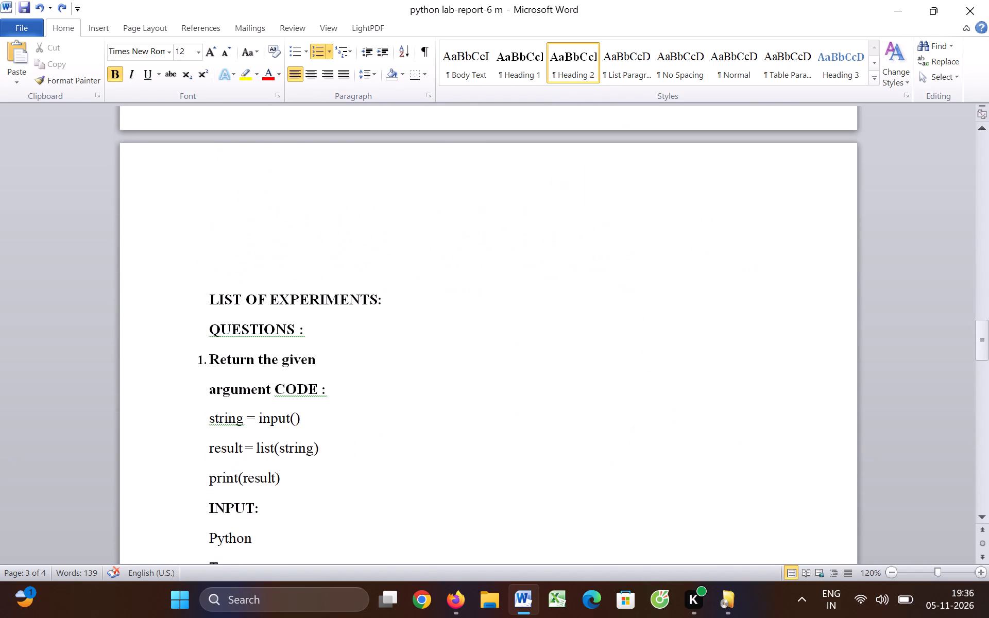
scroll(342, 263, "down", 2)
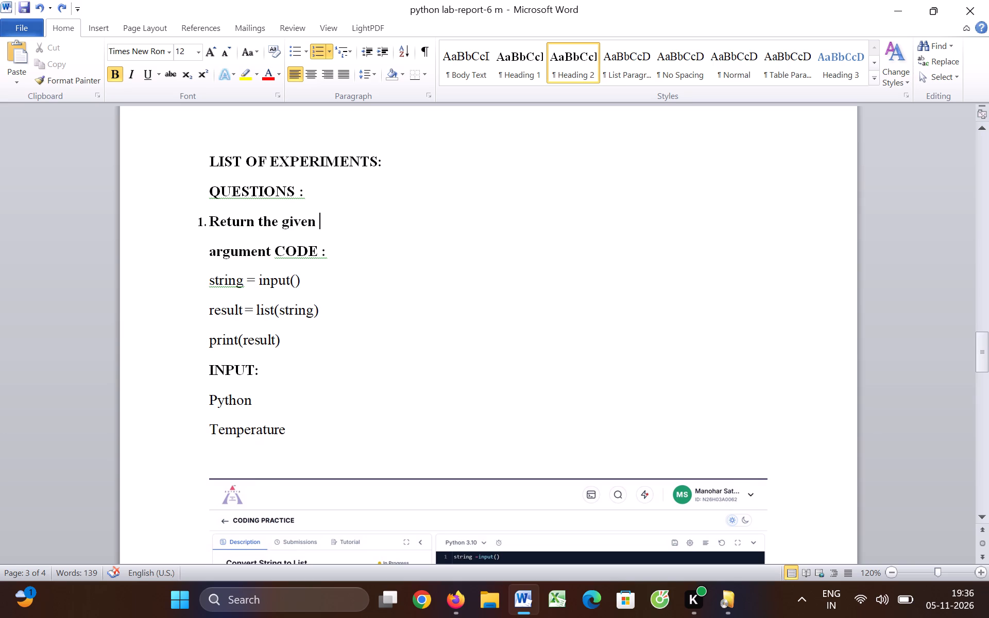
scroll(339, 350, "down", 2)
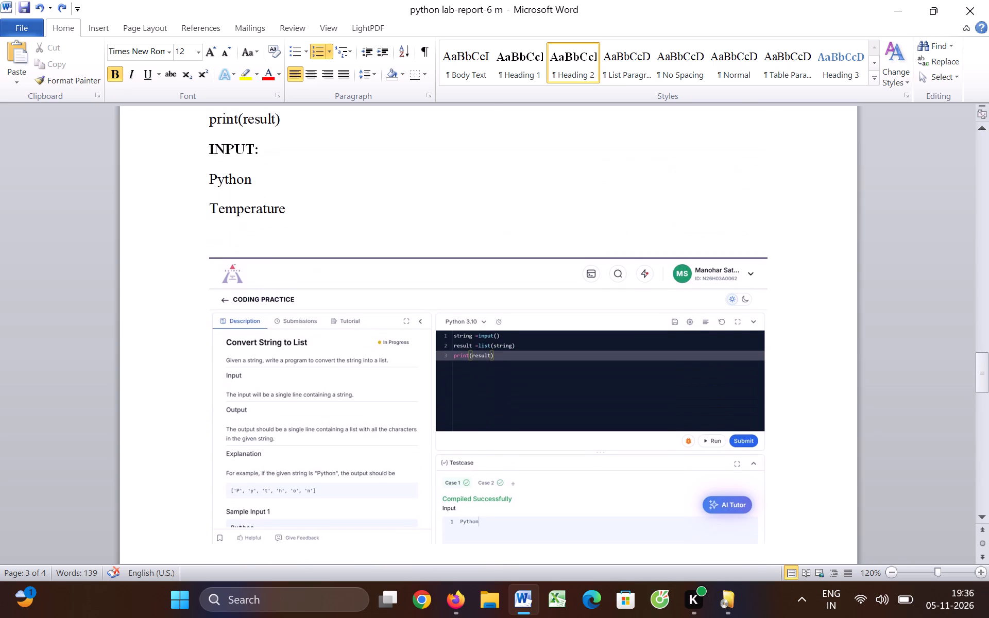
scroll(339, 350, "down", 1)
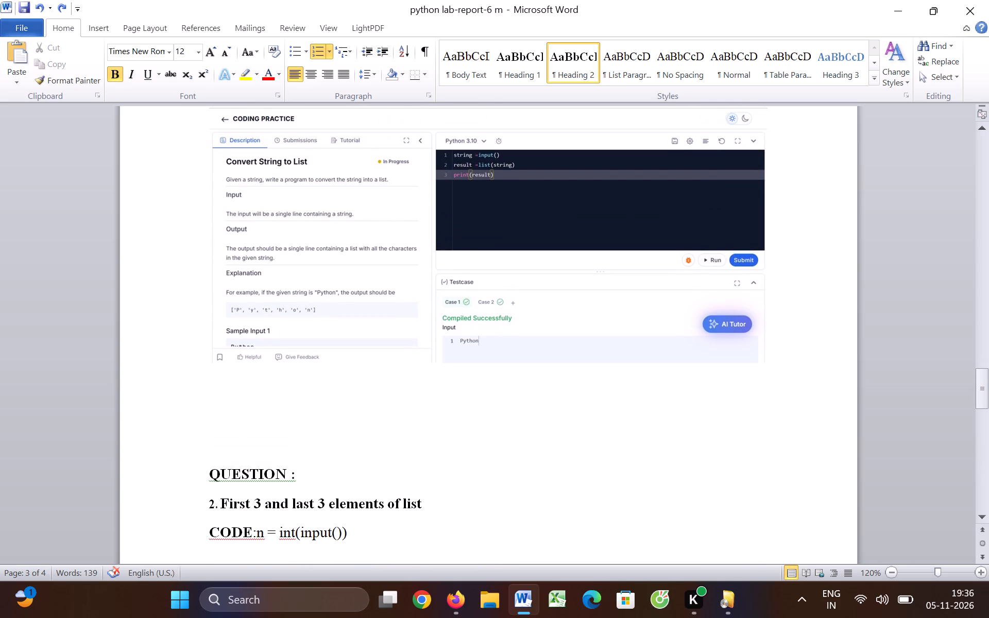
scroll(339, 350, "down", 1)
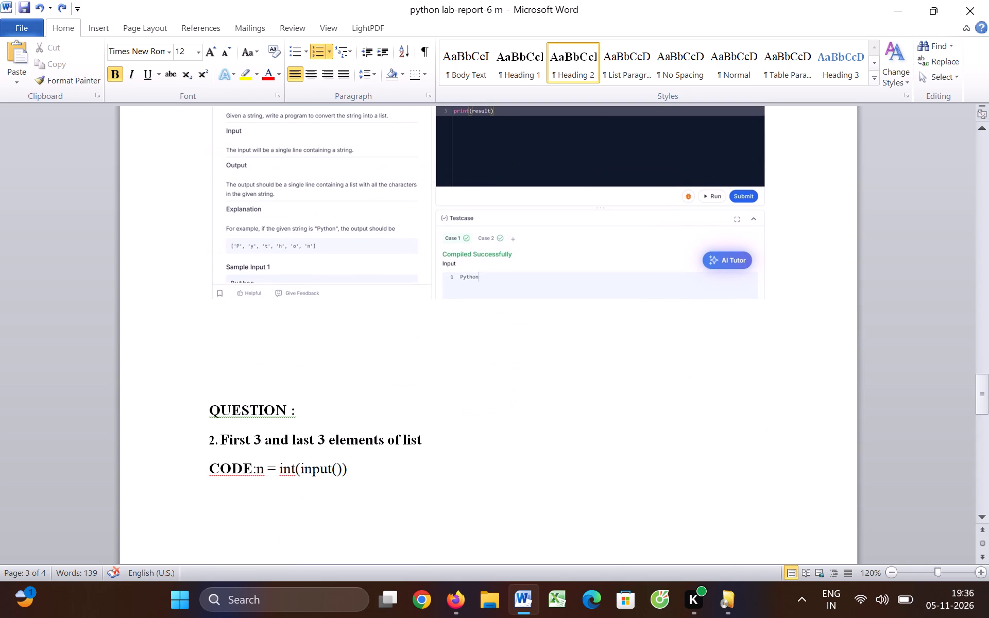
scroll(339, 350, "down", 2)
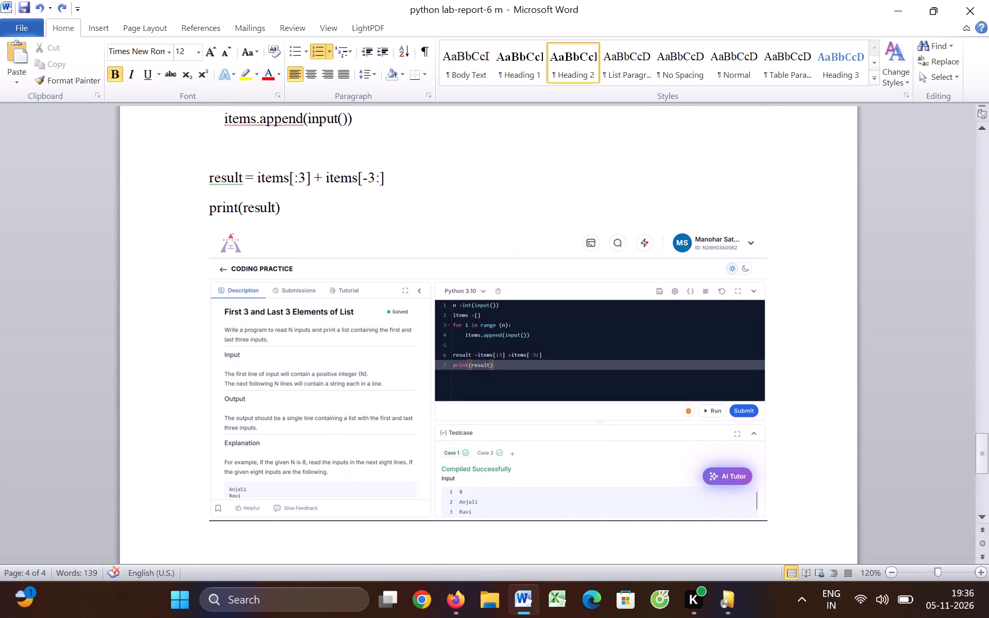
scroll(339, 350, "down", 1)
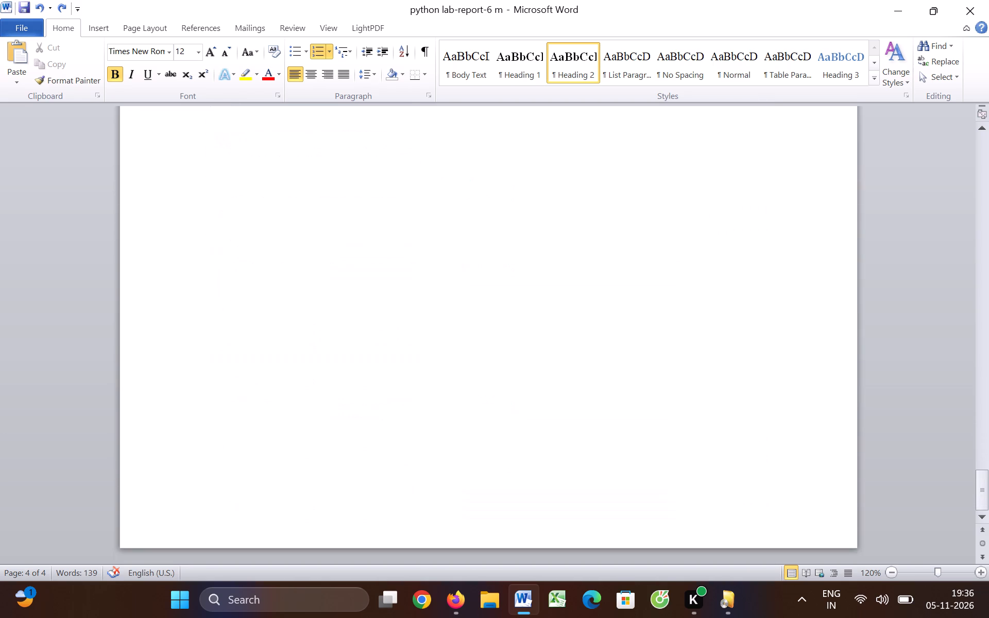
scroll(339, 350, "down", 1)
scroll(339, 350, "up", 3)
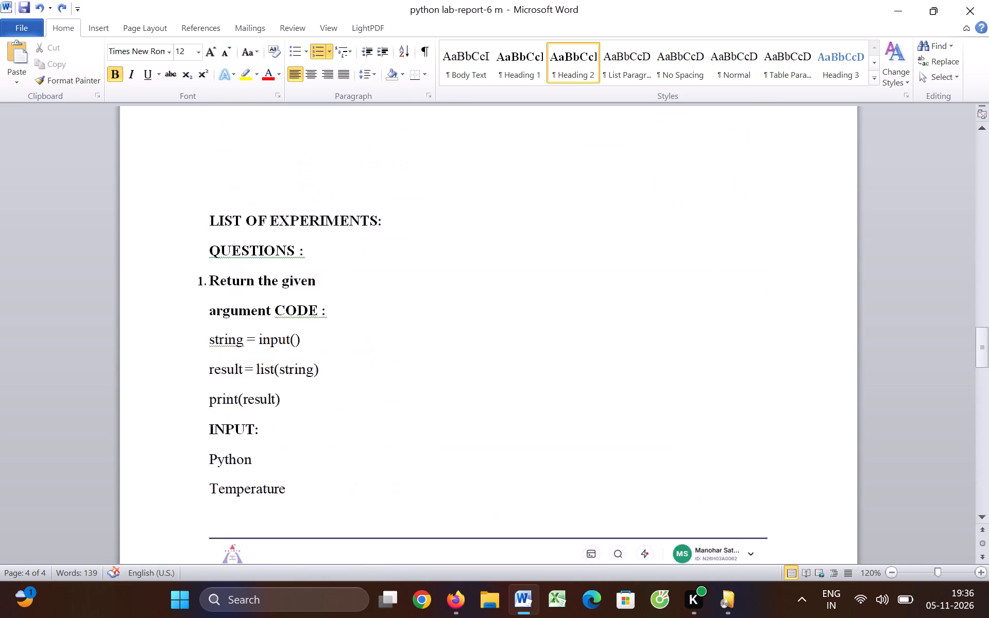
scroll(339, 350, "up", 2)
scroll(339, 350, "down", 2)
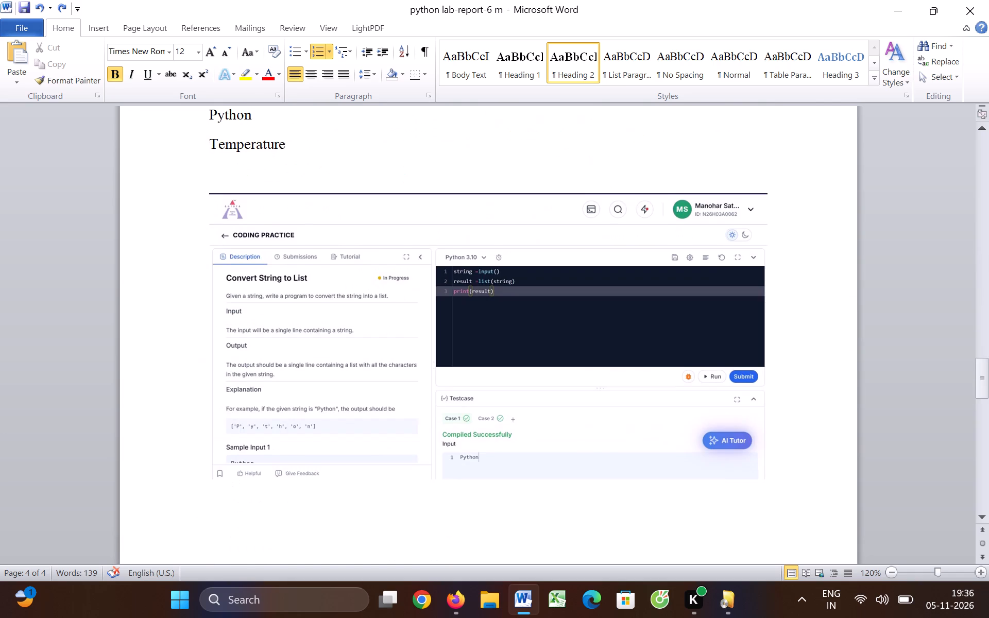
scroll(339, 350, "down", 3)
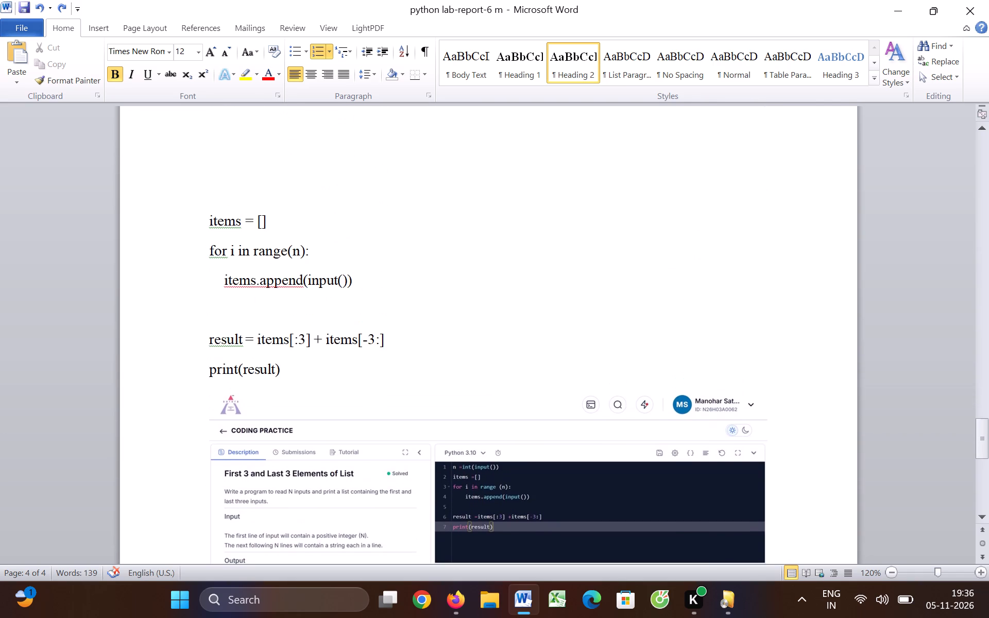
scroll(339, 350, "up", 1)
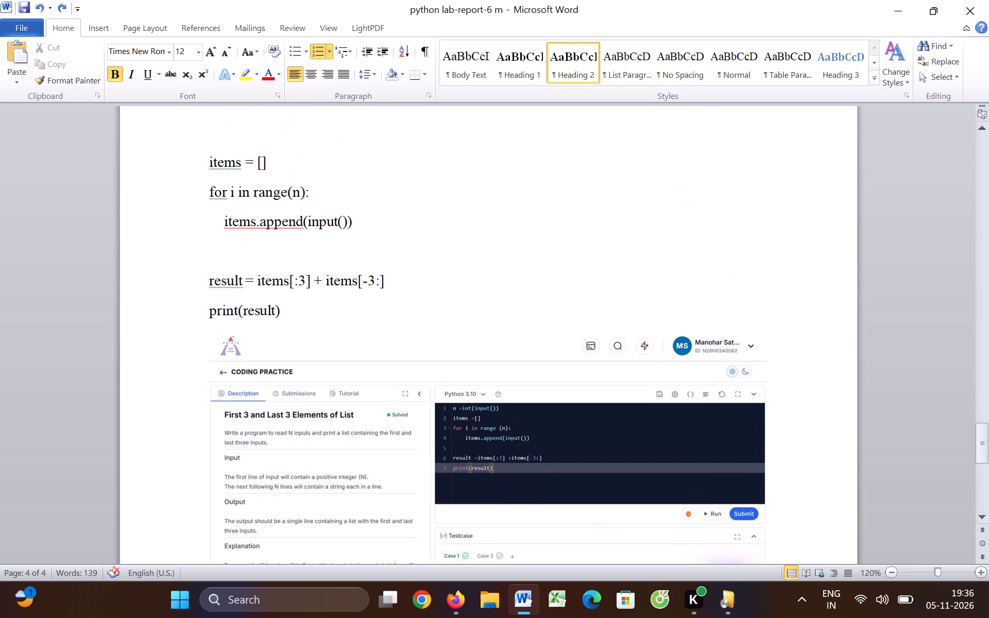
scroll(339, 350, "up", 2)
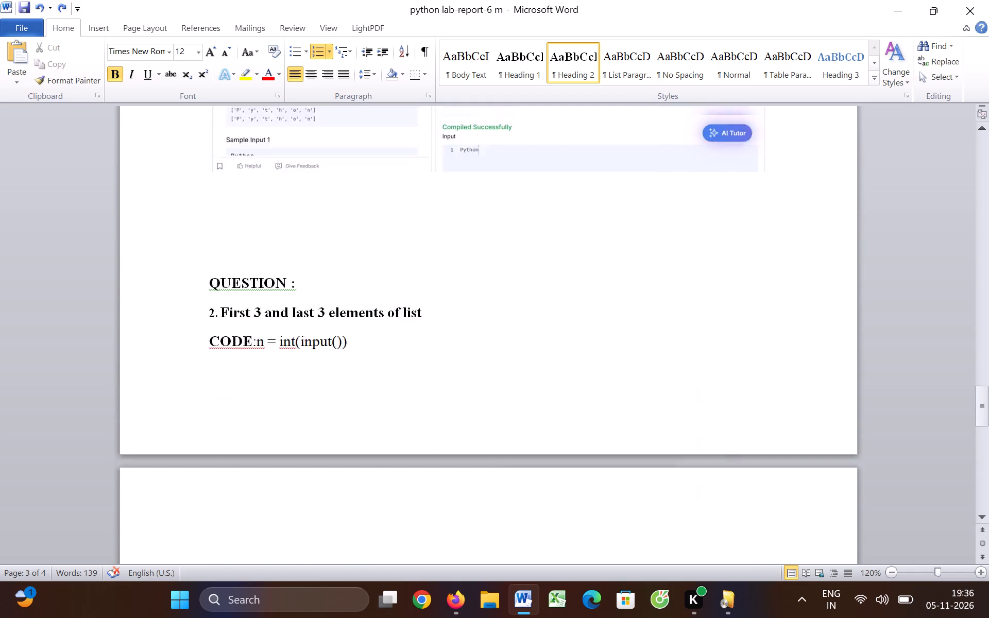
scroll(339, 350, "up", 4)
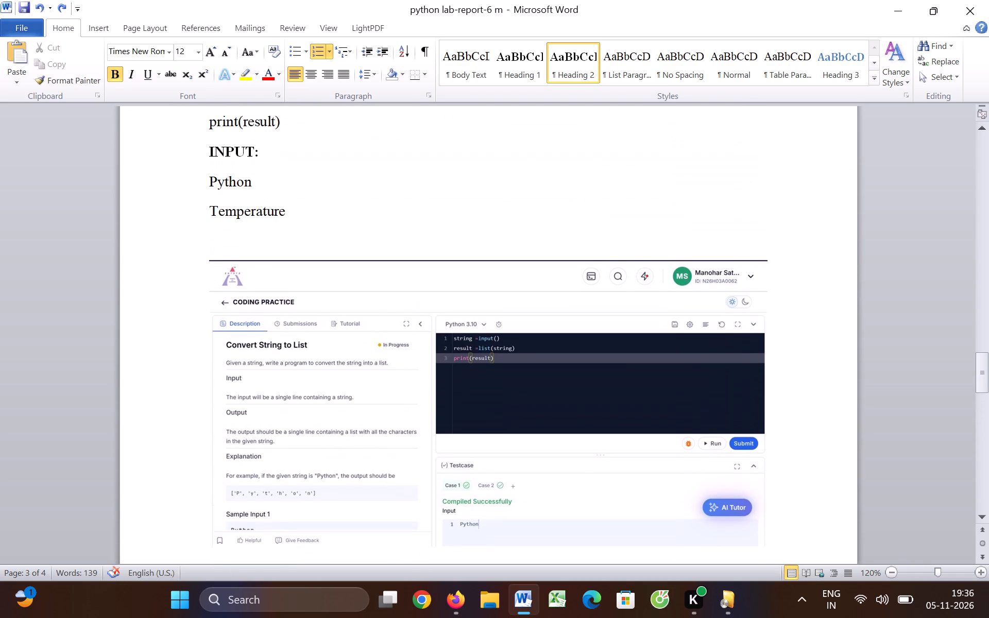
scroll(339, 350, "up", 1)
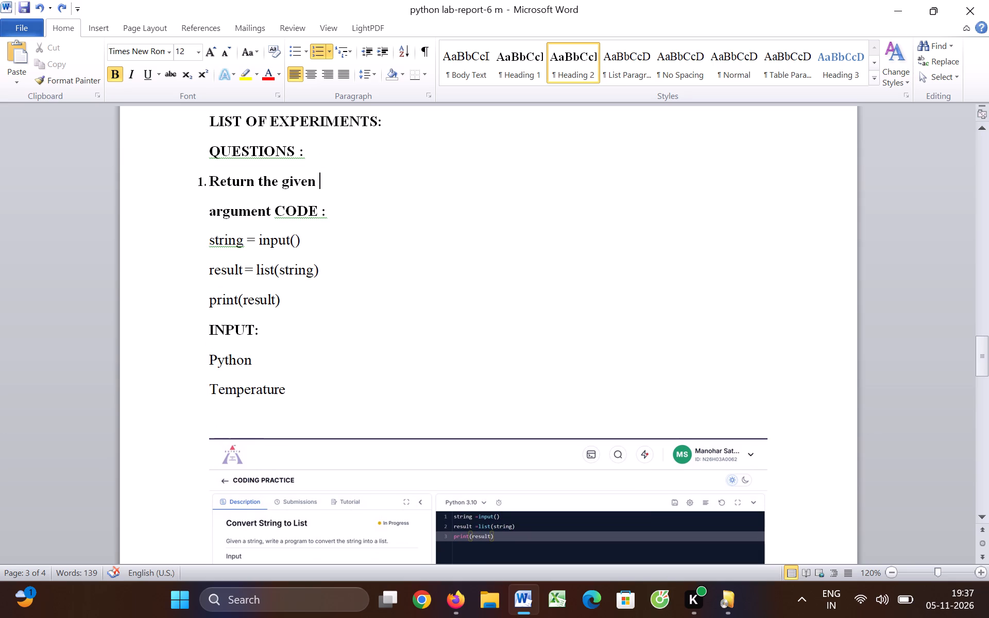
Copy the page 3 text from LIST OF EXPERIMENTS through Temperature and delete it from the page body.
left_click_drag(293, 389, 198, 240)
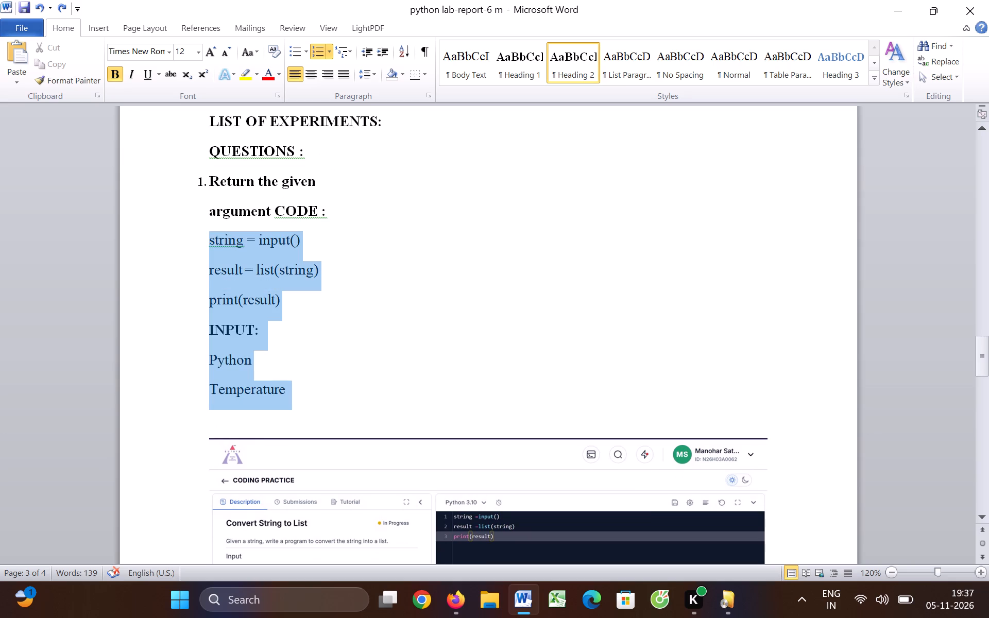
left_click_drag(198, 240, 195, 129)
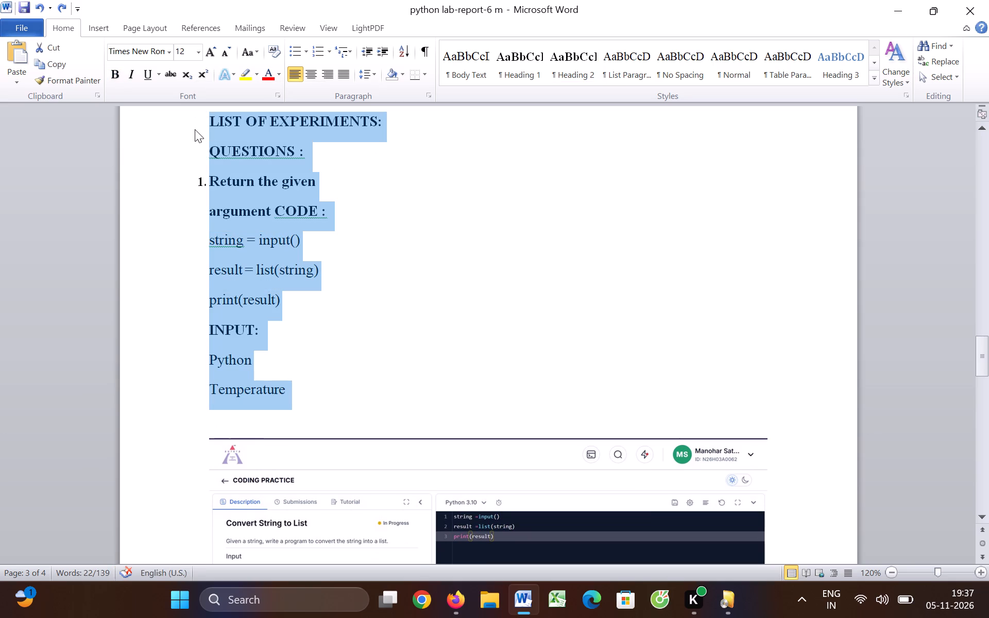
key("ctrl+c")
key("BackSpace")
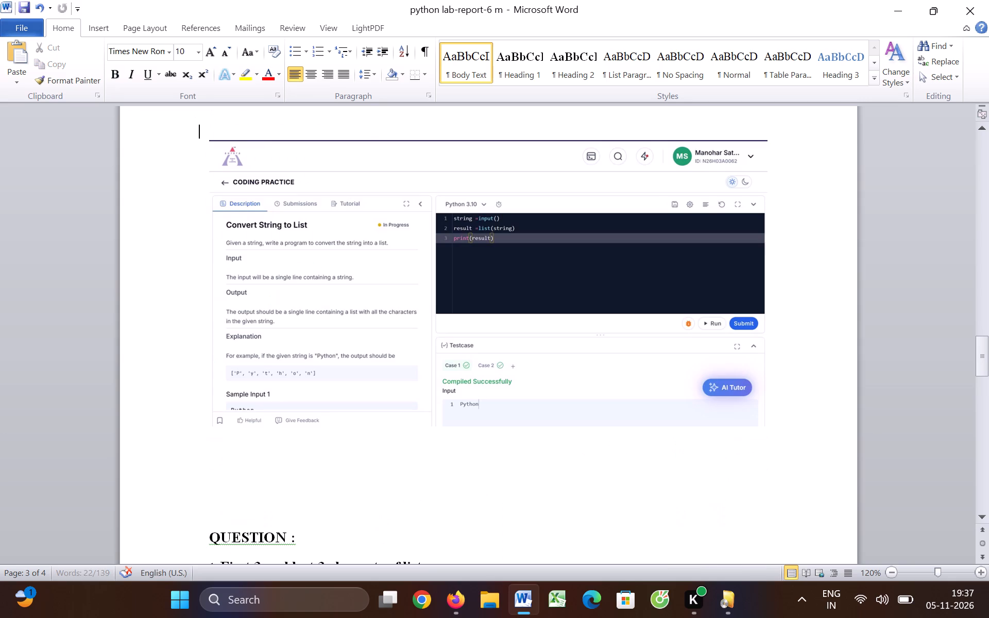
Open the Section 3 header on page 3 and paste the copied block, LIST OF EXPERIMENTS through Temperature, into it.
scroll(254, 191, "up", 4)
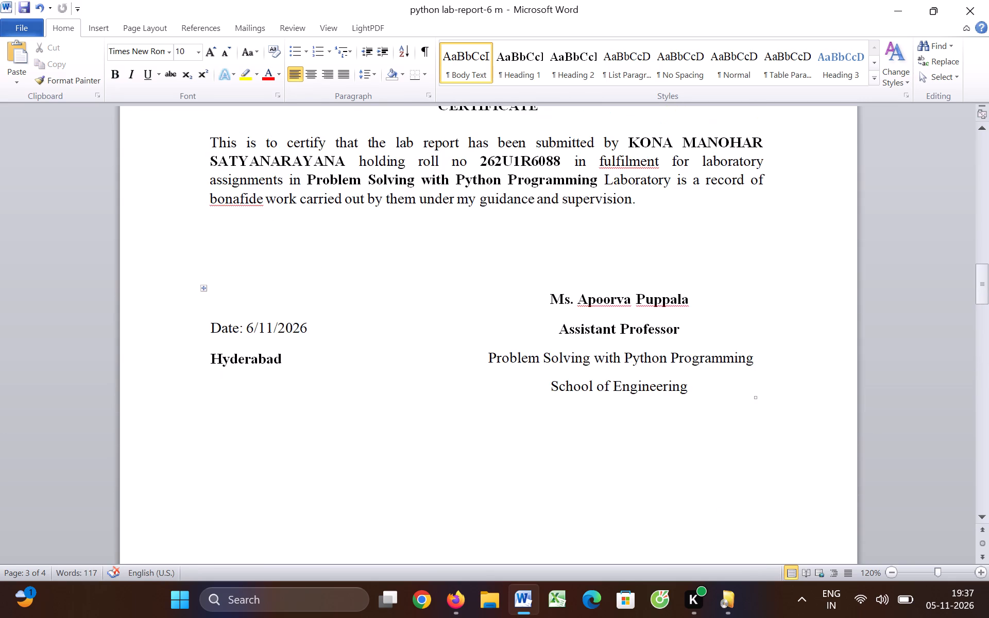
scroll(254, 191, "up", 4)
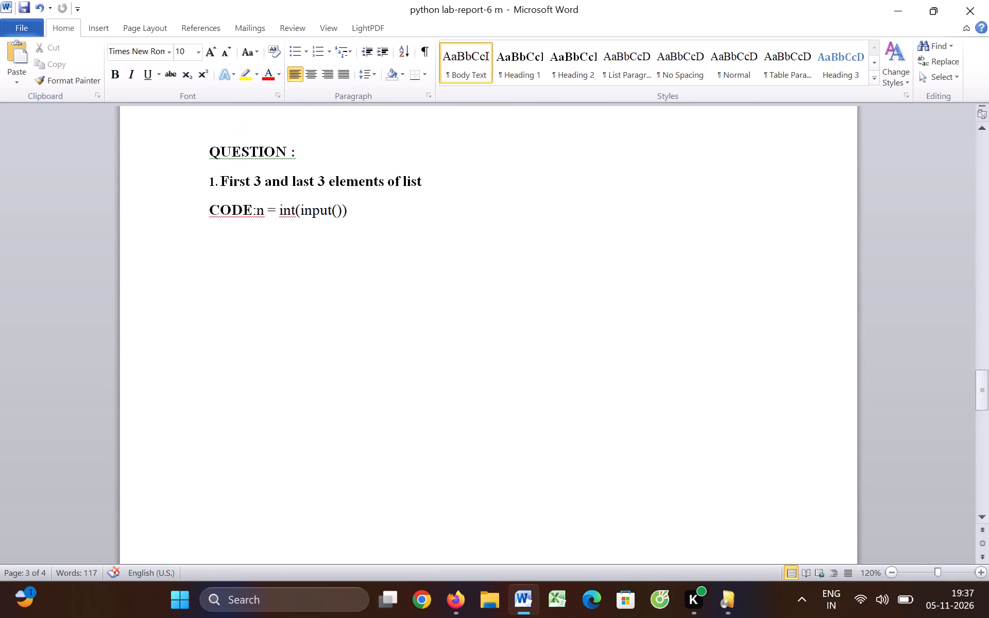
scroll(254, 191, "up", 5)
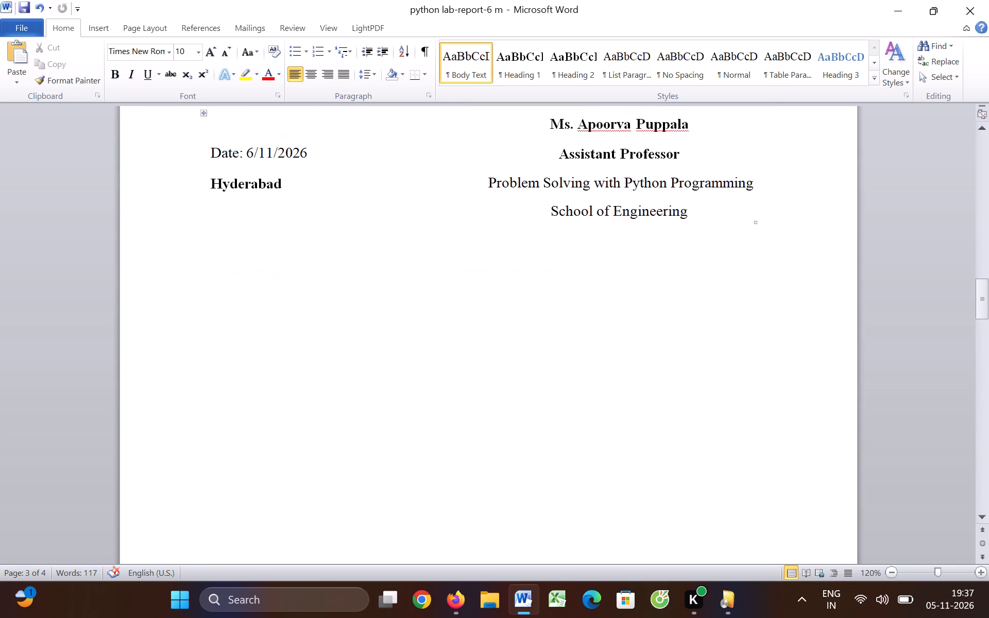
scroll(254, 191, "down", 1)
left_click(243, 238)
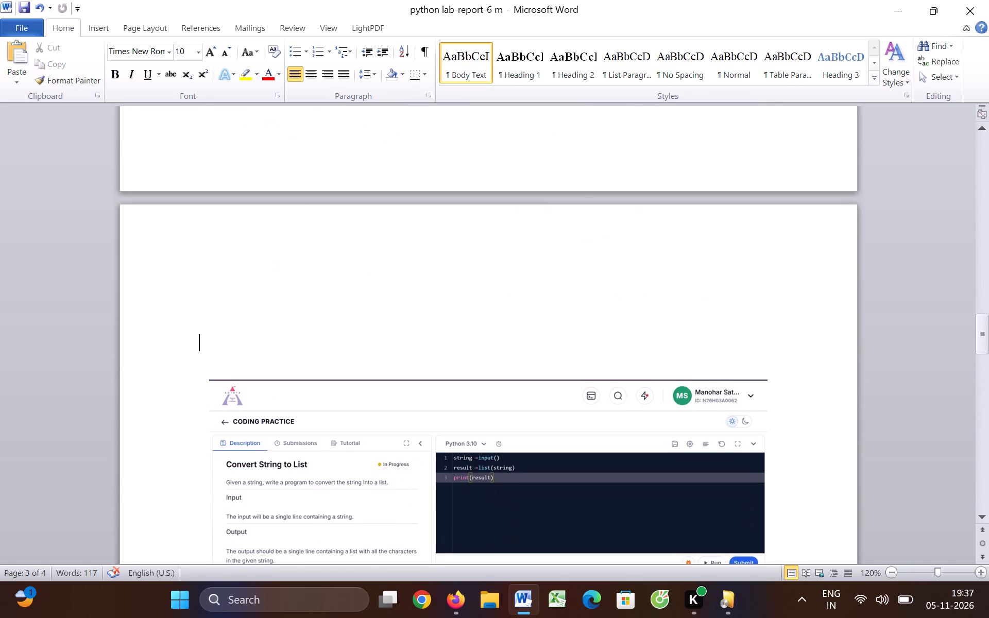
triple_click(243, 238)
left_click(243, 238)
left_click(243, 238)
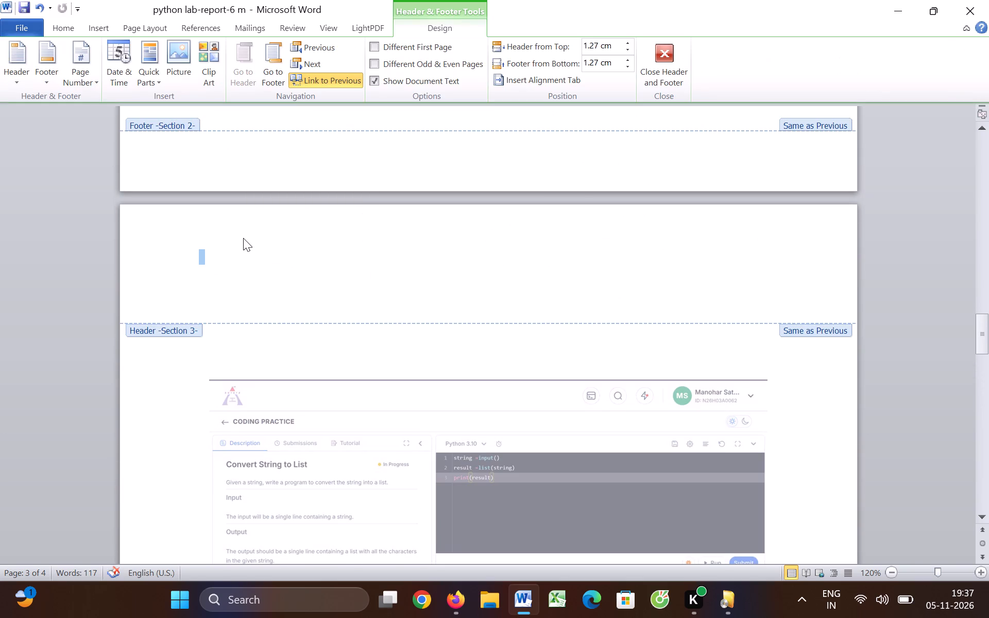
left_click(243, 238)
double_click(243, 238)
key("BackSpace")
key("BackSpace")
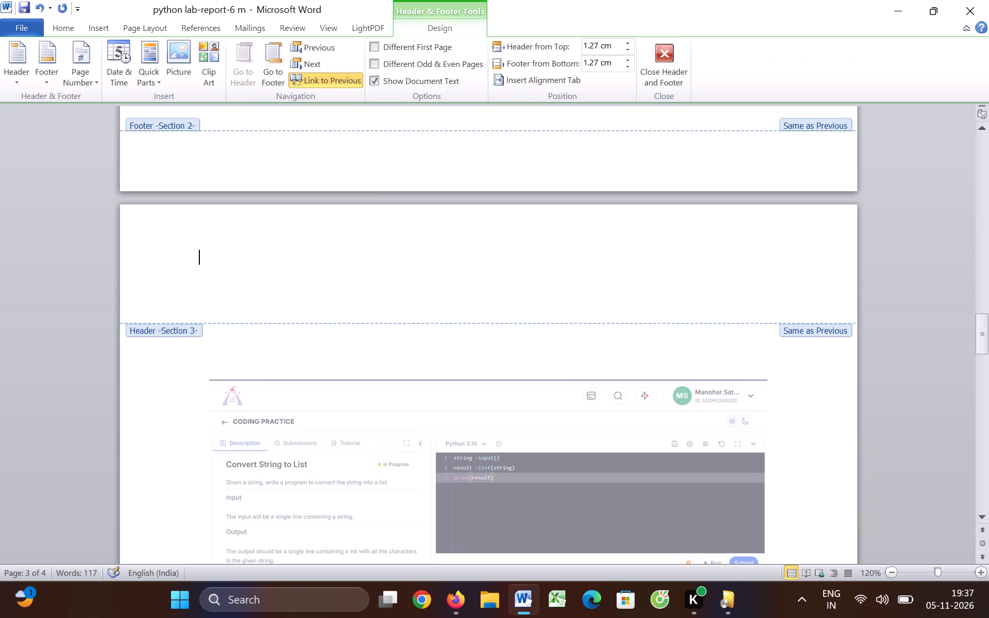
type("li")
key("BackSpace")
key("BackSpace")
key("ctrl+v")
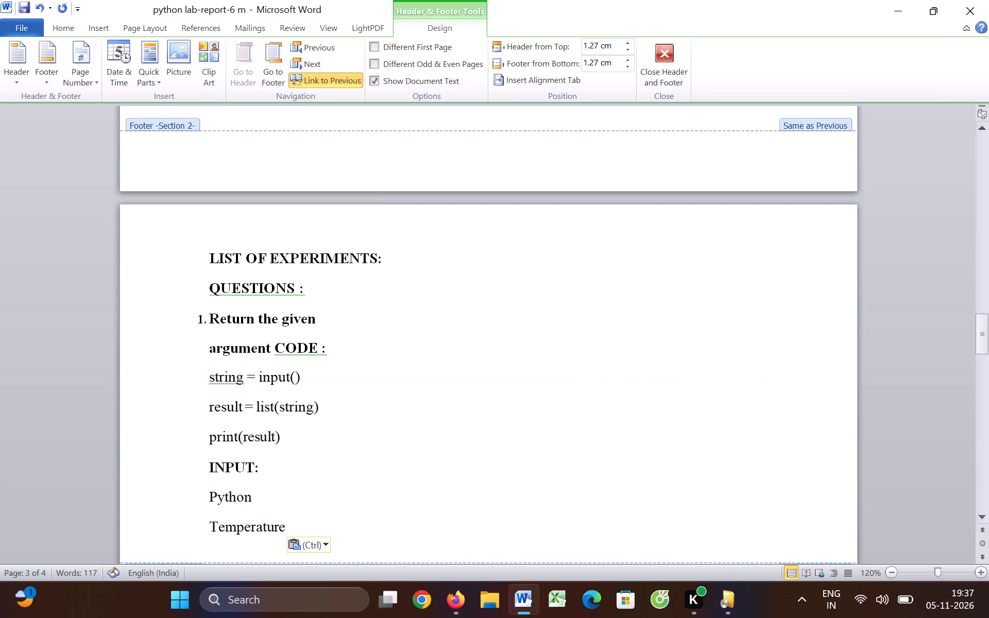
left_click(492, 355)
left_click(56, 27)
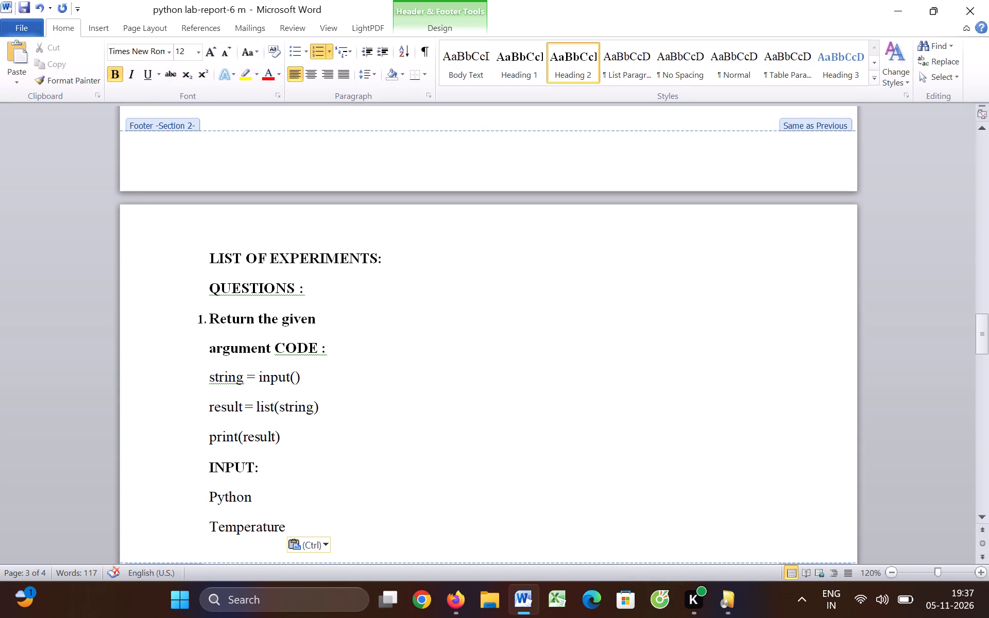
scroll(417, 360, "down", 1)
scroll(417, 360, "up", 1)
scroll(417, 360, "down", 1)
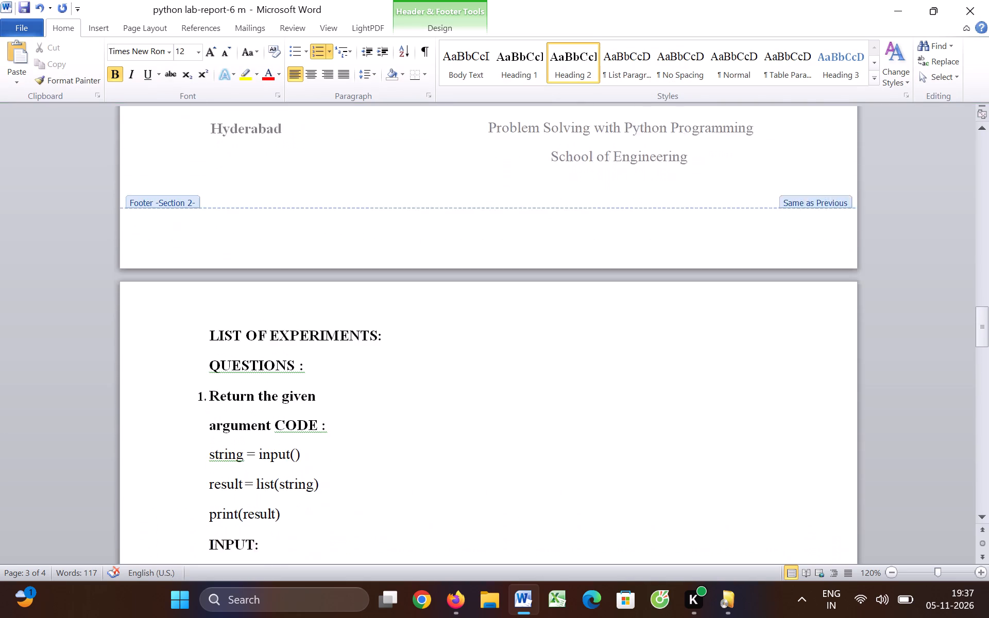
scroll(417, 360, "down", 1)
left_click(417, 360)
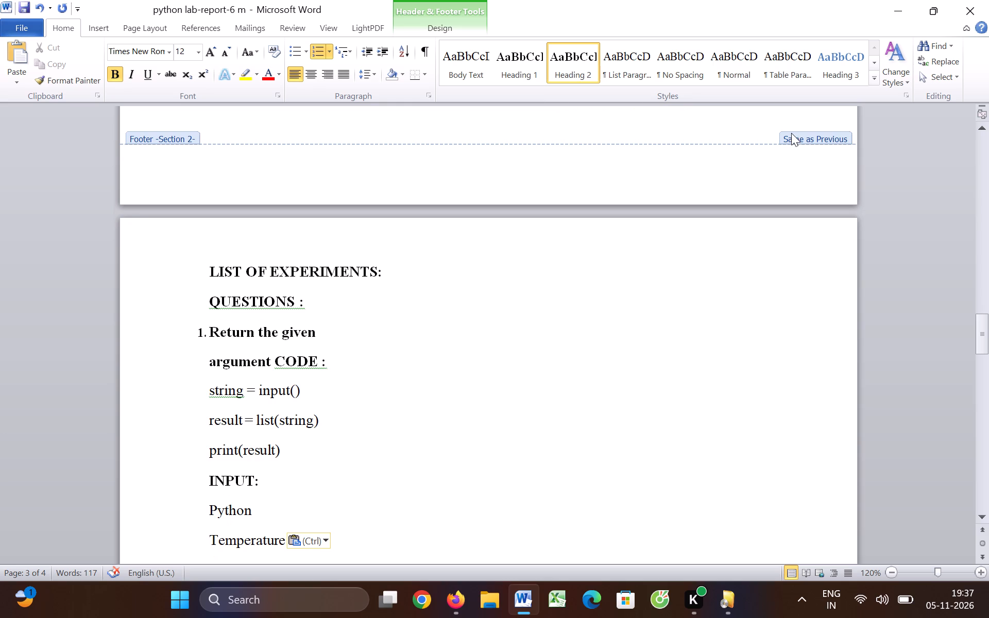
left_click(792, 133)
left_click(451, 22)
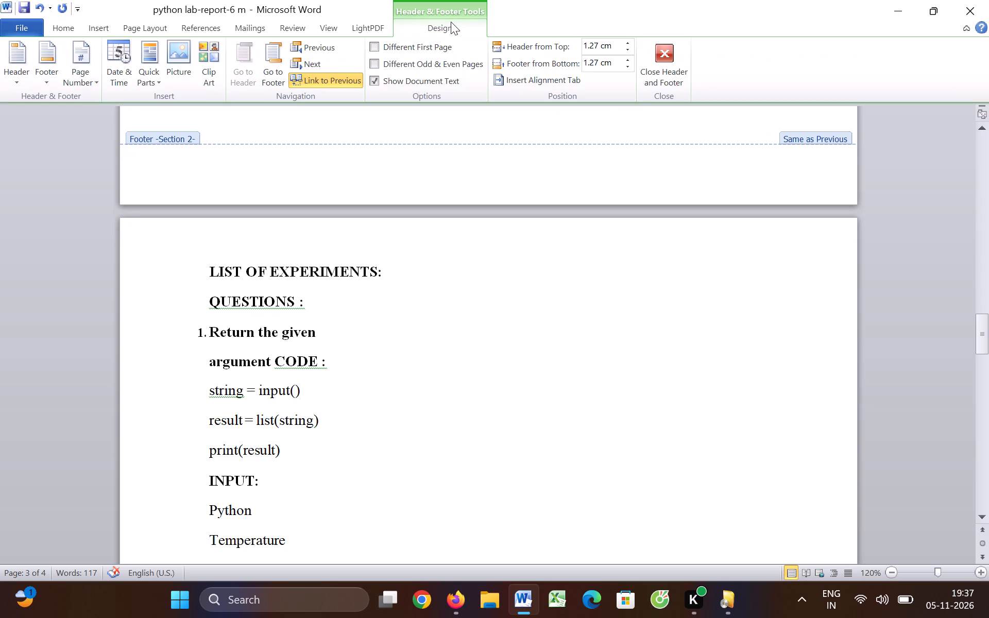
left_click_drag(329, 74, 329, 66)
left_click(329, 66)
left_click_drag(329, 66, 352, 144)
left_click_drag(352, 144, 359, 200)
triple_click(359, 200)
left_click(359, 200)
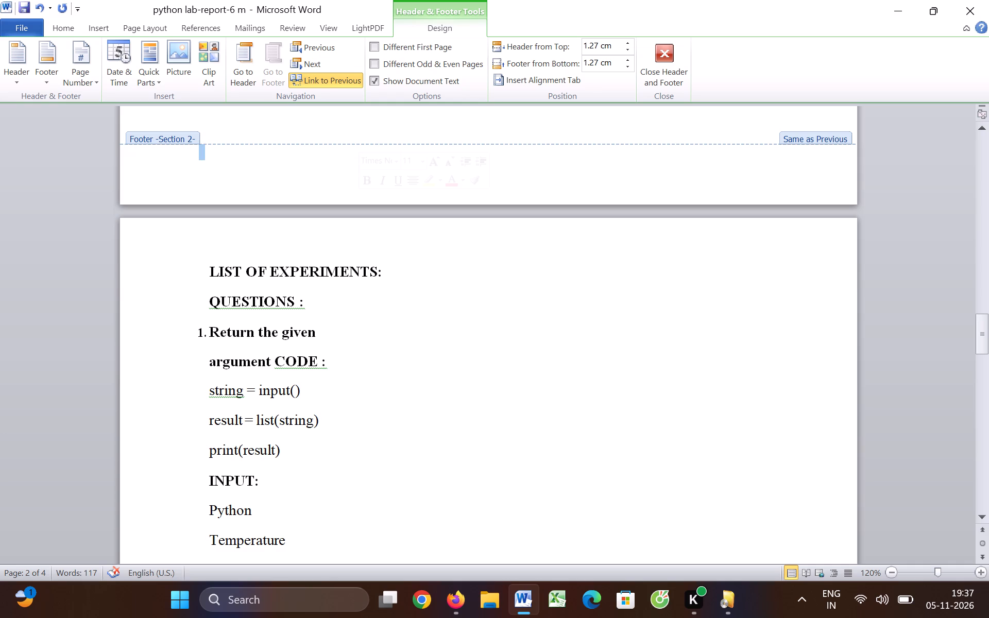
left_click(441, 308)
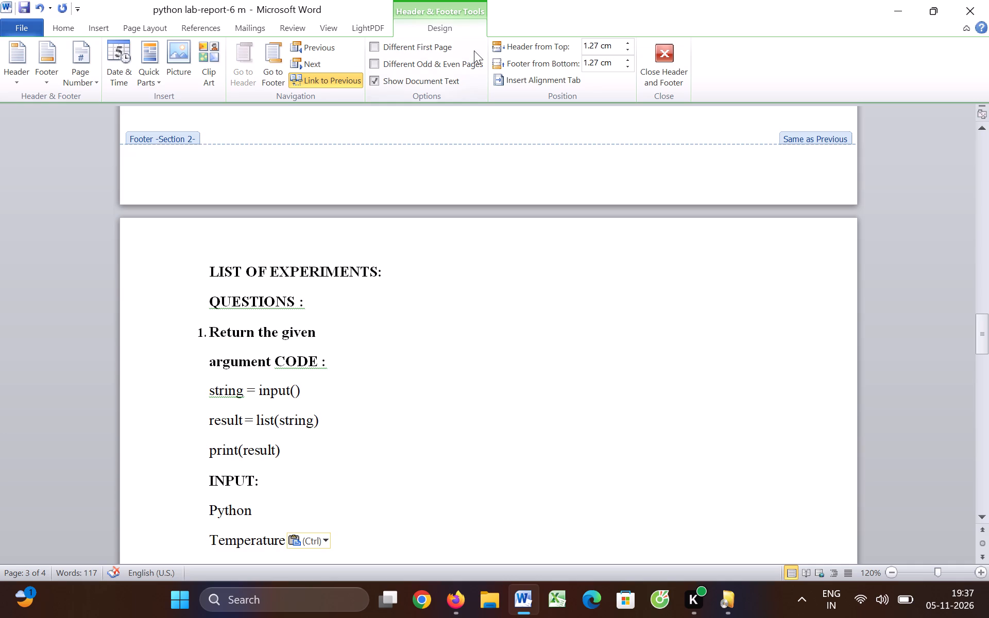
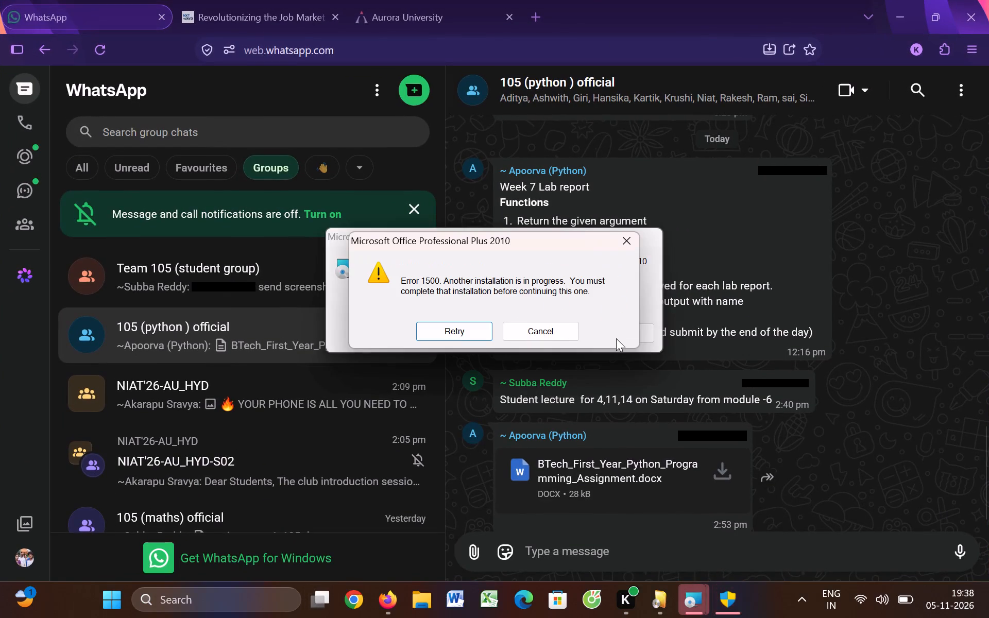
Retry the blocked Microsoft Office Professional Plus 2010 installation.
left_click(481, 329)
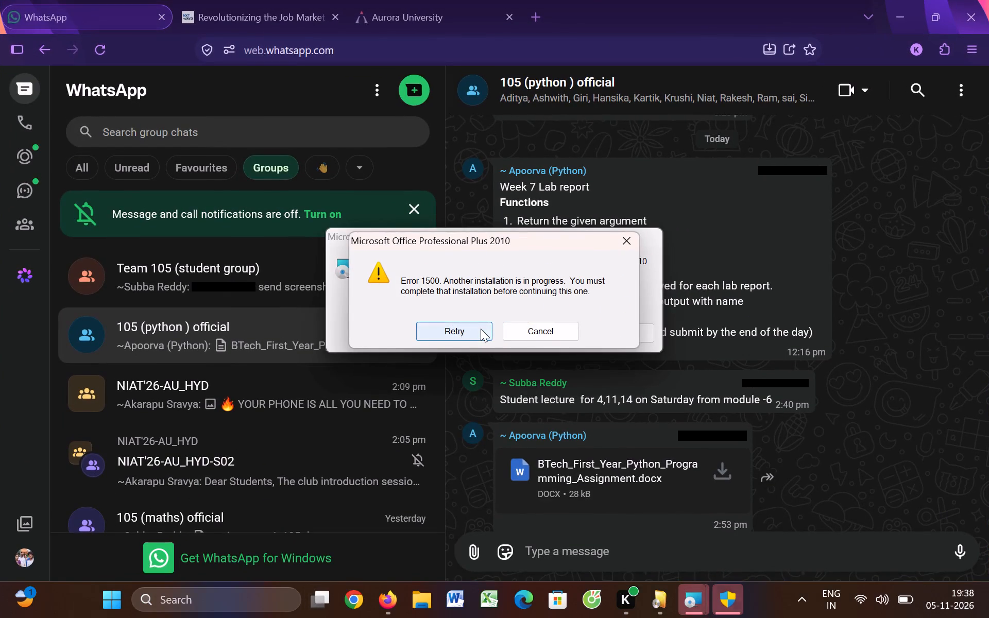
Clear the Office installer and Word error dialogs to reach the blank Word document.
left_click(526, 319)
left_click(632, 235)
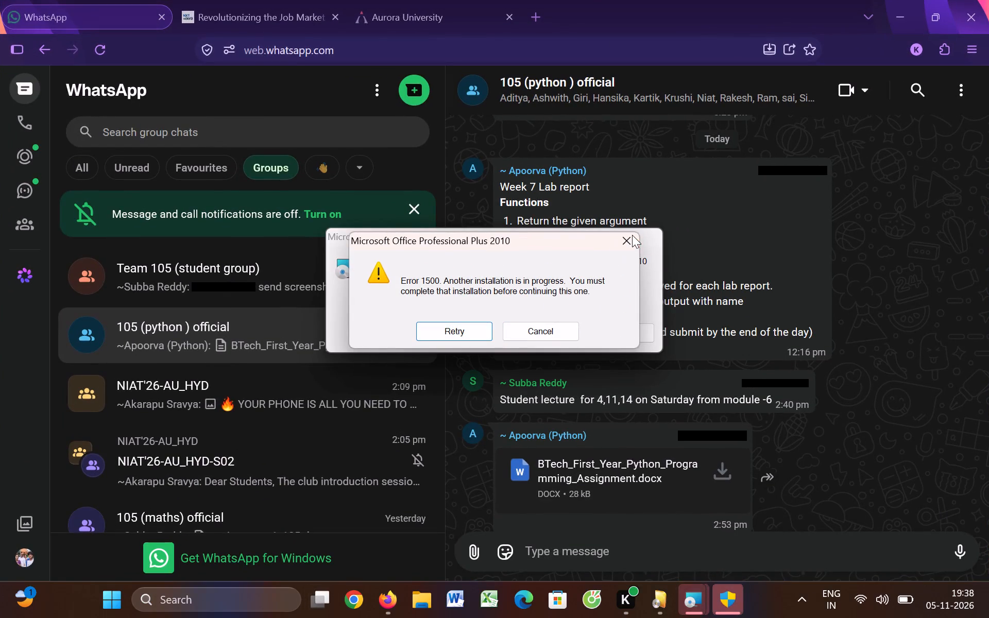
left_click(454, 334)
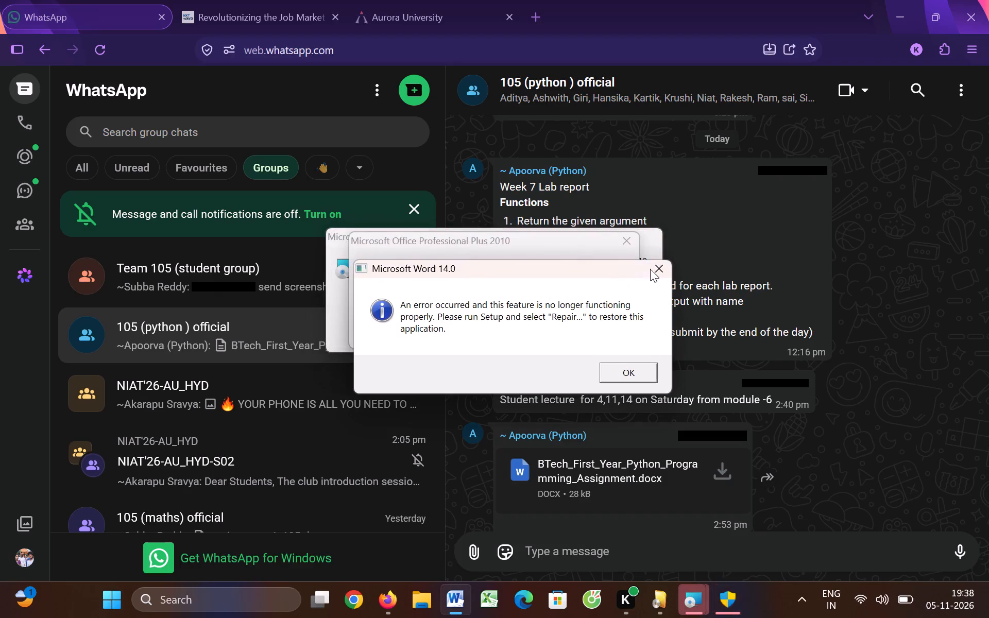
left_click(660, 263)
left_click(625, 244)
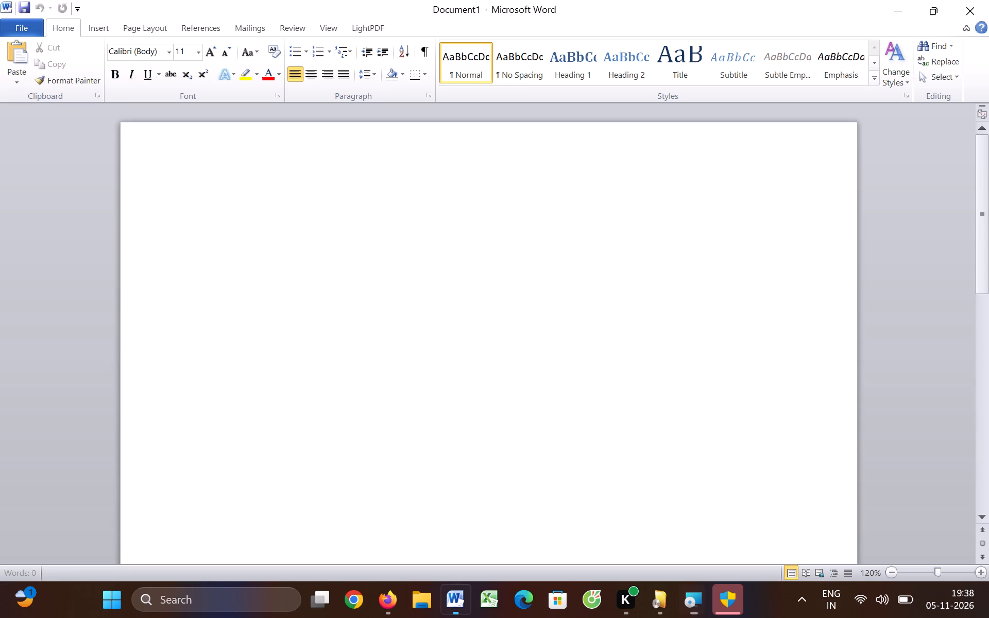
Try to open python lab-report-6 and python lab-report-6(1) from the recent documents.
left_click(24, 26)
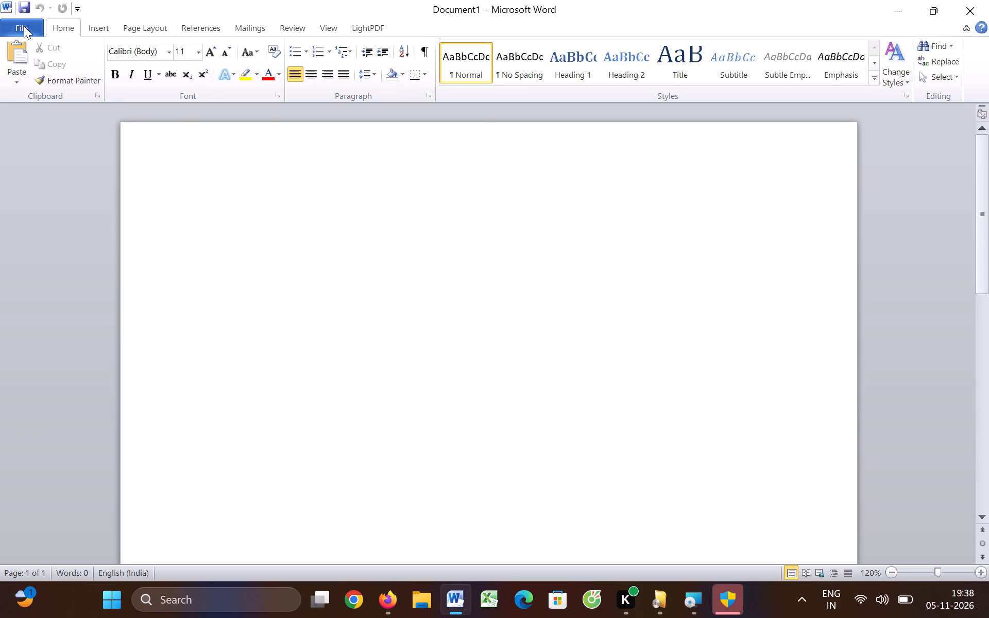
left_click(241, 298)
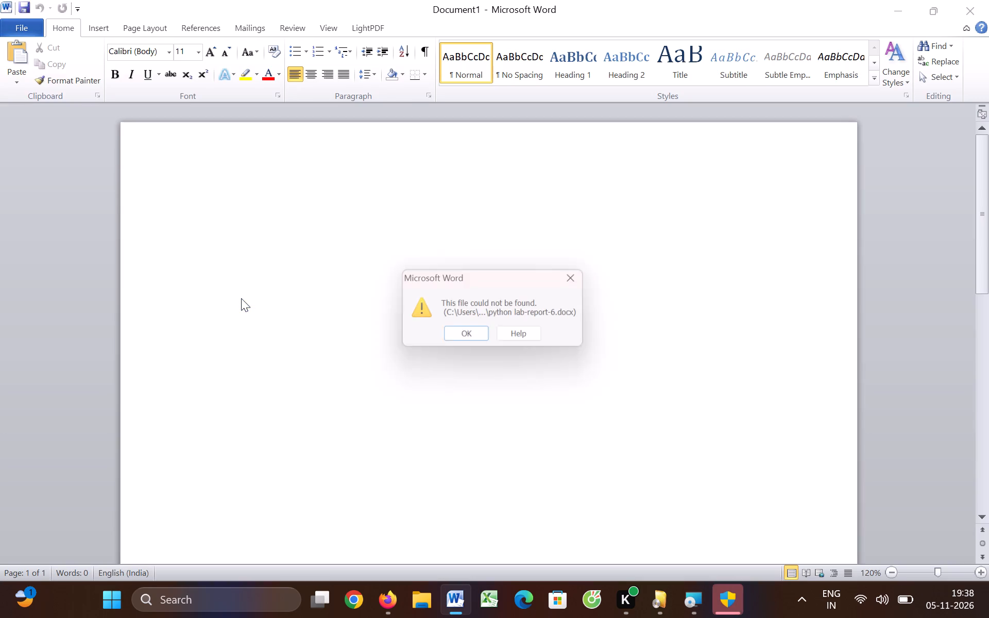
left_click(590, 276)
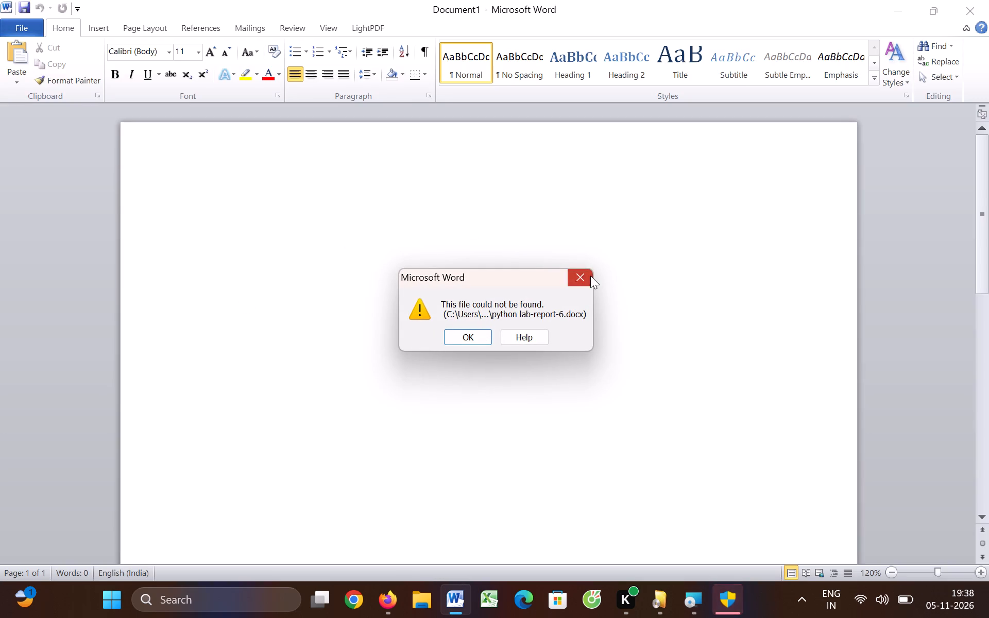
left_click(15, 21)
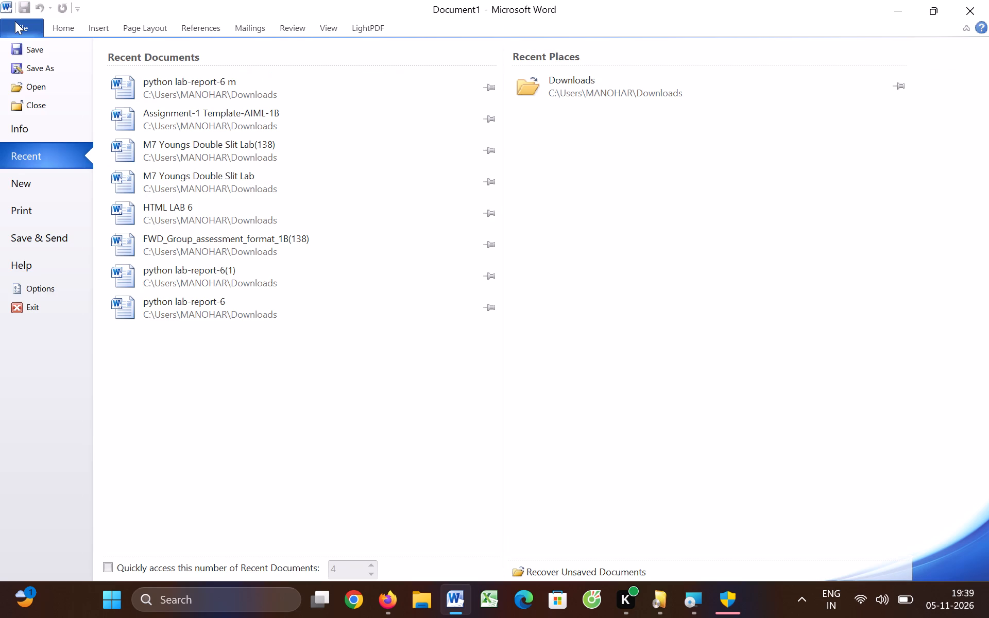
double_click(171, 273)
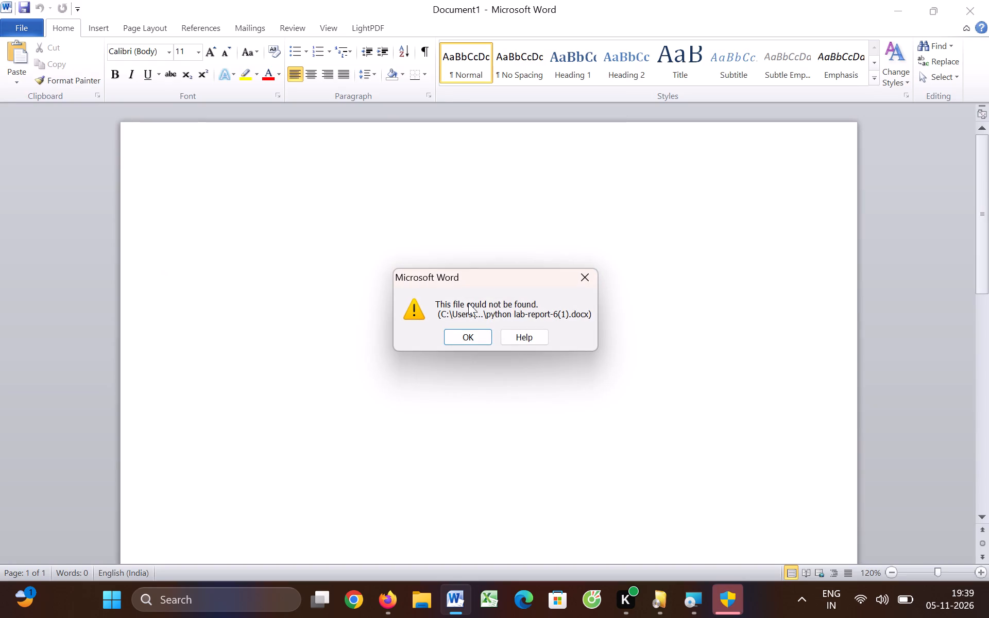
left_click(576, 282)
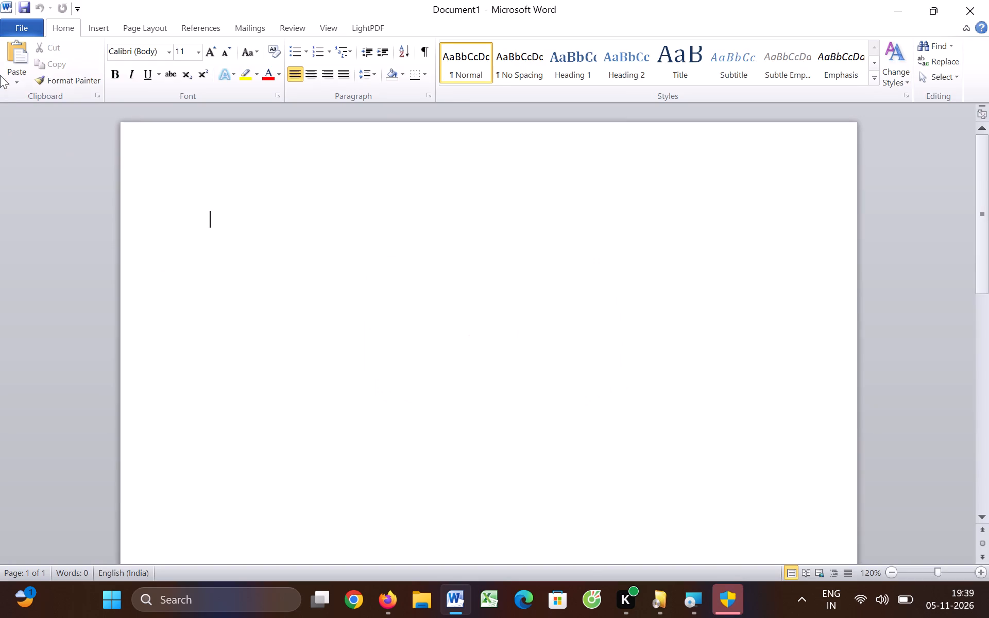
Open the Word document python lab-report-6 m from the Downloads folder.
left_click(22, 20)
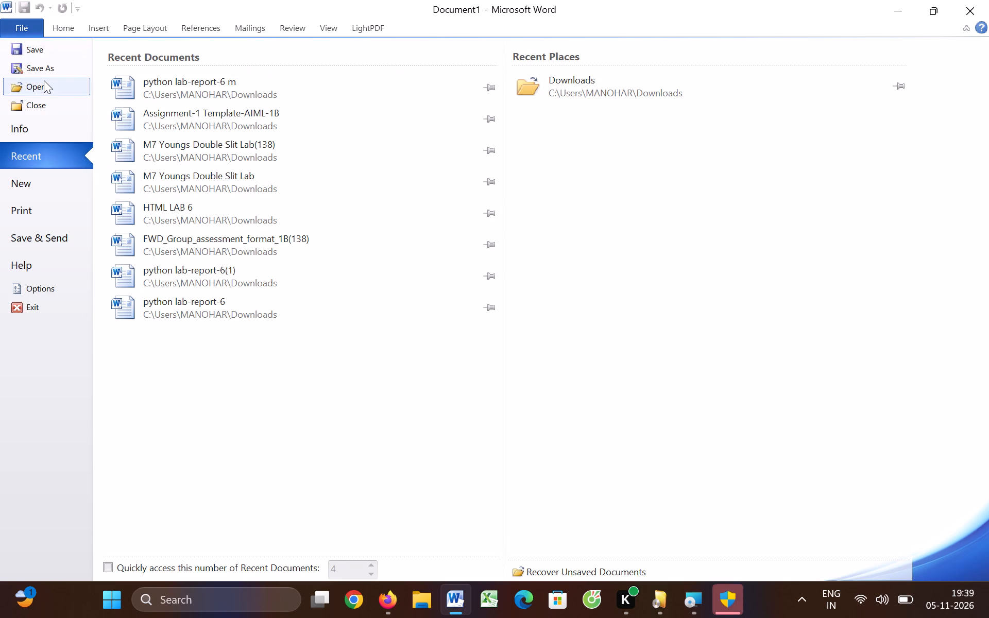
left_click(44, 80)
left_click(93, 217)
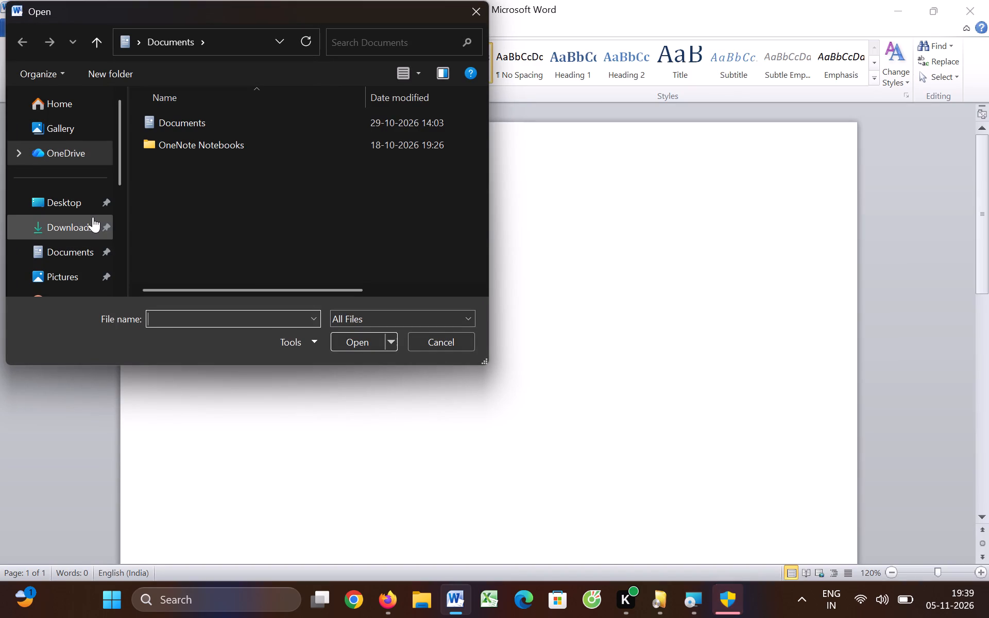
left_click(244, 147)
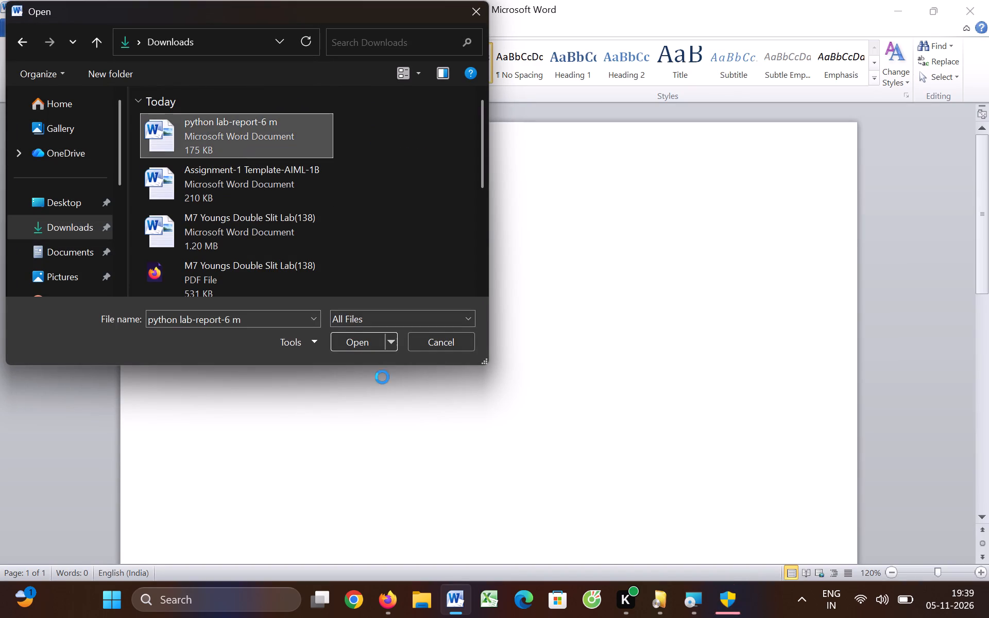
left_click(364, 342)
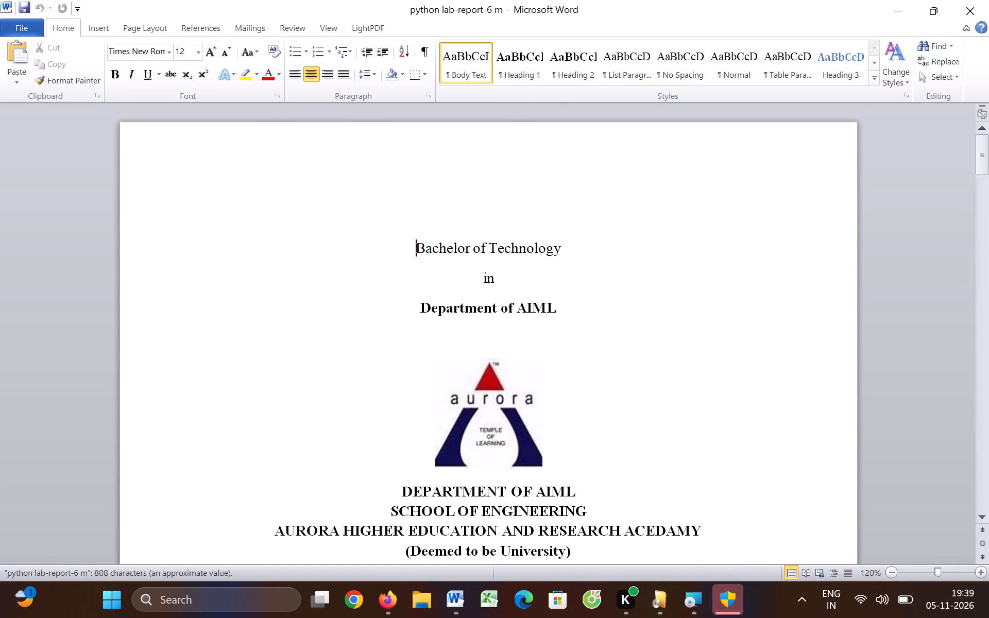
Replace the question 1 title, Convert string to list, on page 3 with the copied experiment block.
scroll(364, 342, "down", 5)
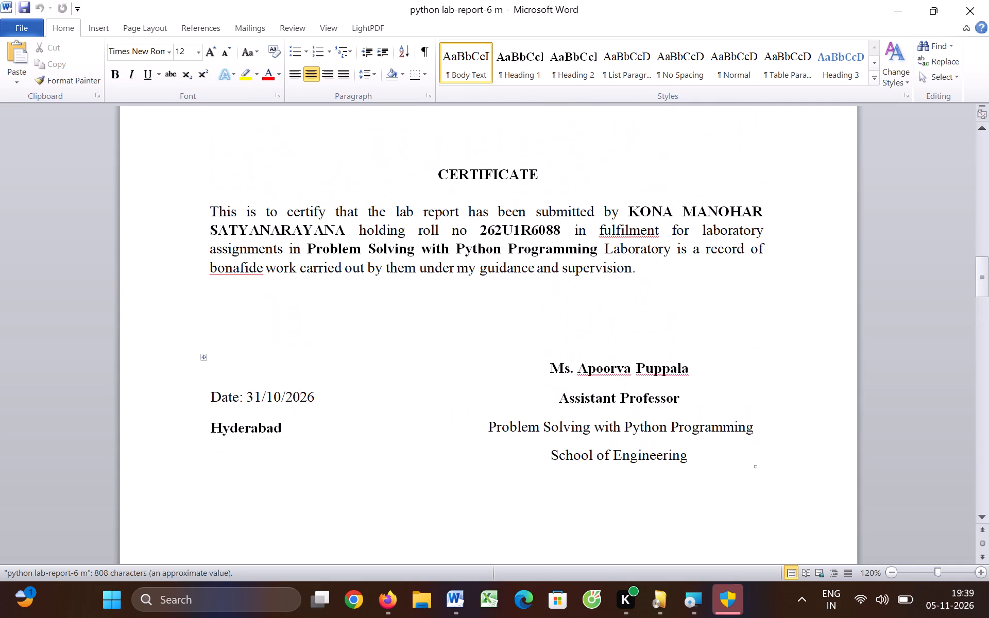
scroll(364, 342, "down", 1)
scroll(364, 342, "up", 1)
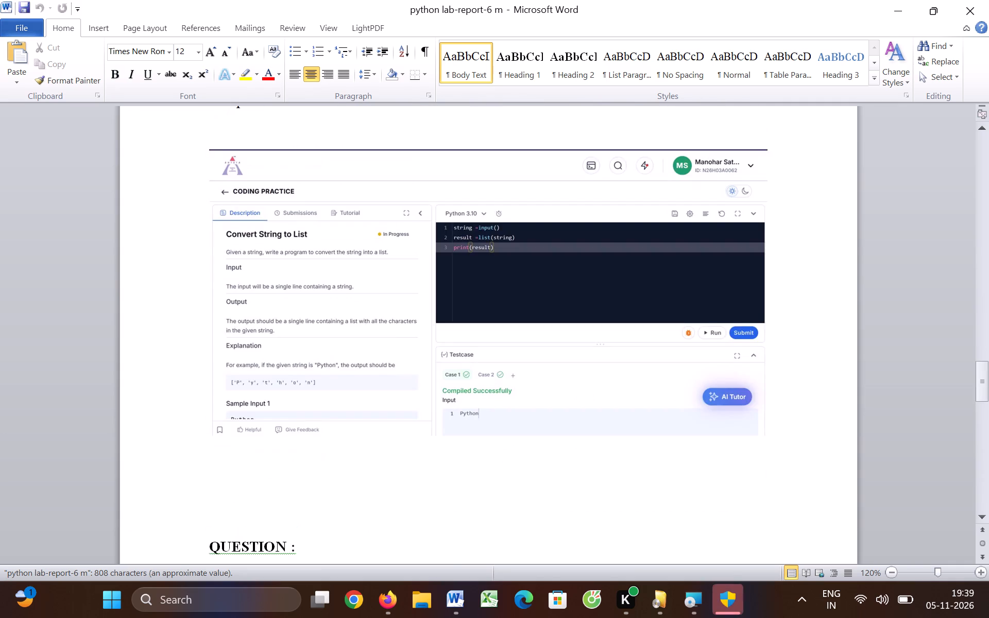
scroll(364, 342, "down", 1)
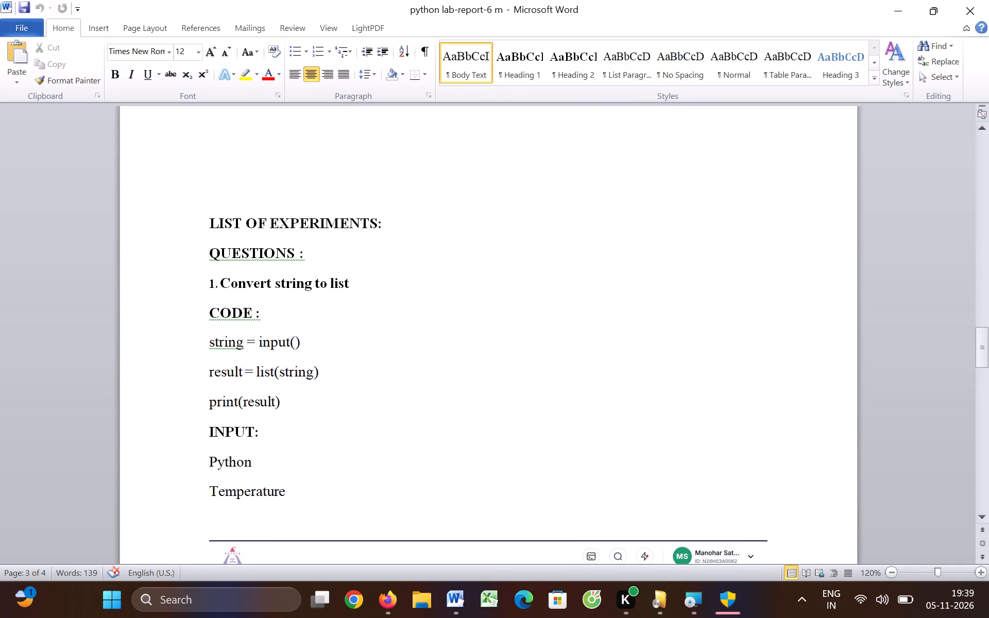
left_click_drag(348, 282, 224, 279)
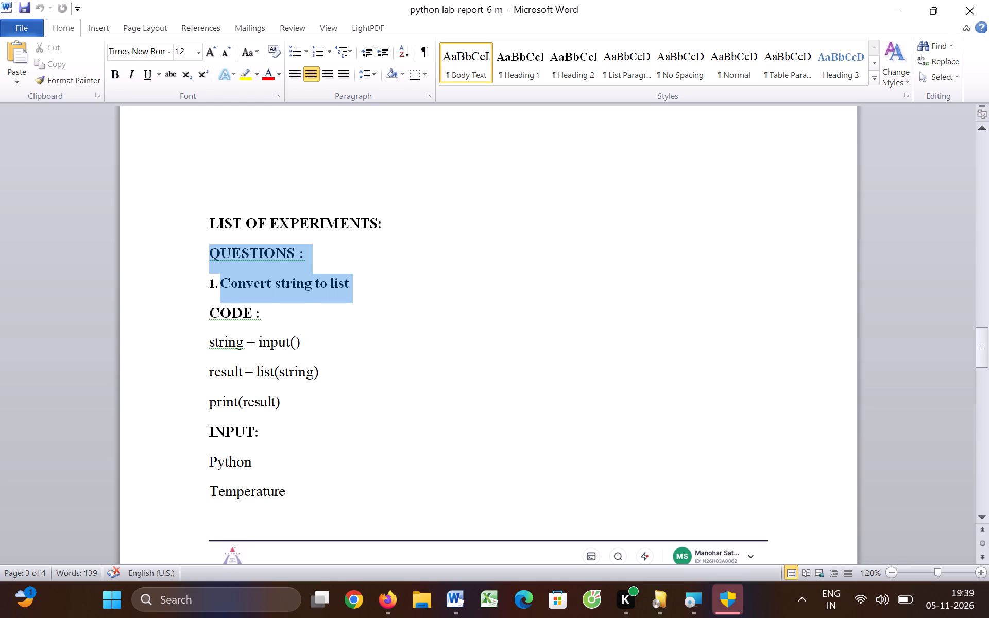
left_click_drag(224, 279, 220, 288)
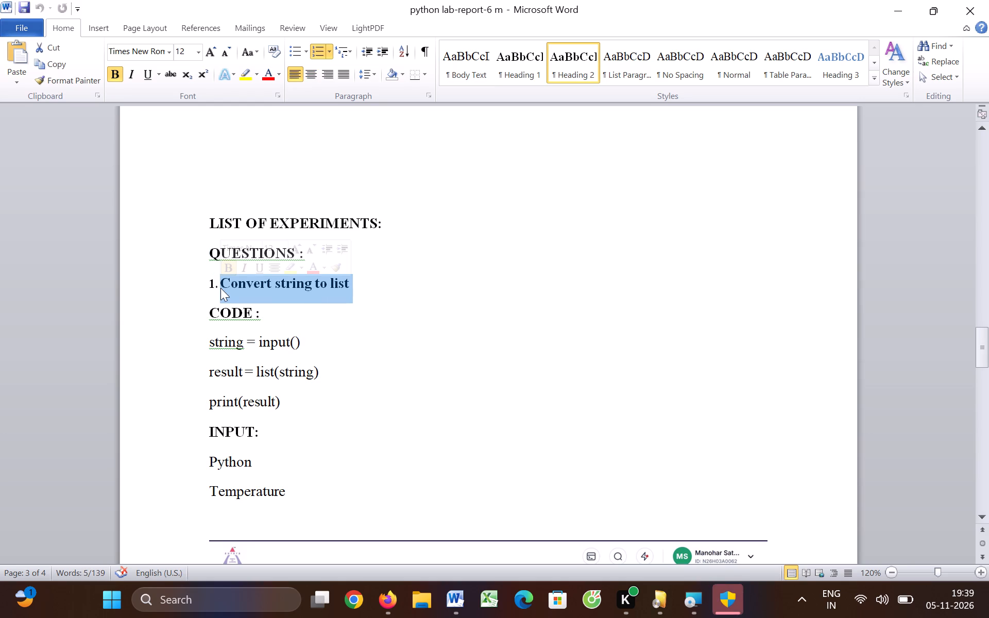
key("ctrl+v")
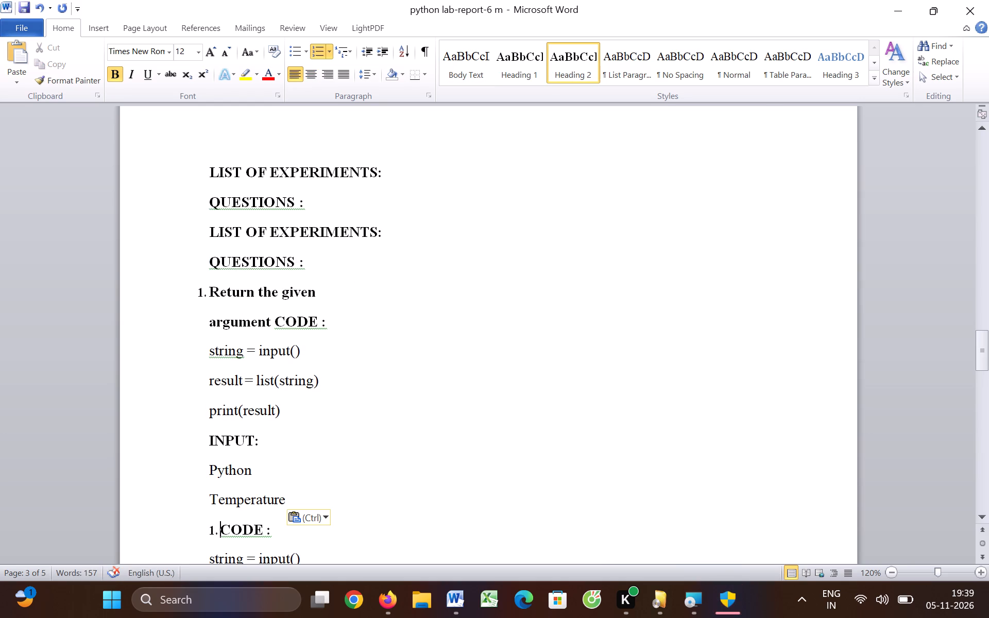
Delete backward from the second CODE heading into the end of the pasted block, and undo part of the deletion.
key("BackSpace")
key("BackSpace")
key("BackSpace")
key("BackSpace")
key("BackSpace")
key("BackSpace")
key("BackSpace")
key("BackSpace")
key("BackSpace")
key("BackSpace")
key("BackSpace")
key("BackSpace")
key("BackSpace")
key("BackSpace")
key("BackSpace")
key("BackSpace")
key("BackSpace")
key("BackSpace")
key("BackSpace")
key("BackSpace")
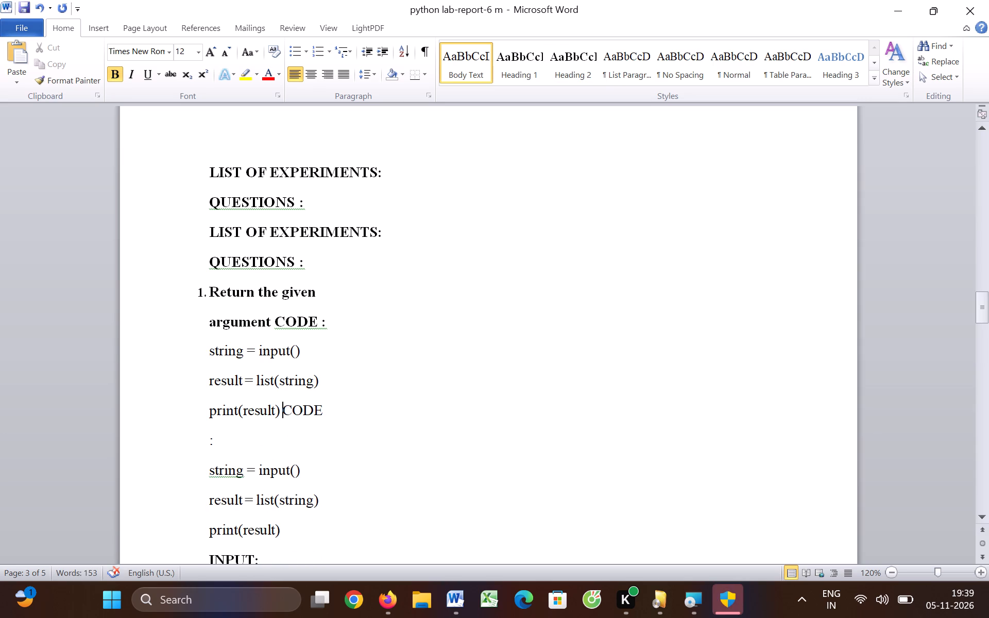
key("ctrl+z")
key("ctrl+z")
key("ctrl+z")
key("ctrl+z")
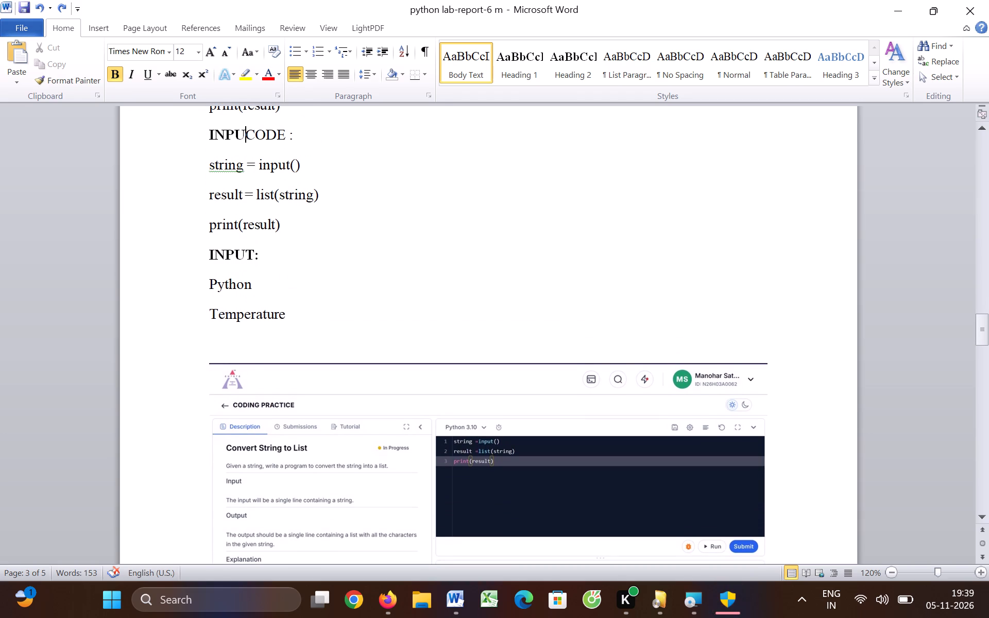
Delete all the page 3 text above the screenshot, from the first LIST OF EXPERIMENTS through the last Temperature.
left_click_drag(289, 319, 159, 170)
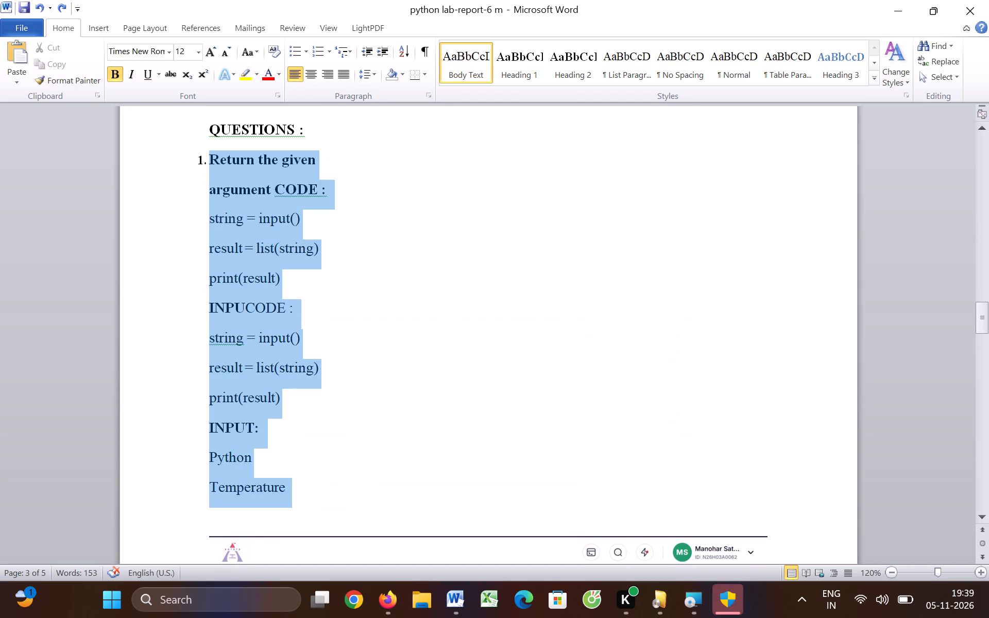
left_click_drag(159, 170, 145, 179)
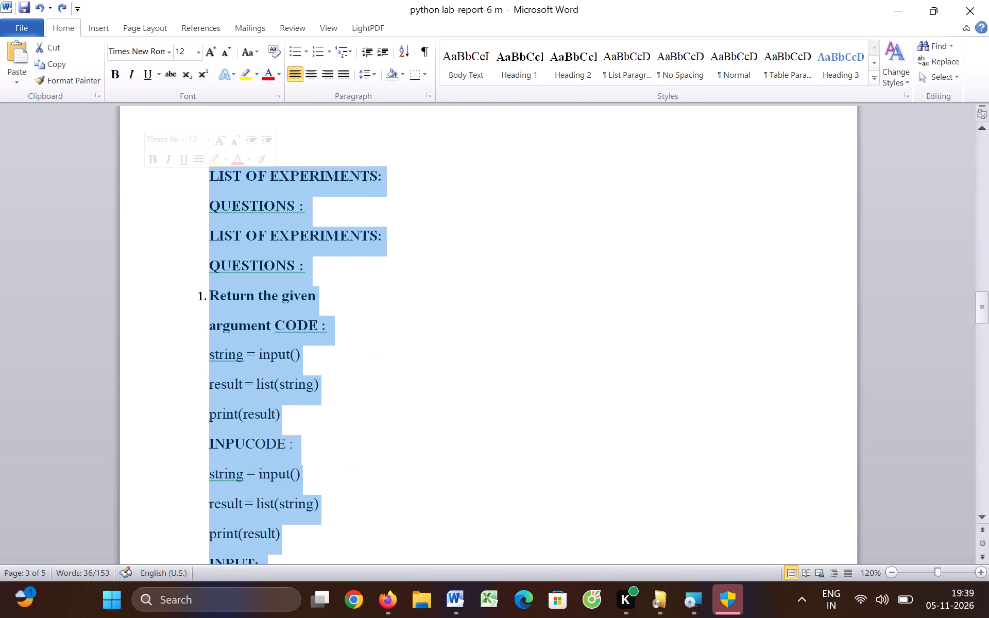
key("BackSpace")
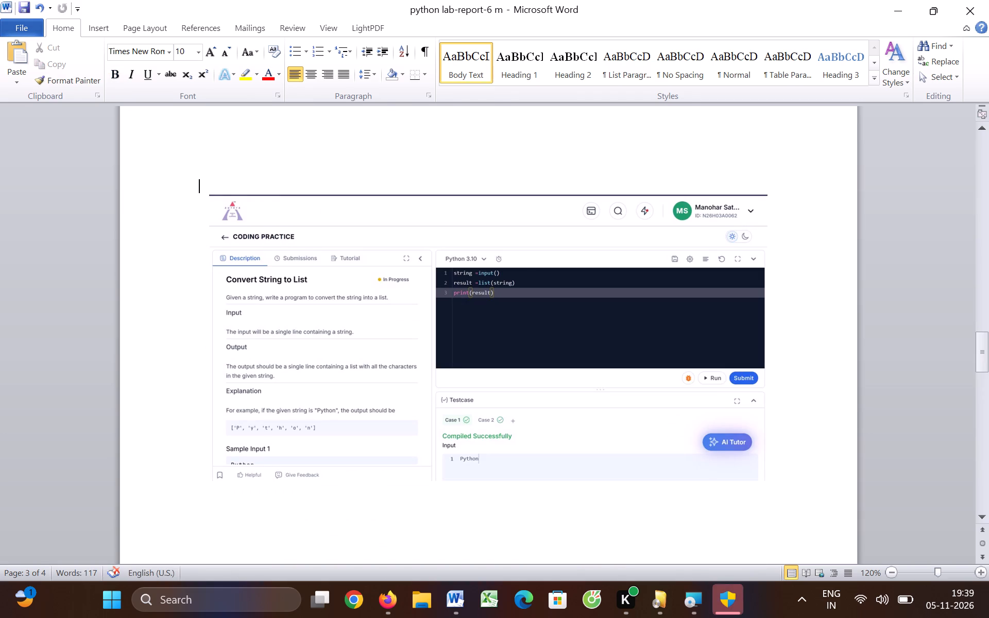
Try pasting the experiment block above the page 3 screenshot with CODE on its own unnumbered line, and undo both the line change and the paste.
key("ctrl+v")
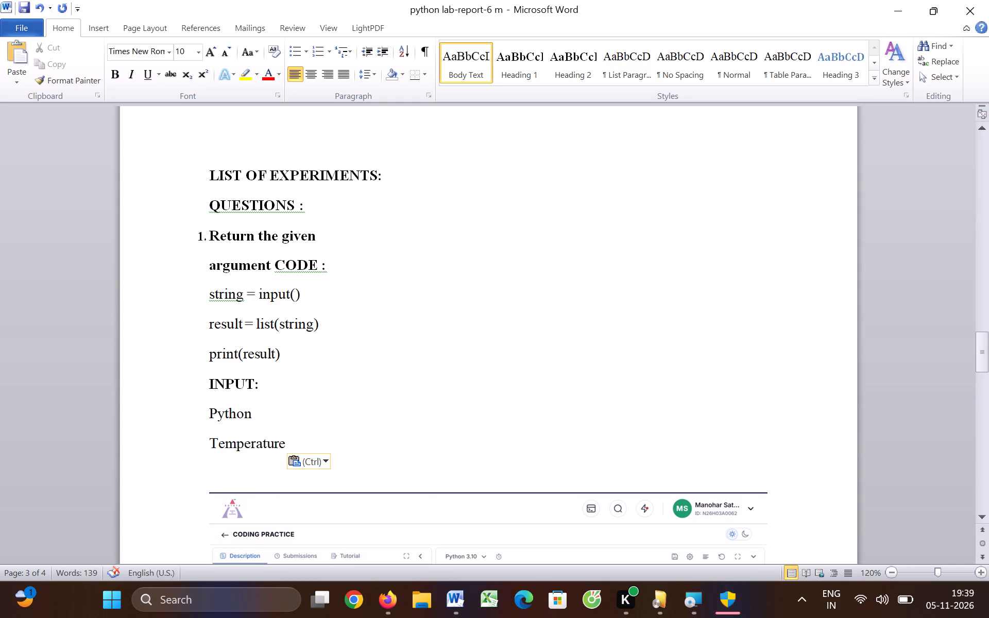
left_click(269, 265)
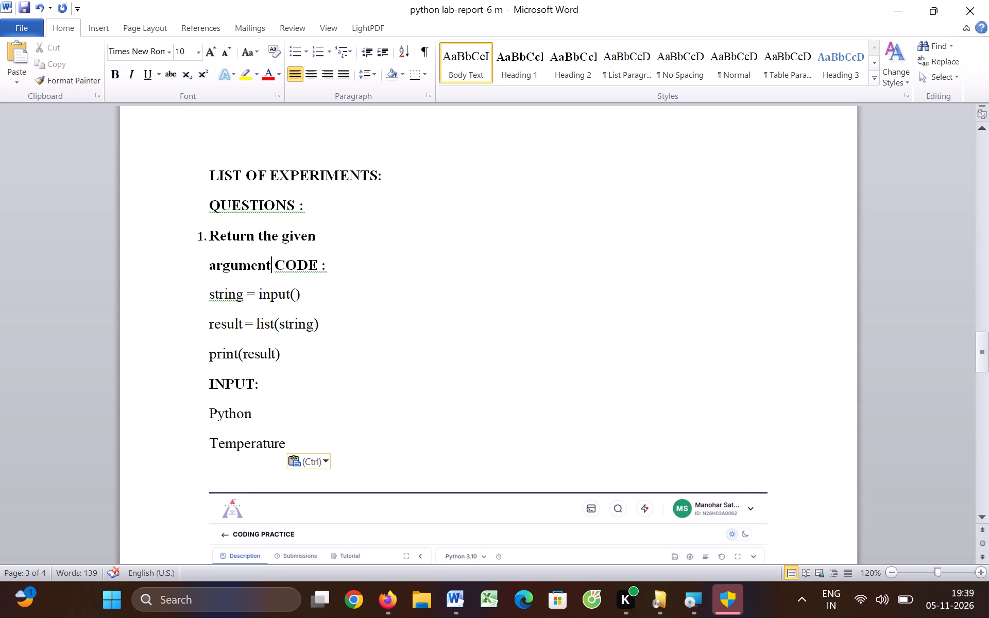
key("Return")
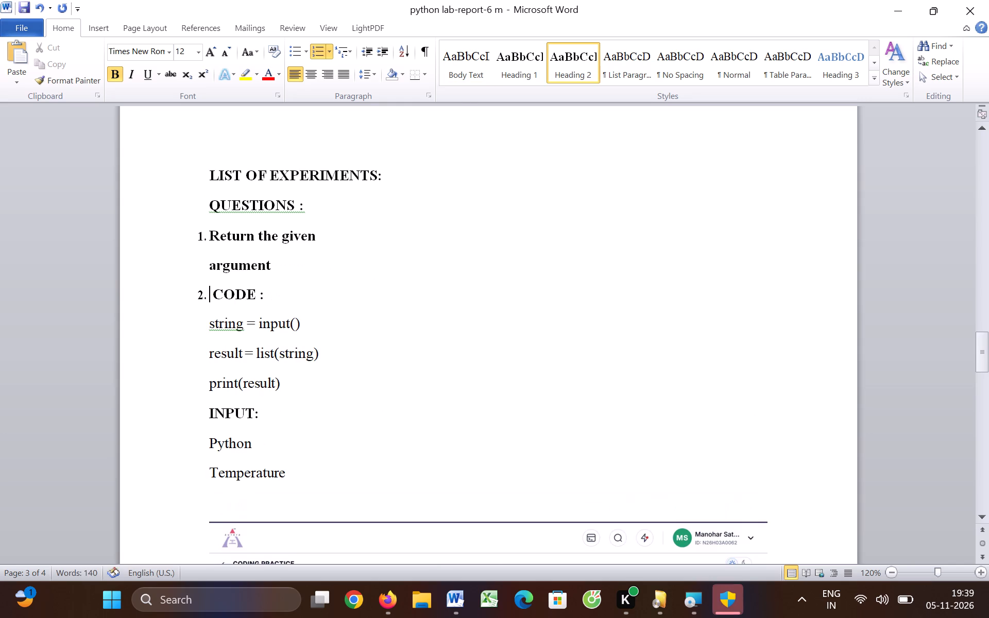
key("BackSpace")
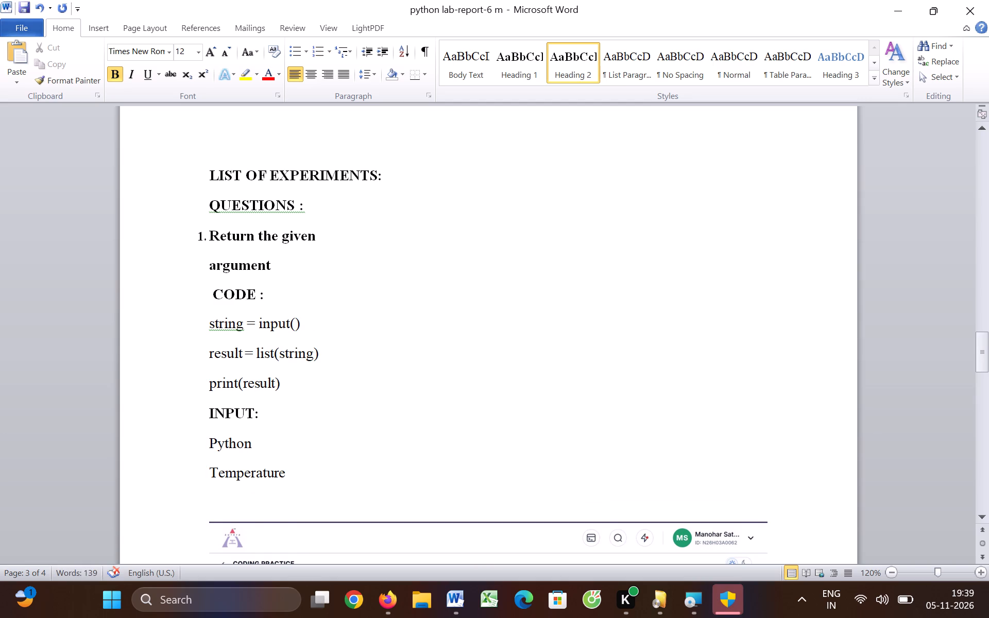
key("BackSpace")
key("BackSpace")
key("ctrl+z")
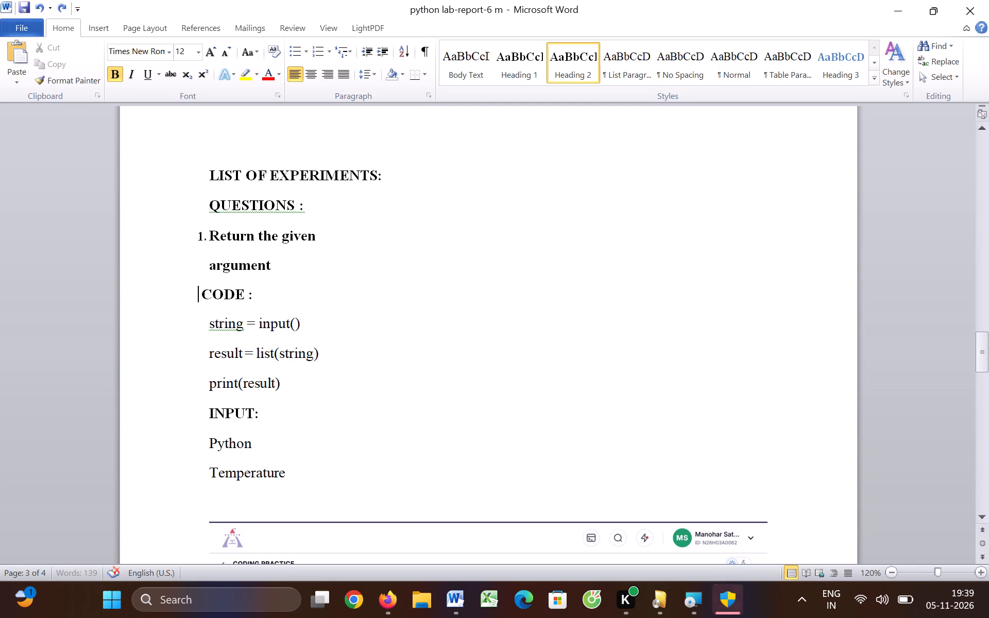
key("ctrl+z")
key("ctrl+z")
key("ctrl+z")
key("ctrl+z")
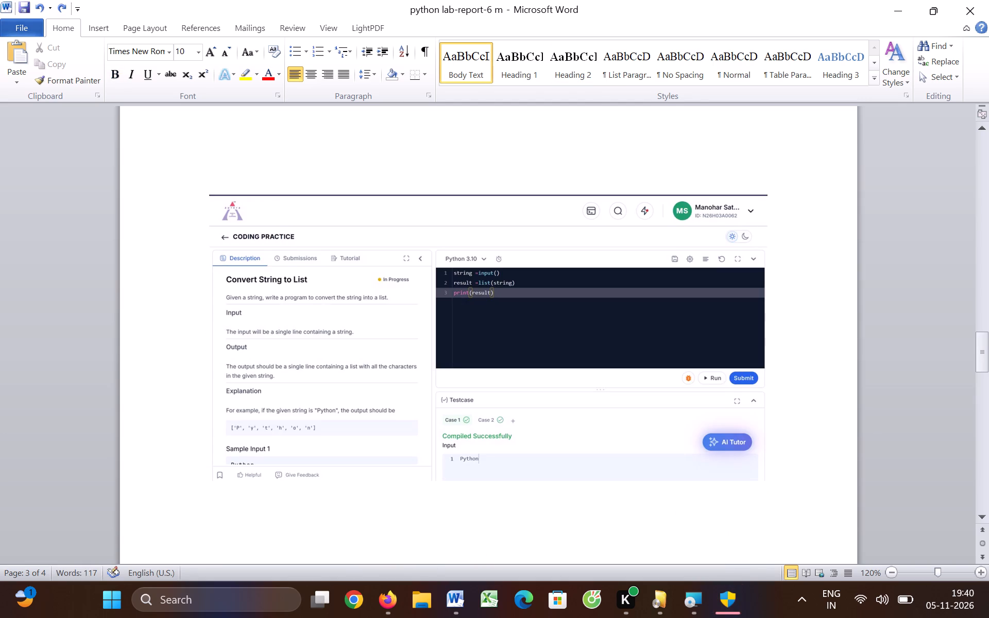
Review the report's pages from the certificate through the page 3 screenshot and the question on the first and last 3 list elements.
scroll(269, 265, "up", 2)
scroll(269, 265, "down", 3)
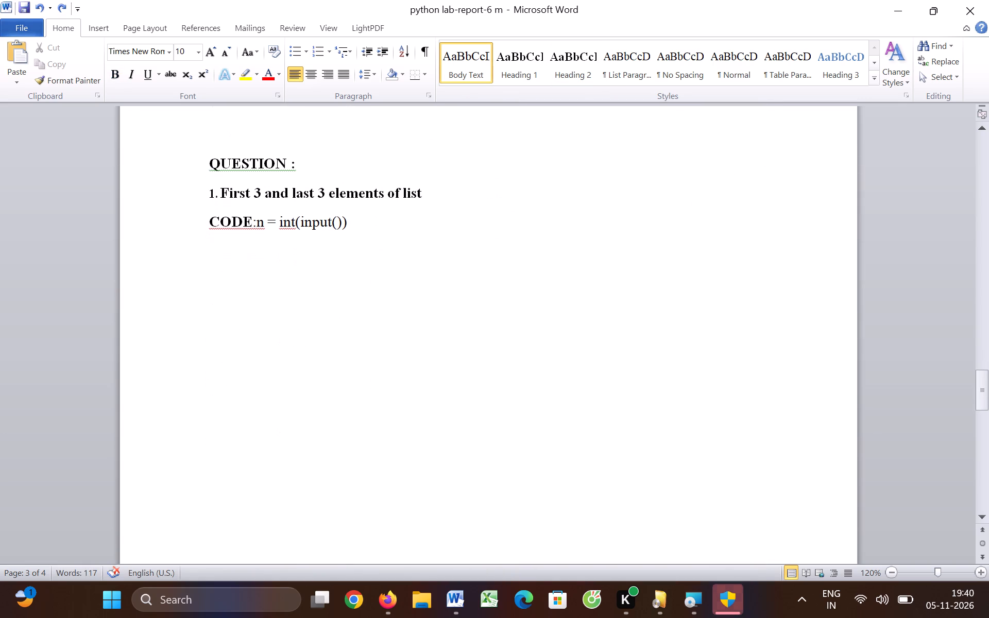
scroll(269, 265, "down", 4)
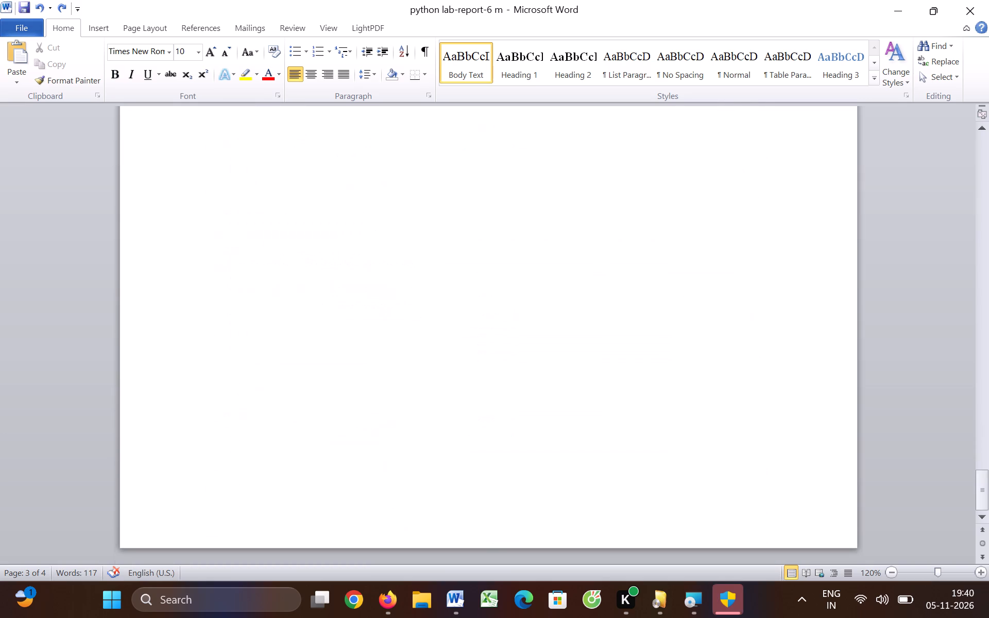
scroll(269, 265, "down", 1)
scroll(269, 265, "up", 5)
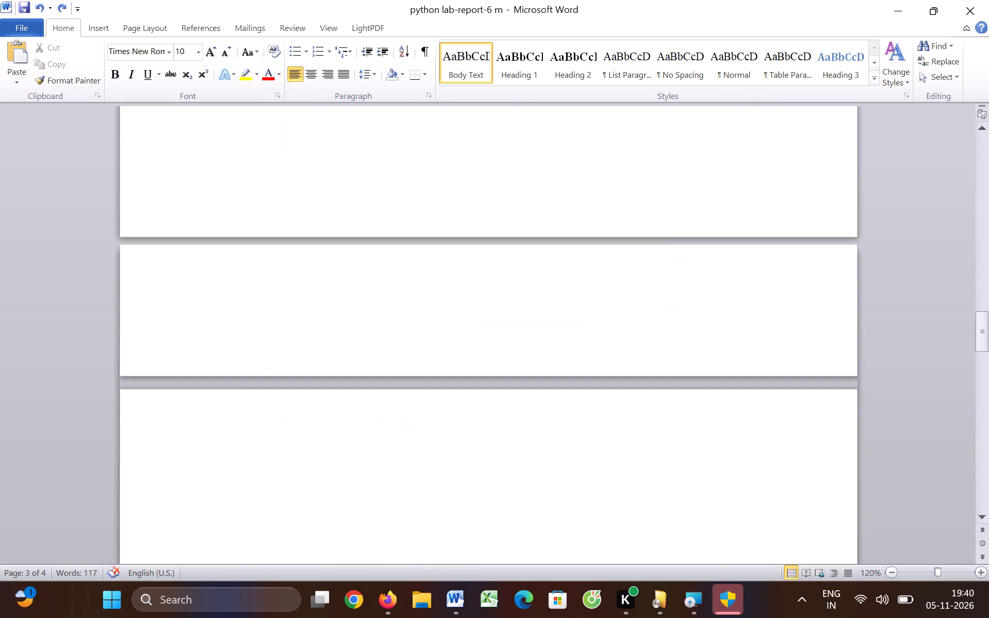
scroll(269, 265, "up", 1)
scroll(269, 265, "down", 5)
scroll(269, 265, "up", 1)
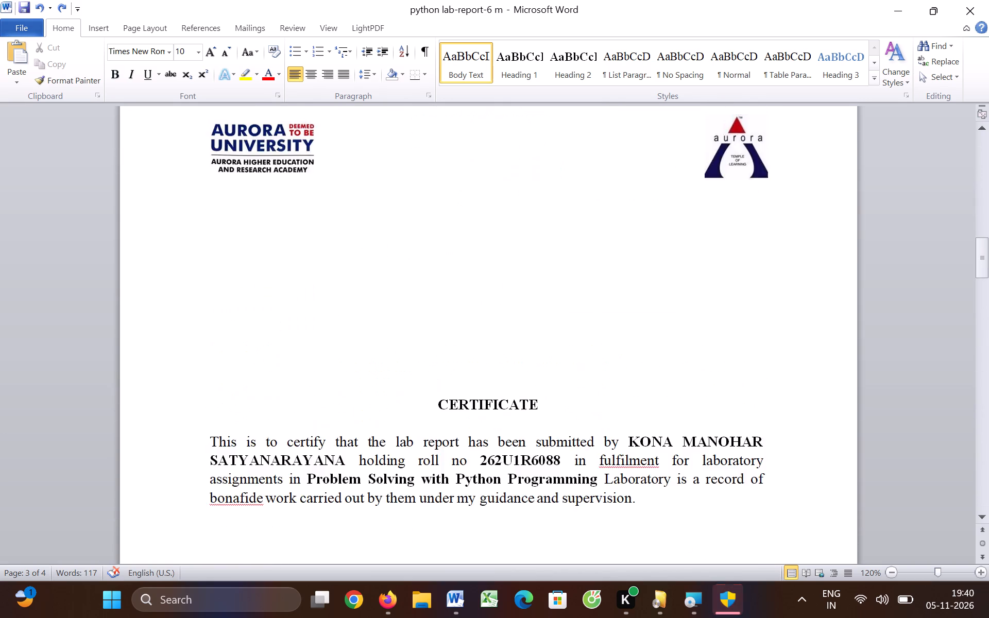
scroll(269, 265, "down", 5)
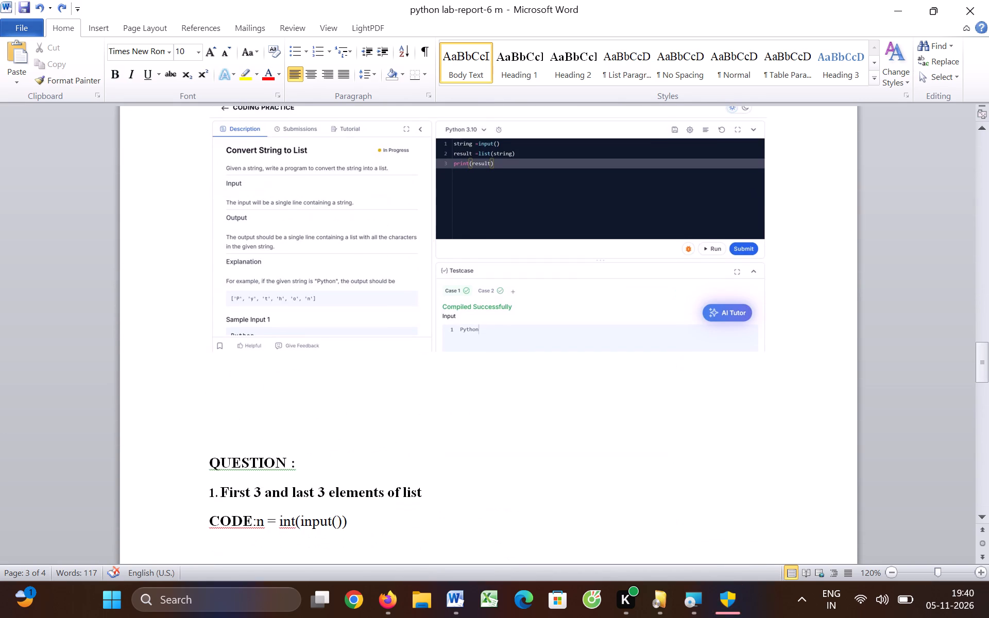
Delete the Convert String to List screenshot from page 3.
scroll(269, 265, "down", 1)
right_click(269, 265)
key("BackSpace")
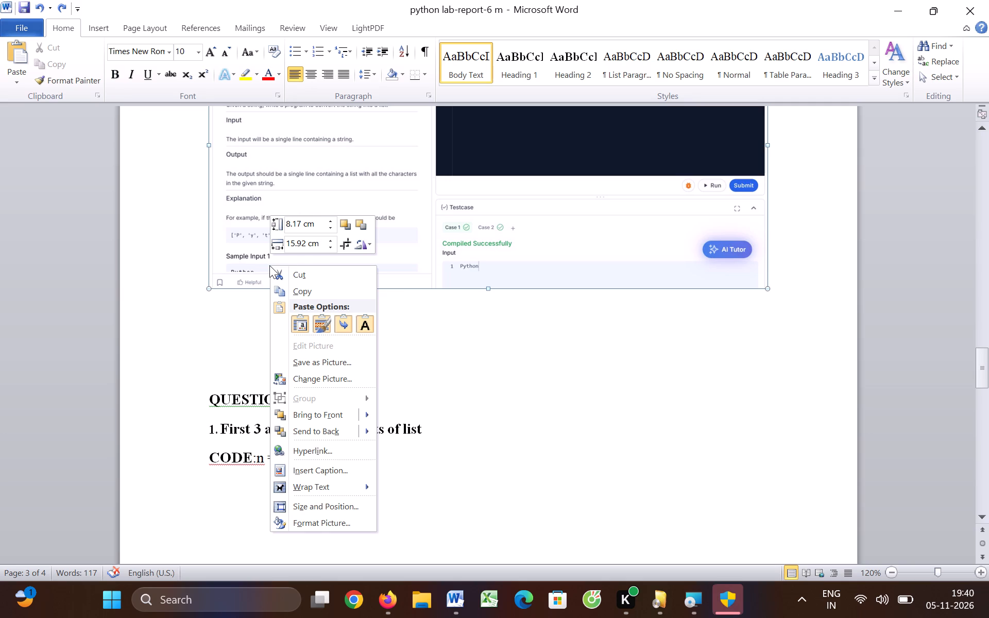
left_click(399, 280)
key("BackSpace")
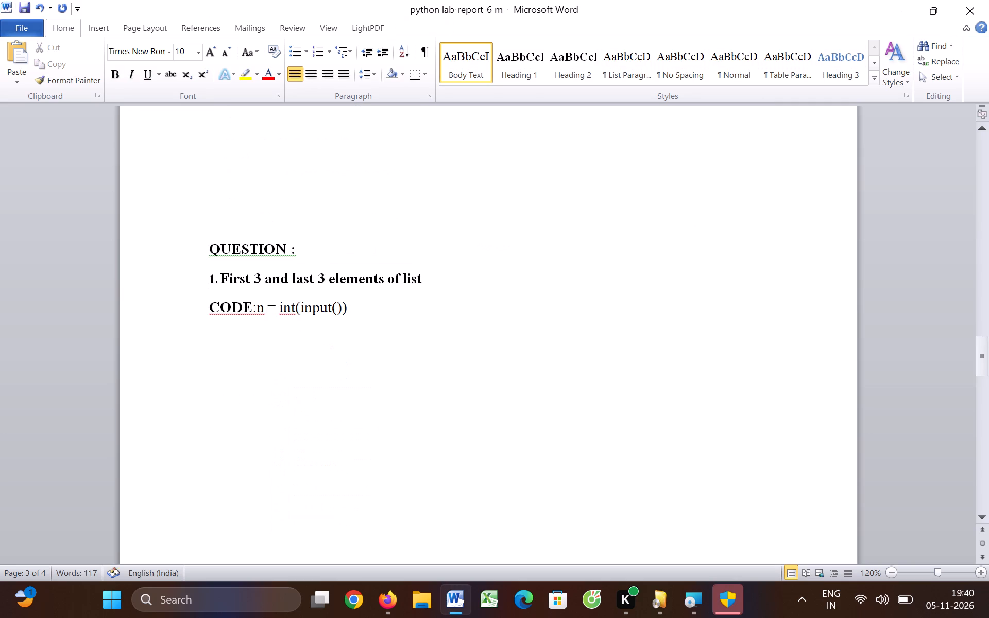
Delete the First 3 and Last 3 Elements of List screenshot below the code on page 4.
scroll(438, 460, "down", 6)
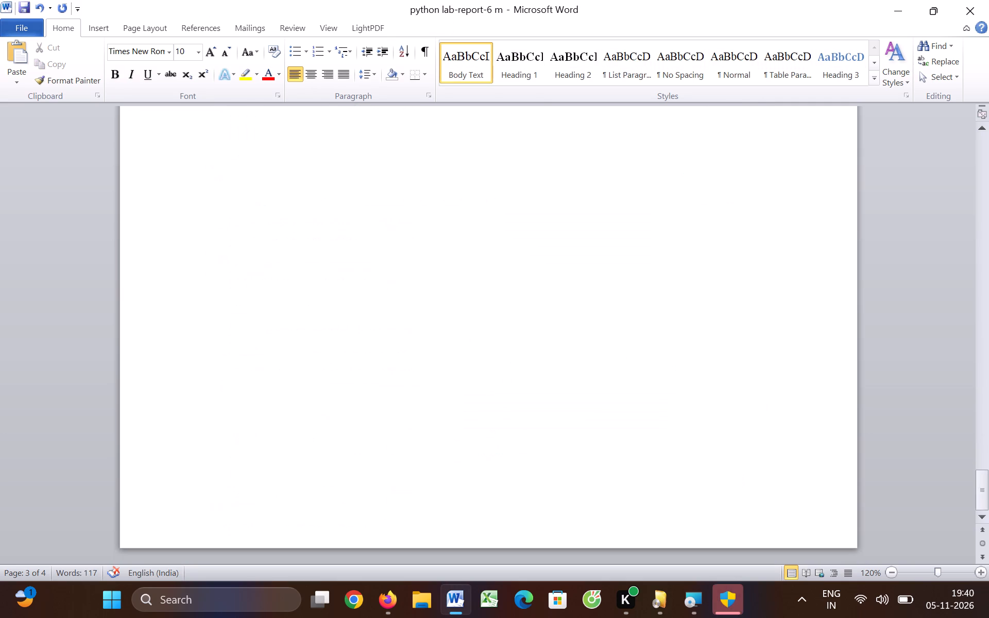
scroll(447, 563, "up", 2)
left_click(451, 546)
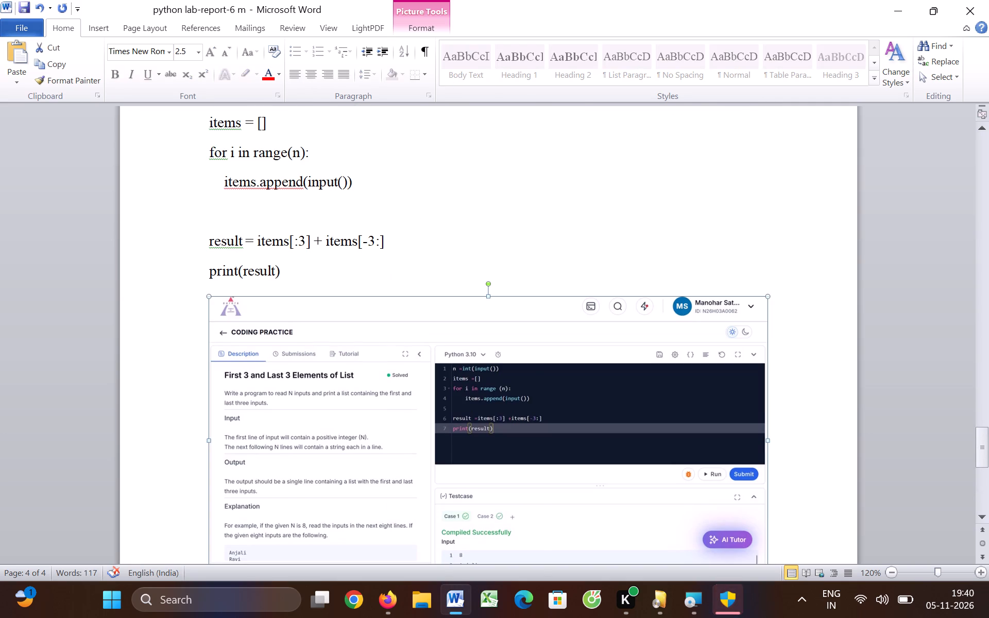
key("BackSpace")
Delete all remaining content after the certificate page, from the blank lines above the QUESTION heading through the final print(result) line.
left_click_drag(337, 298, 319, 284)
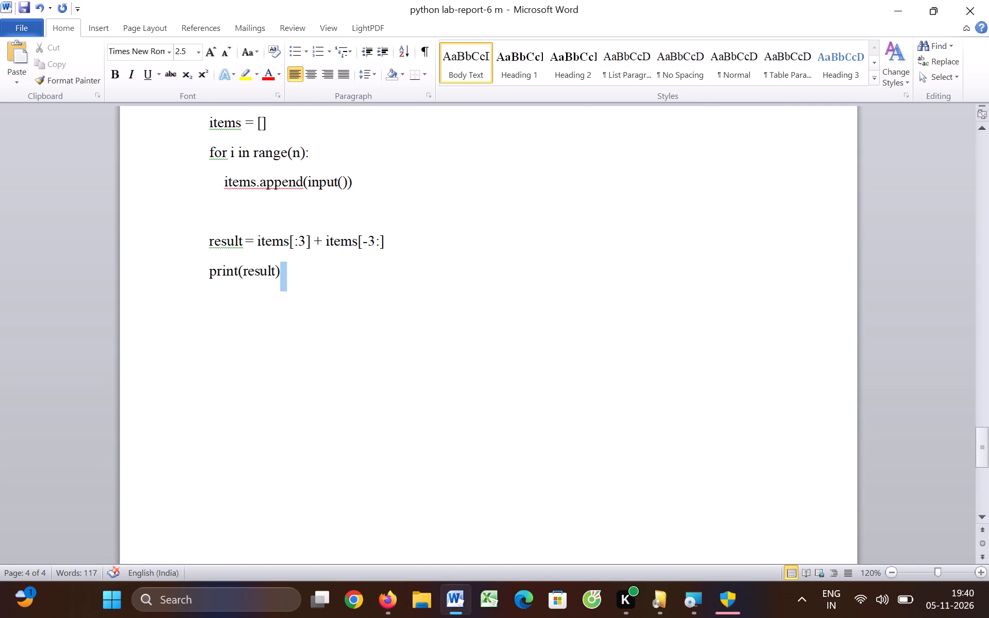
left_click_drag(319, 284, 177, 75)
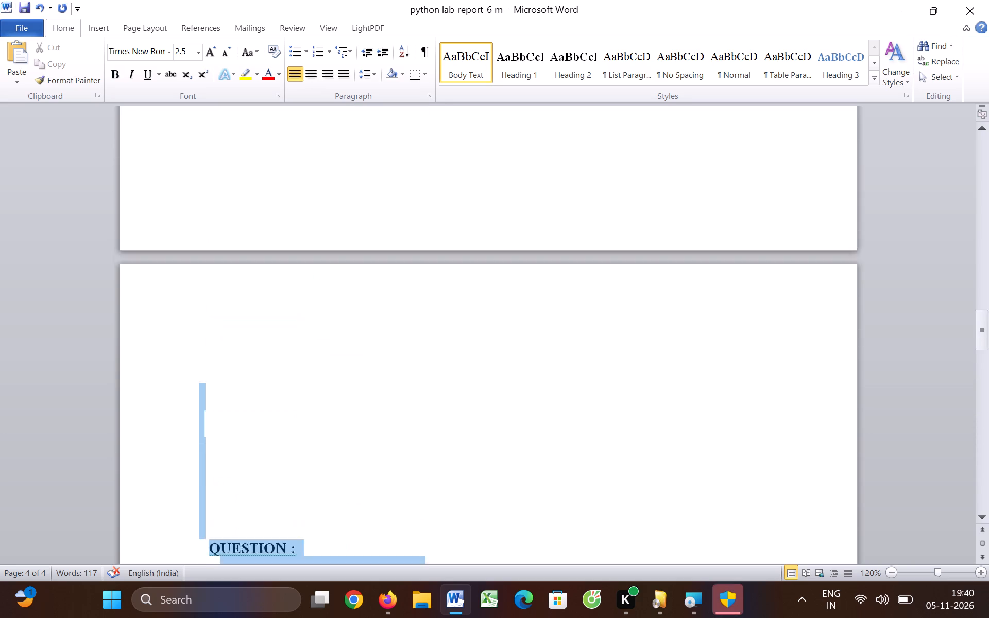
left_click_drag(177, 75, 155, 245)
key("BackSpace")
scroll(155, 245, "up", 3)
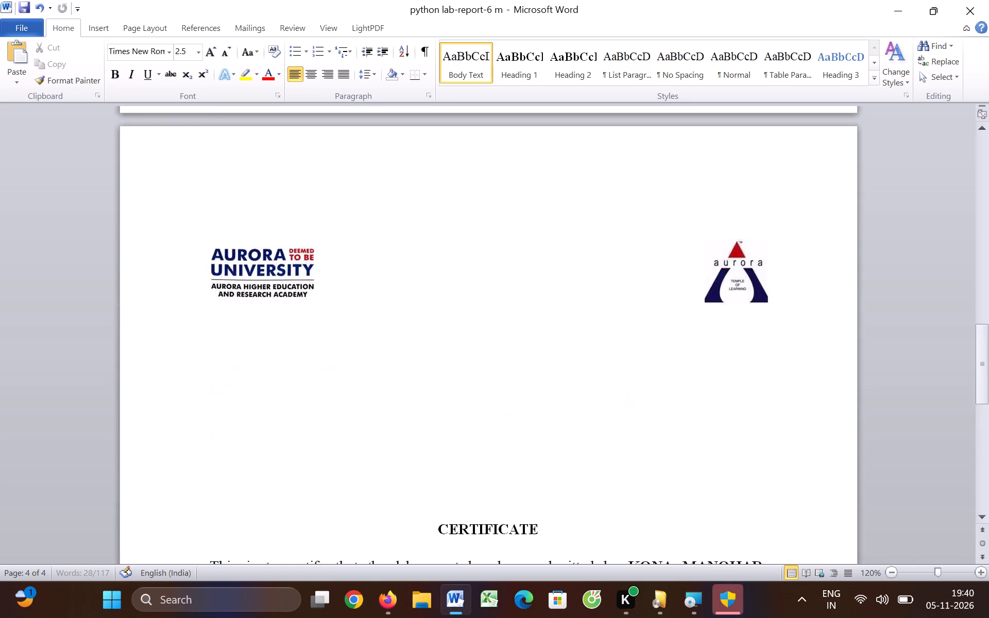
scroll(155, 245, "down", 4)
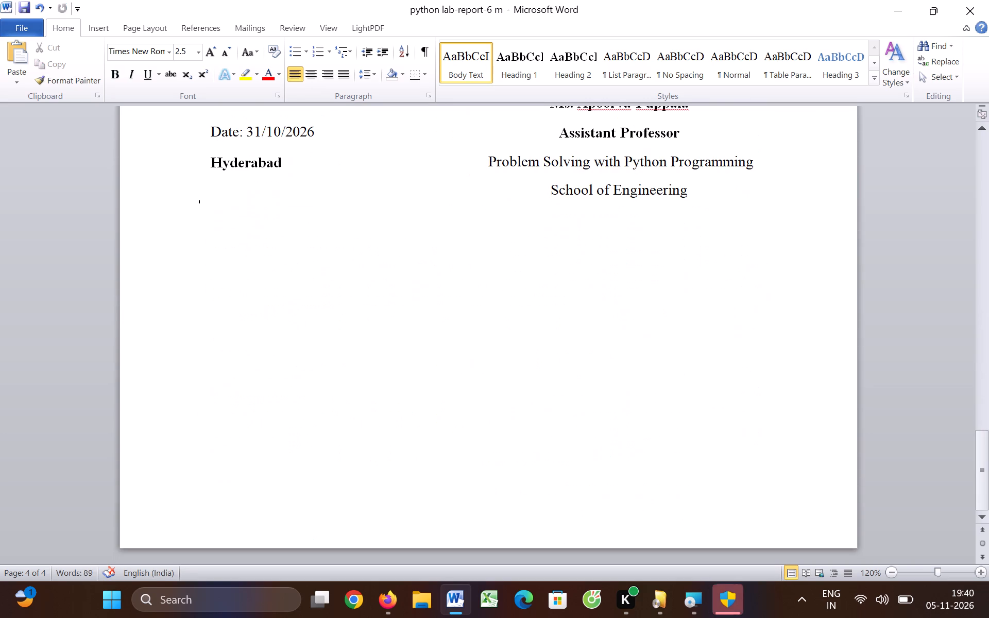
Apply a bottom border to the empty paragraph below the certificate's signature block.
left_click(314, 335)
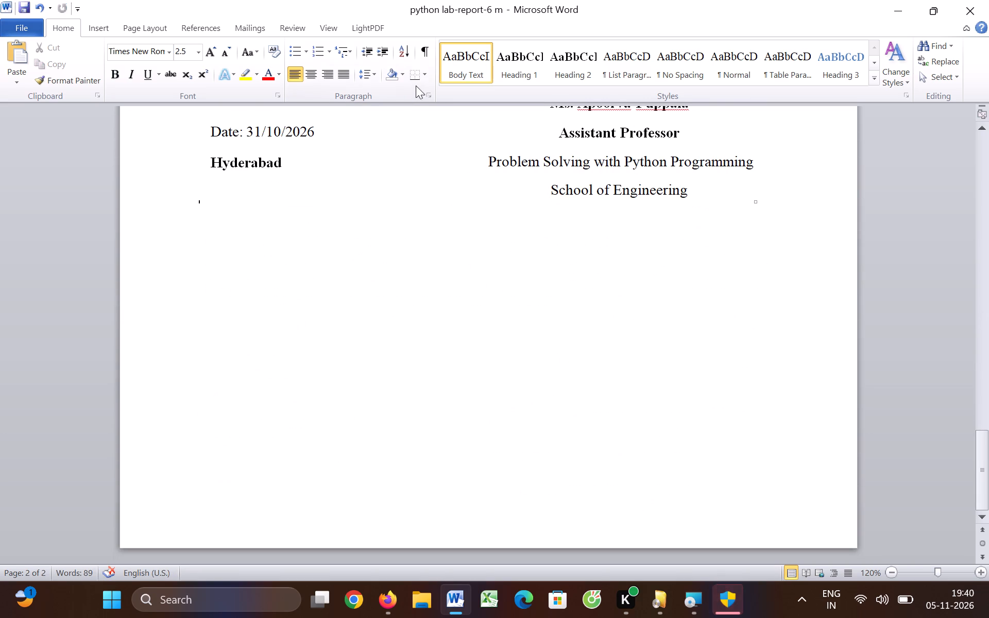
left_click(418, 76)
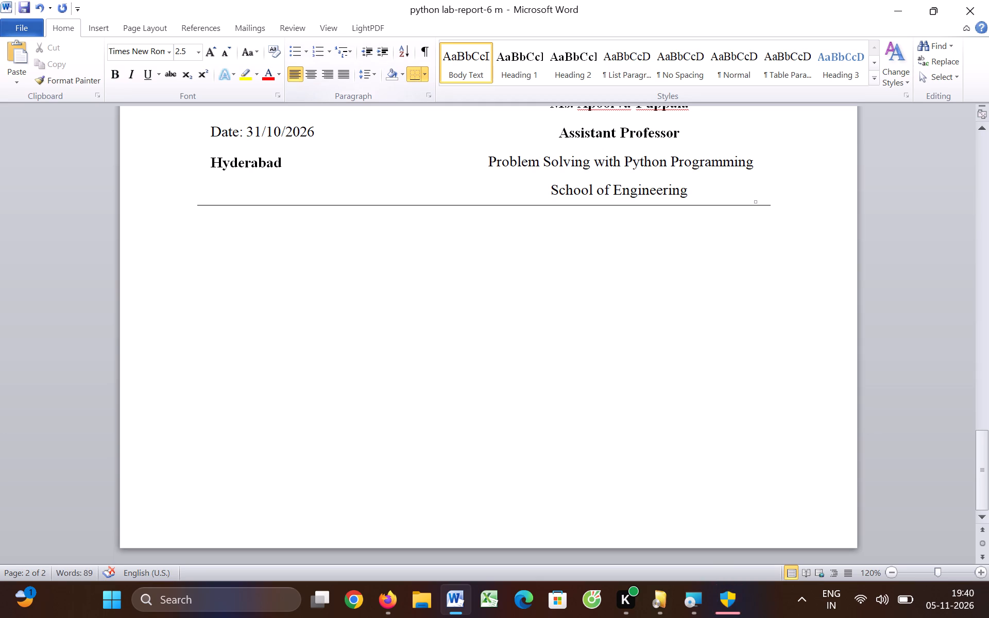
left_click(414, 243)
left_click(386, 336)
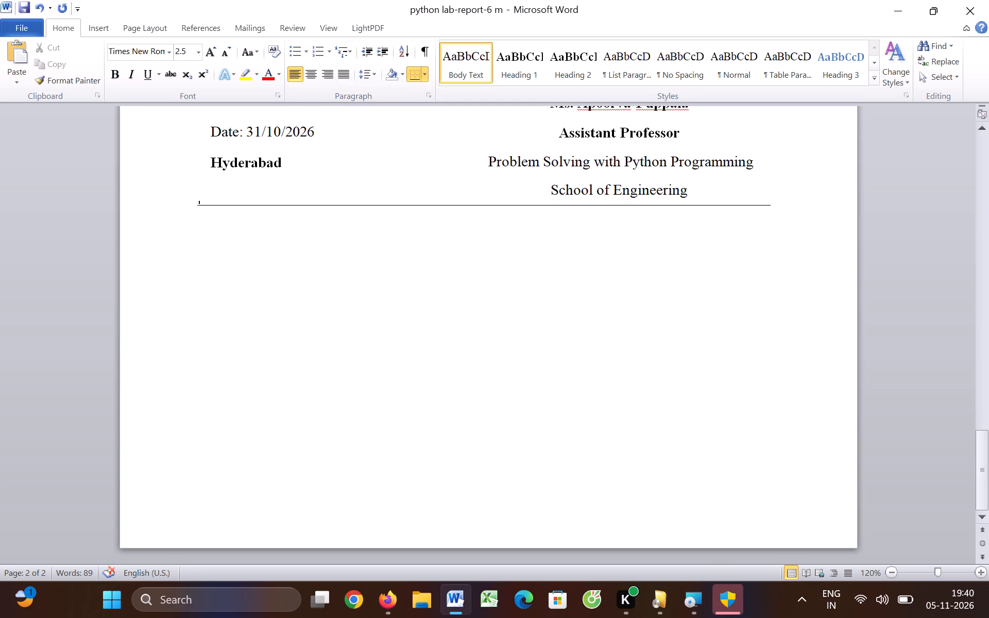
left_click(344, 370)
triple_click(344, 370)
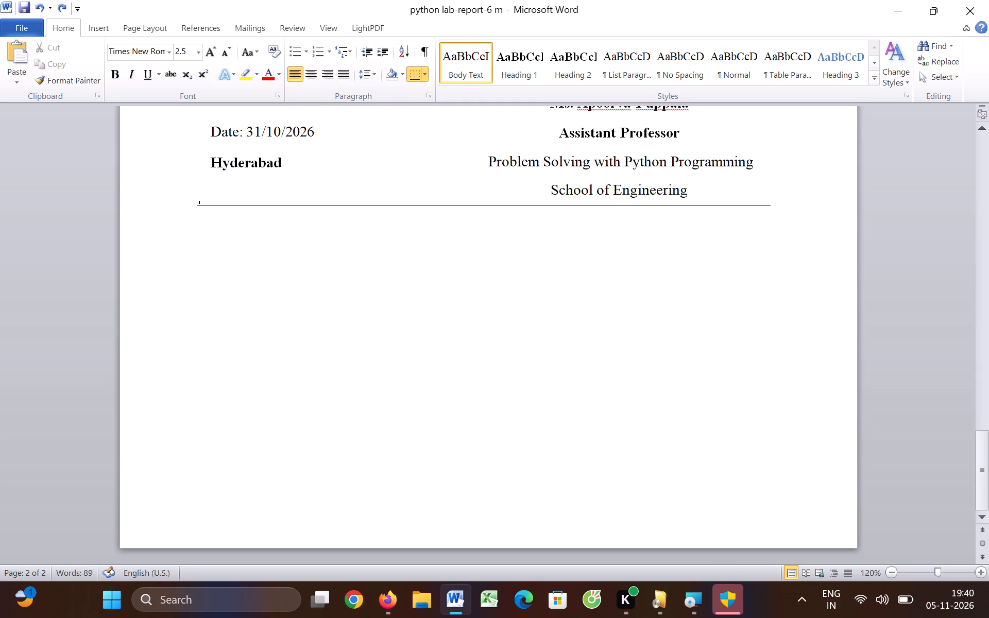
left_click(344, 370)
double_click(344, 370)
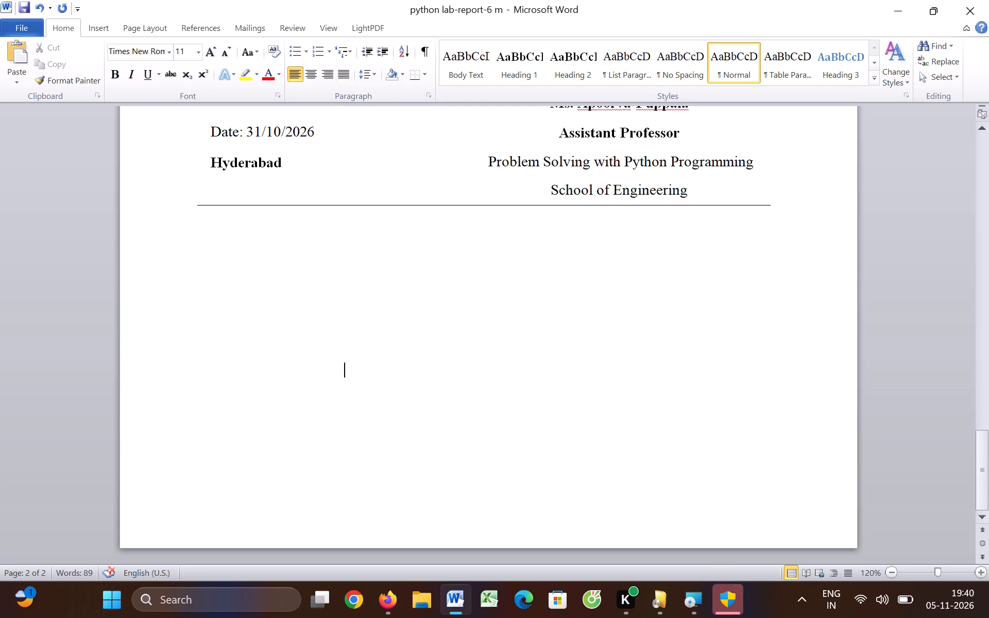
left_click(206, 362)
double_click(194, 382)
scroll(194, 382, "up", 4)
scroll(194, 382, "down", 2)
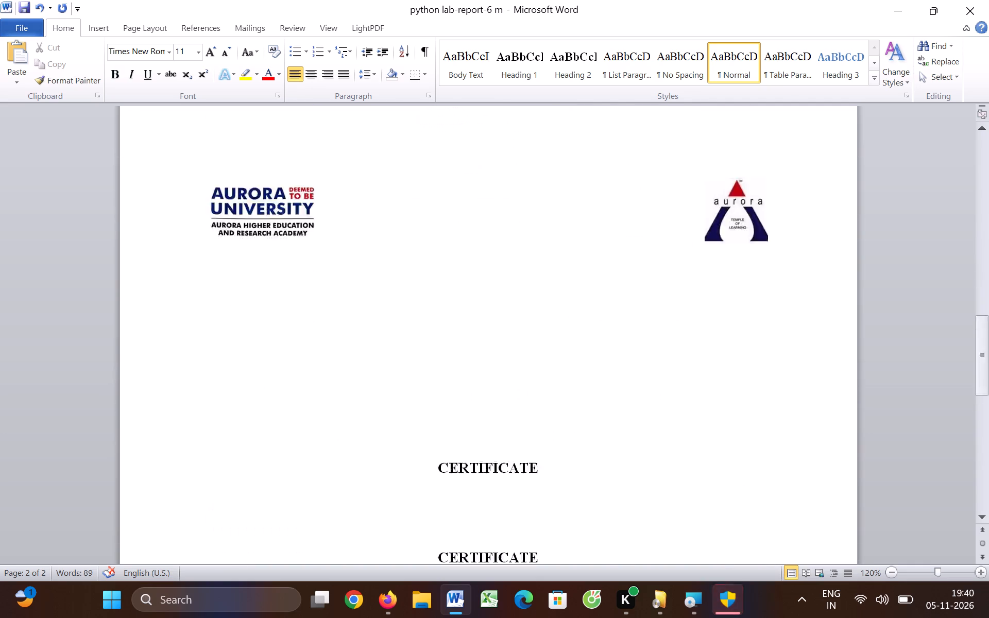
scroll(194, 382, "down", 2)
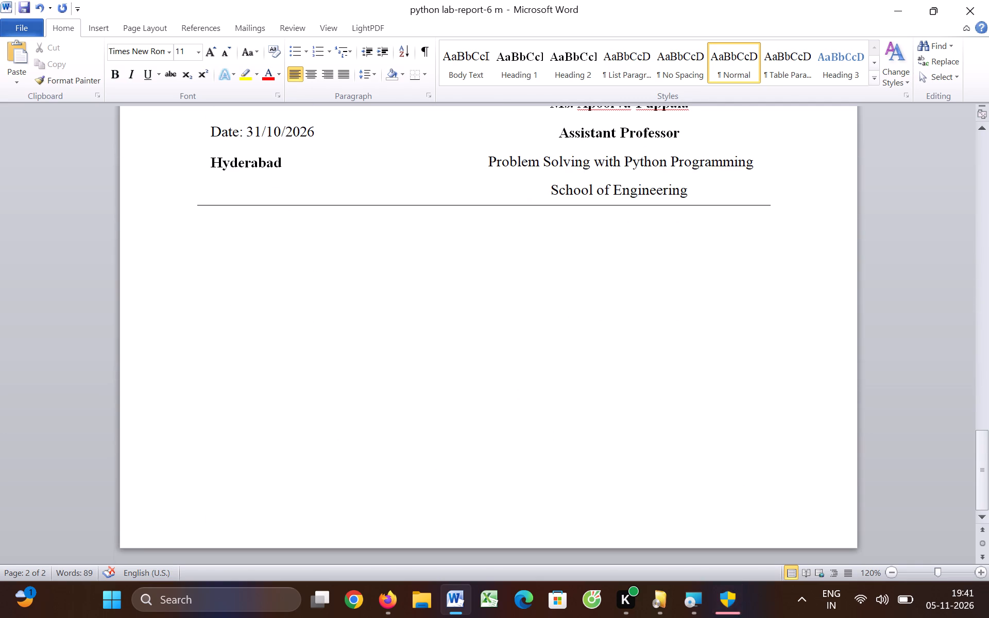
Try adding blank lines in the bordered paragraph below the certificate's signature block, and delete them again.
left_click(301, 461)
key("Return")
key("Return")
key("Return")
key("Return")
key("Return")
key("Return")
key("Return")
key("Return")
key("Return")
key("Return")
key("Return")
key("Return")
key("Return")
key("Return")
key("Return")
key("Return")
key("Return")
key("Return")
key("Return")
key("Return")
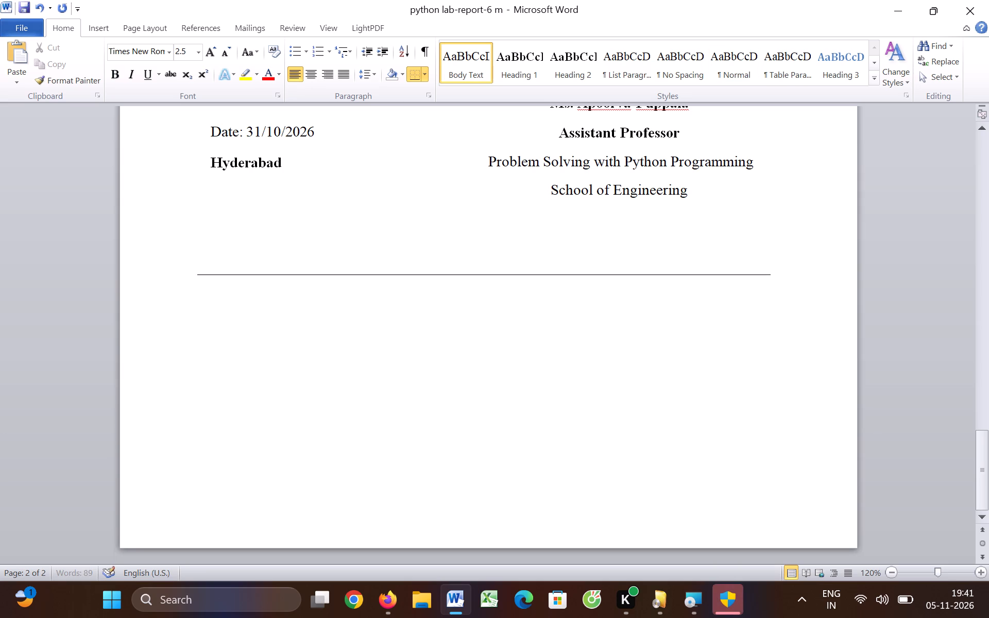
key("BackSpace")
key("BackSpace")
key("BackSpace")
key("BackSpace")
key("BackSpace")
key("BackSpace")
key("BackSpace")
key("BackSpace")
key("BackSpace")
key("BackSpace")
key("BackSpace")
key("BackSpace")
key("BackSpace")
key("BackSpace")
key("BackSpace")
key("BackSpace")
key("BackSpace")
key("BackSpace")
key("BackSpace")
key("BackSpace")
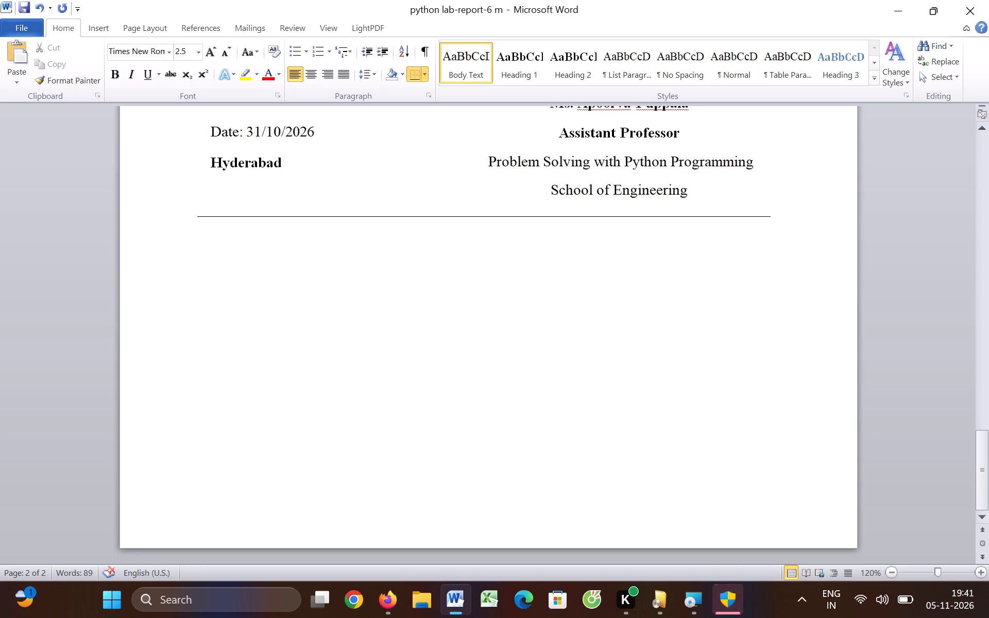
Insert blank lines in the empty area below the certificate's border line until a third page is started.
left_click(359, 428)
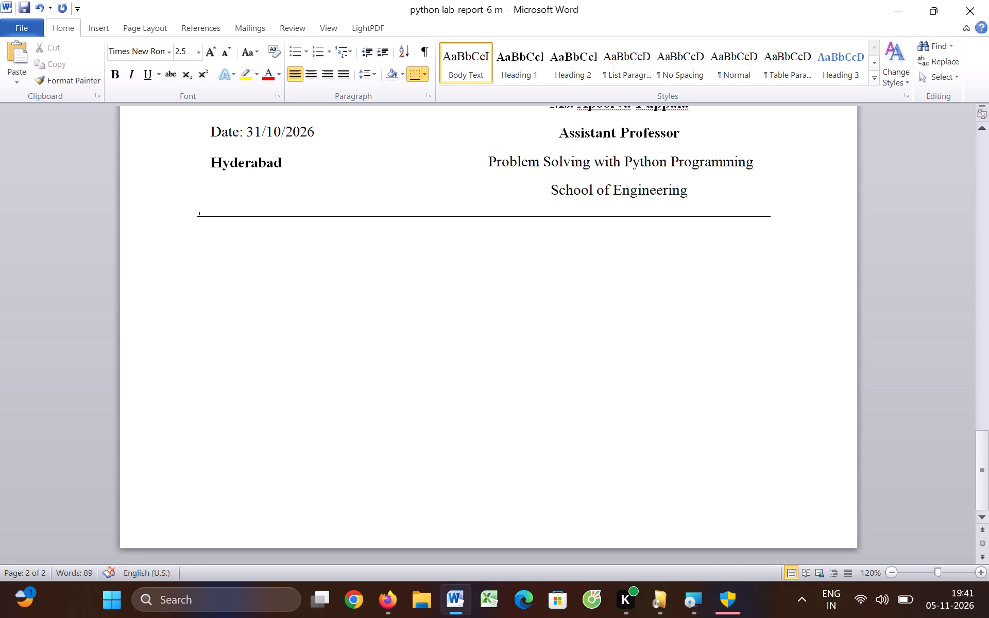
key("Down")
key("Down")
double_click(359, 428)
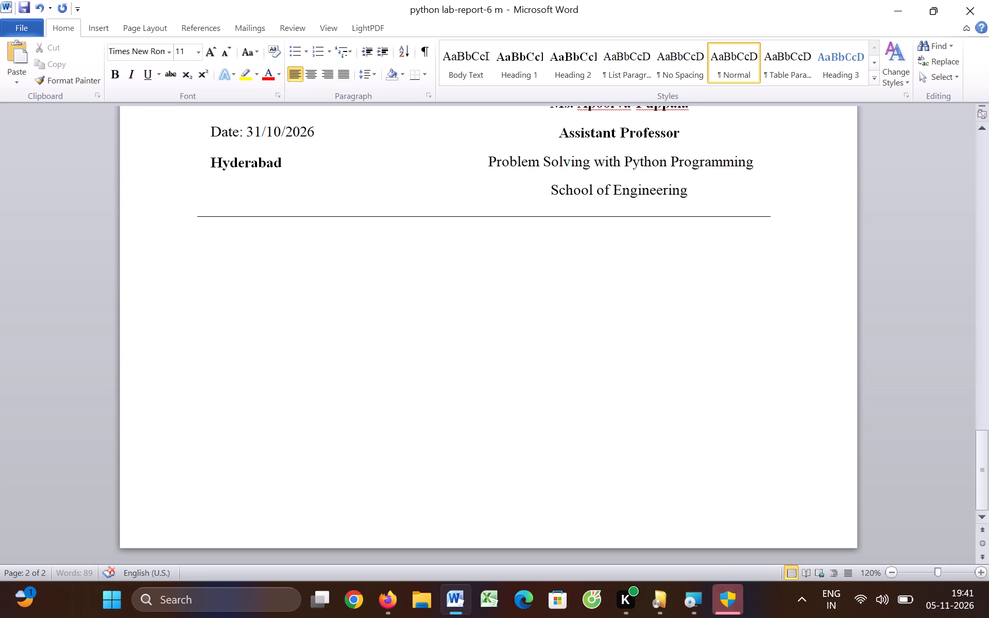
key("Return")
key("Return")
key("Return")
key("Return")
key("Return")
key("Return")
key("Return")
key("Return")
key("Return")
key("Return")
key("Return")
key("Return")
key("Return")
key("Return")
key("Return")
key("Return")
key("Return")
key("Return")
key("Return")
key("Return")
key("Return")
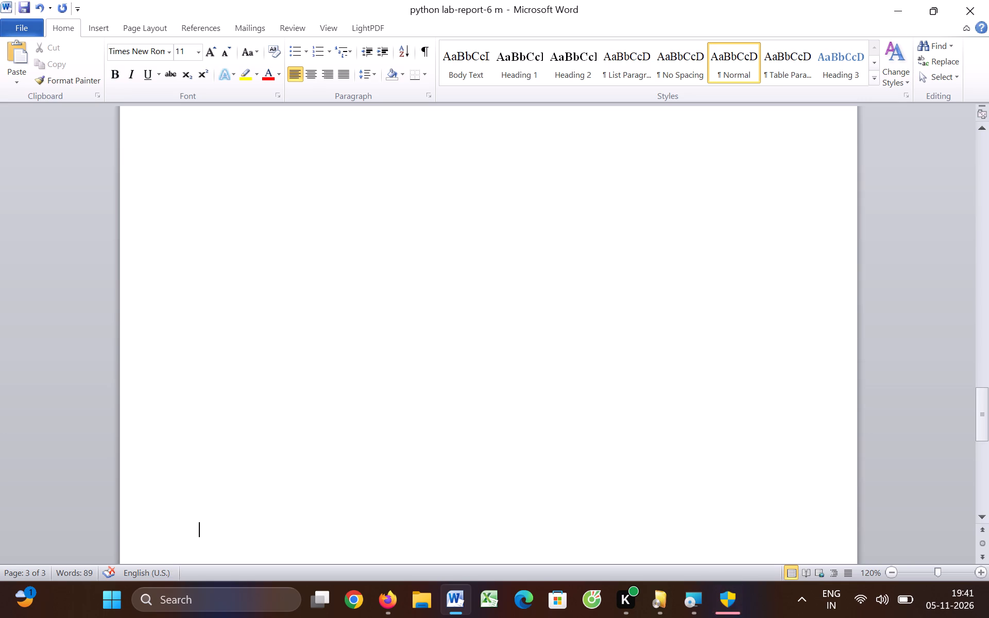
scroll(359, 428, "up", 3)
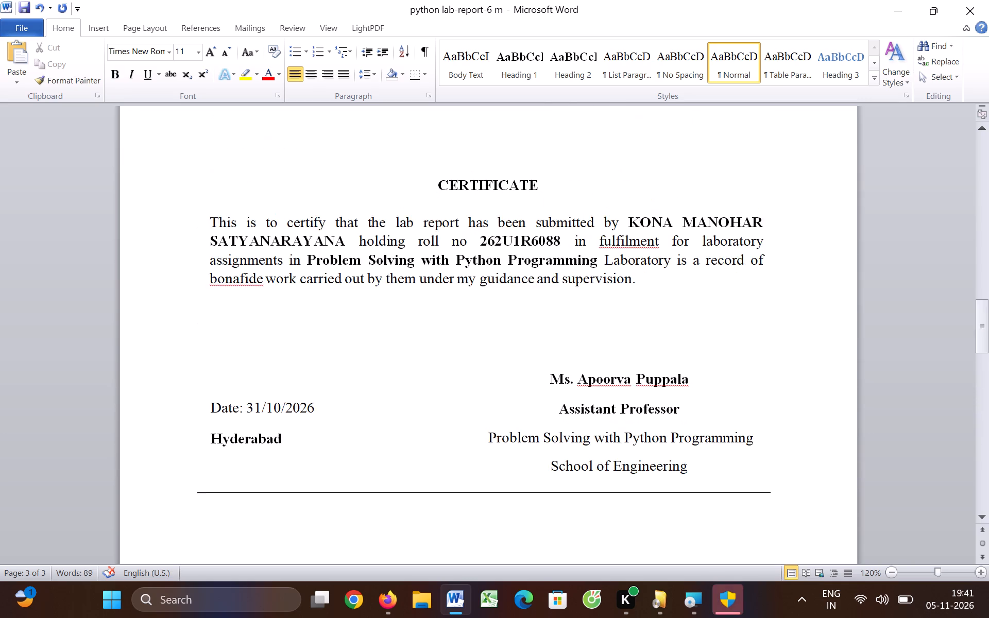
scroll(359, 428, "down", 2)
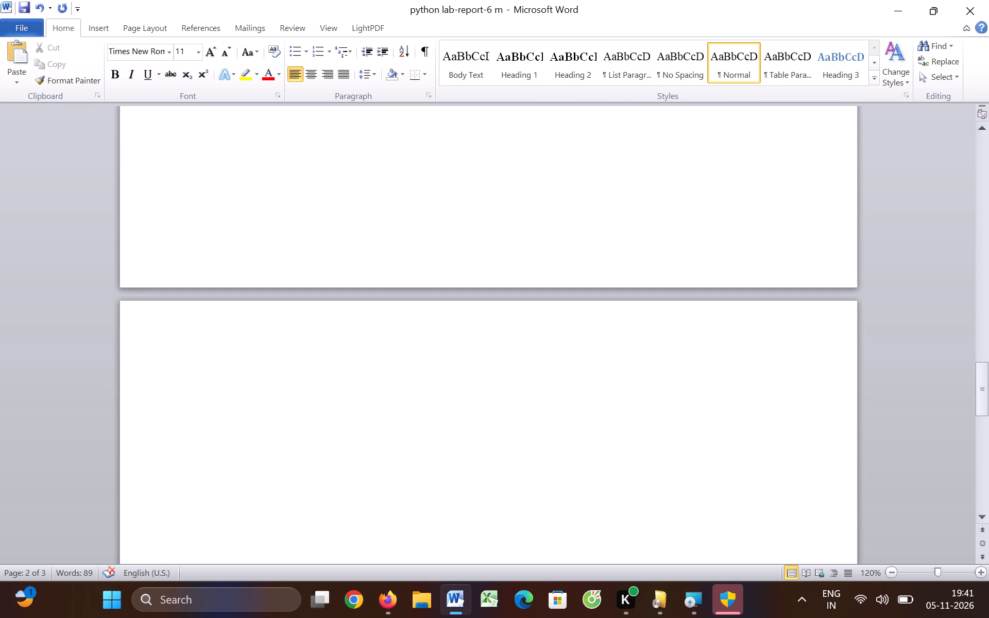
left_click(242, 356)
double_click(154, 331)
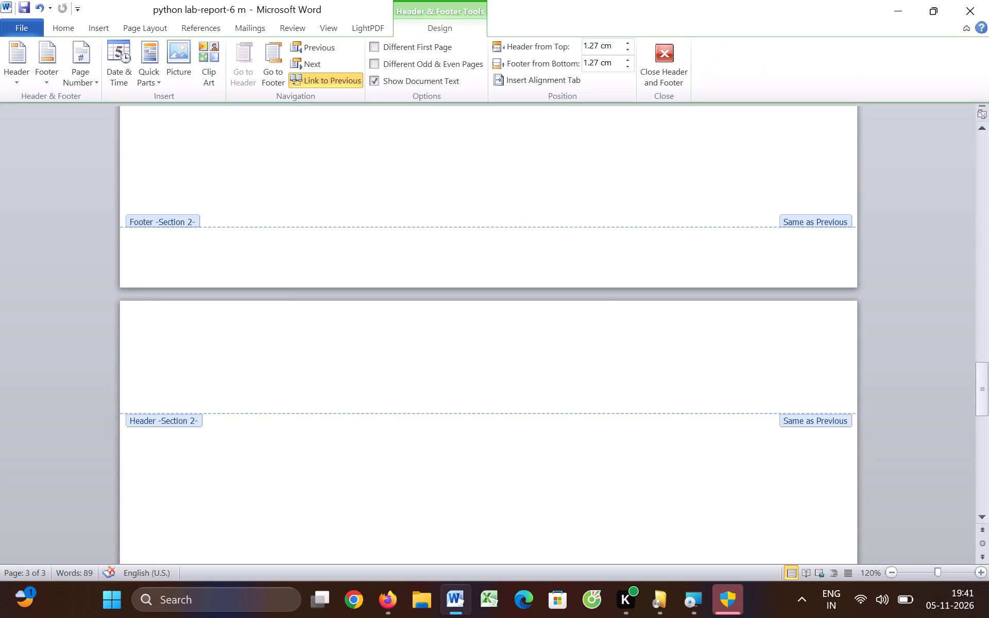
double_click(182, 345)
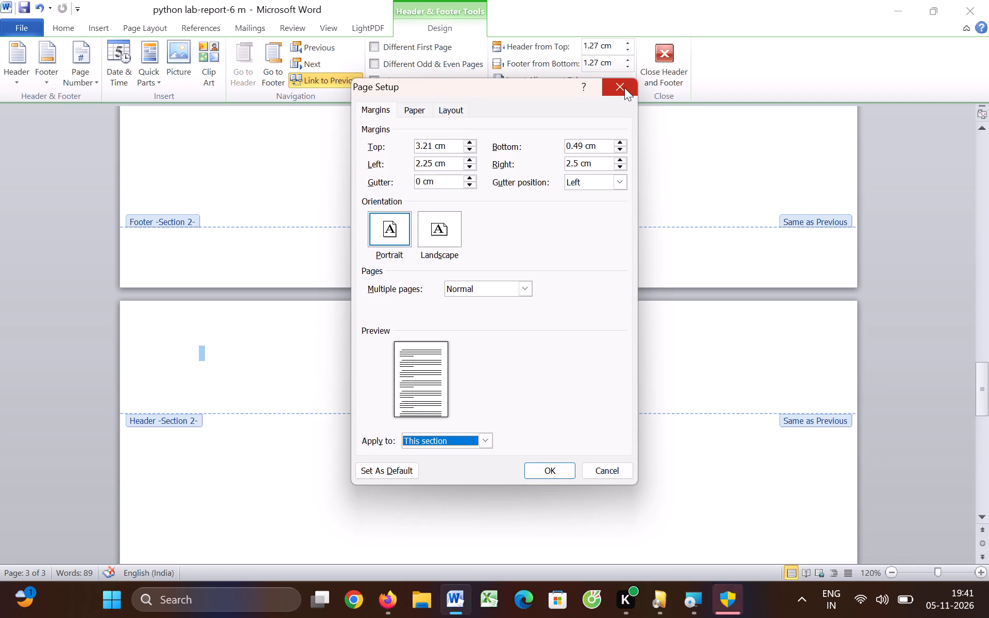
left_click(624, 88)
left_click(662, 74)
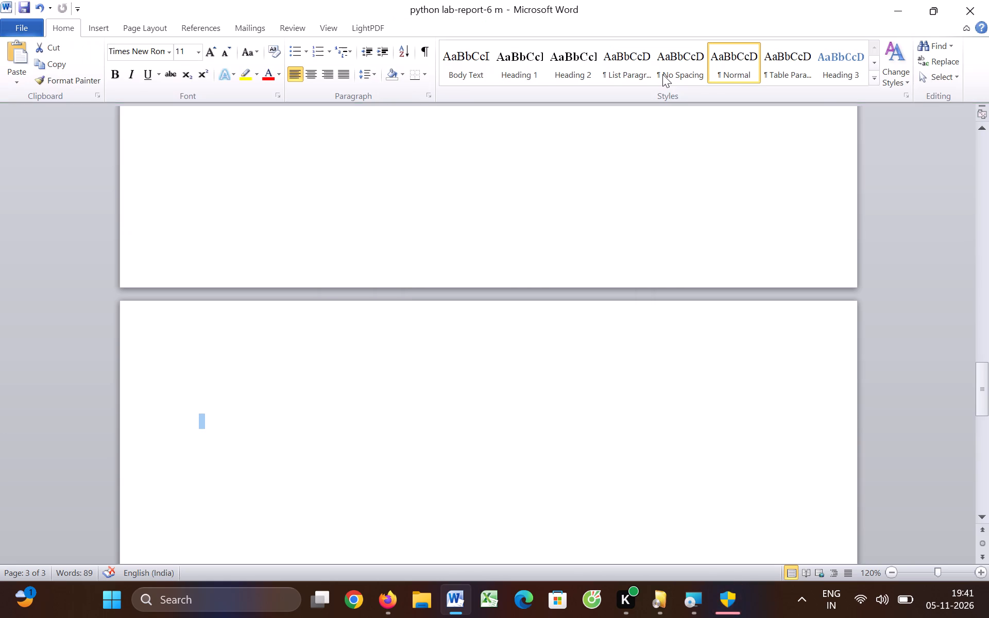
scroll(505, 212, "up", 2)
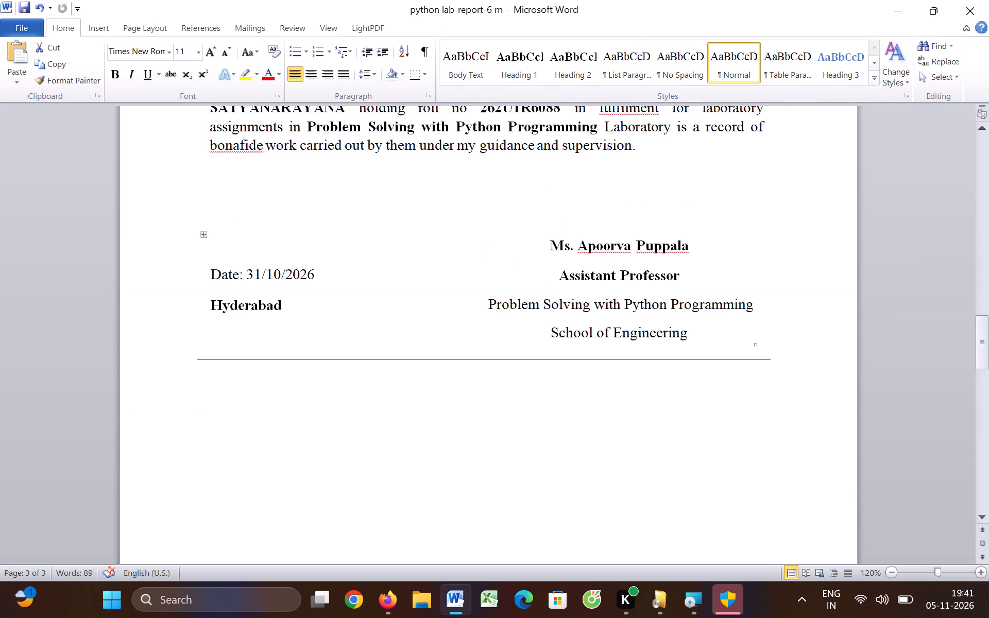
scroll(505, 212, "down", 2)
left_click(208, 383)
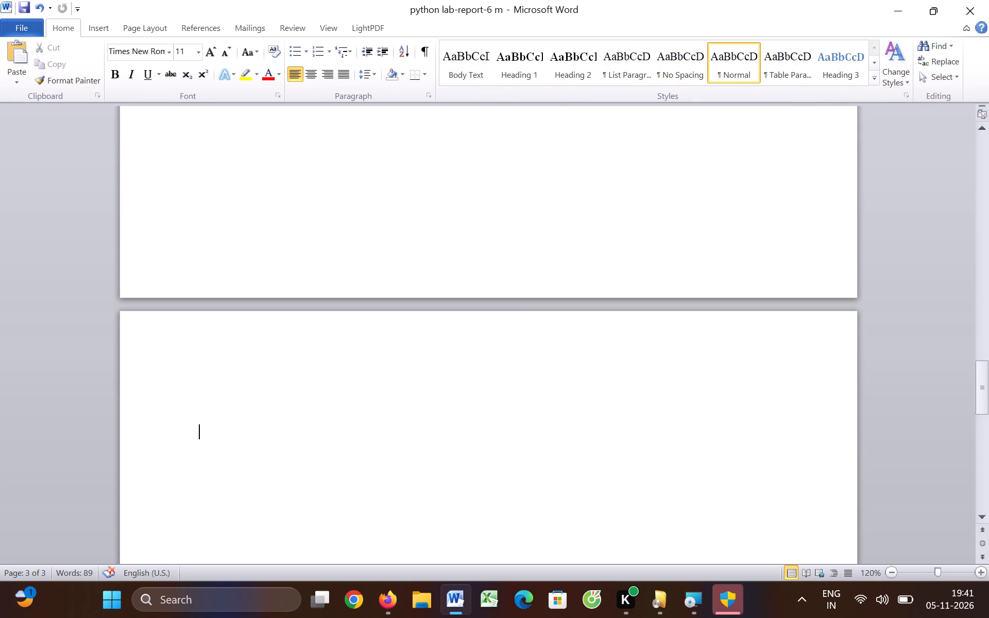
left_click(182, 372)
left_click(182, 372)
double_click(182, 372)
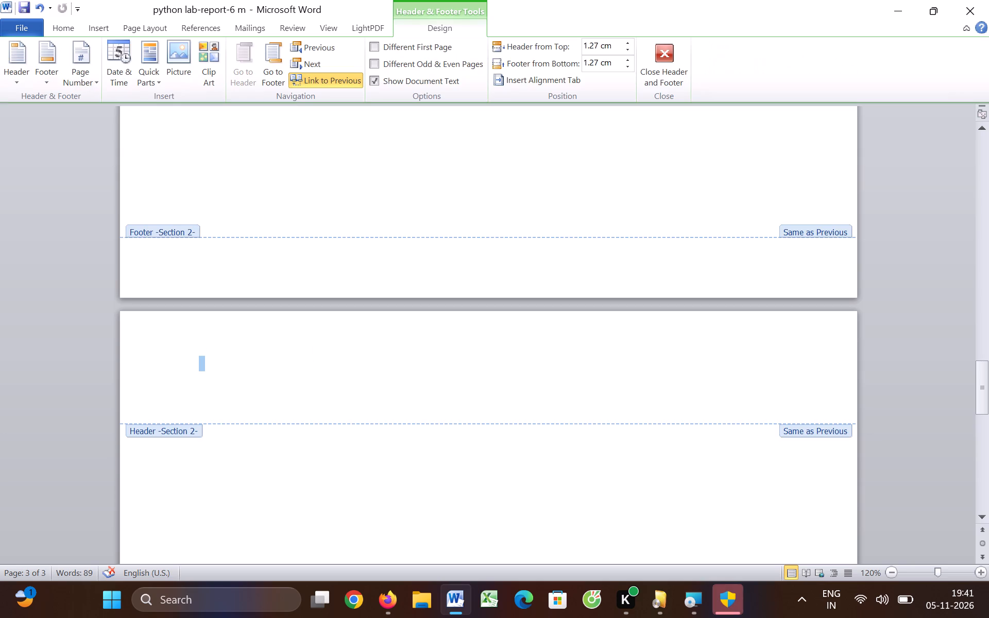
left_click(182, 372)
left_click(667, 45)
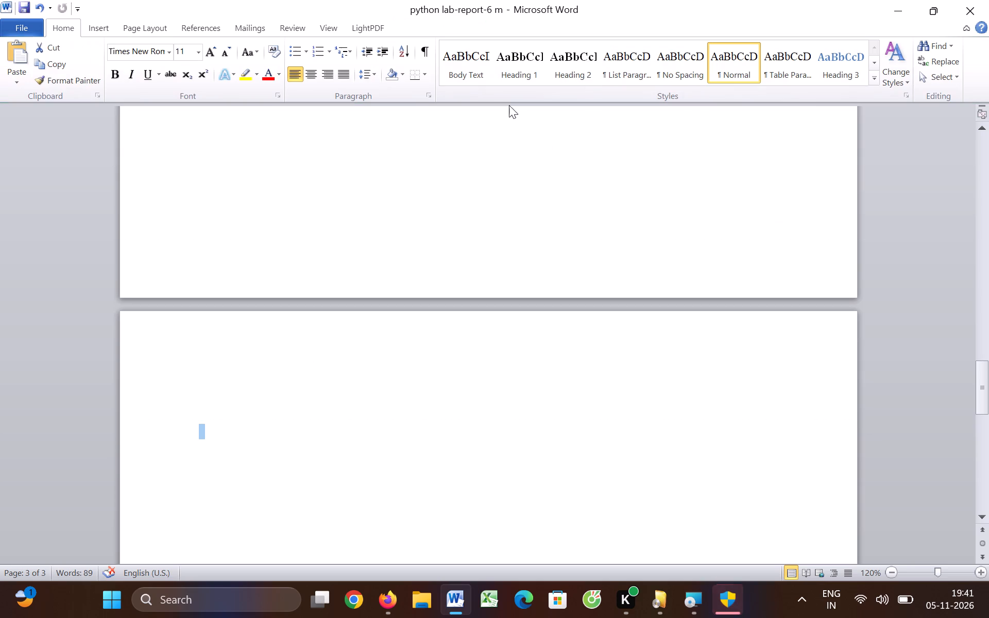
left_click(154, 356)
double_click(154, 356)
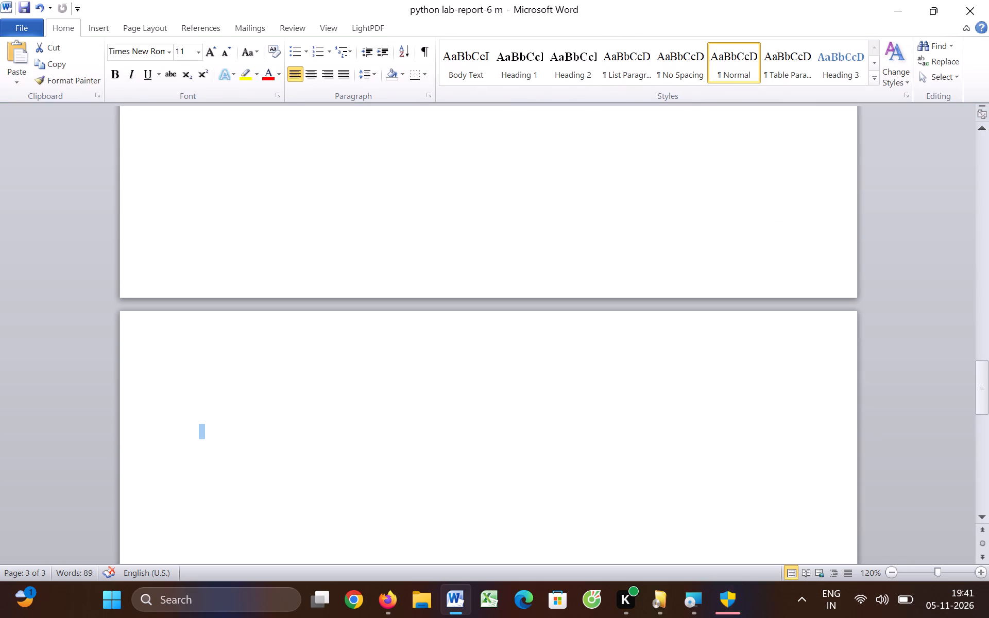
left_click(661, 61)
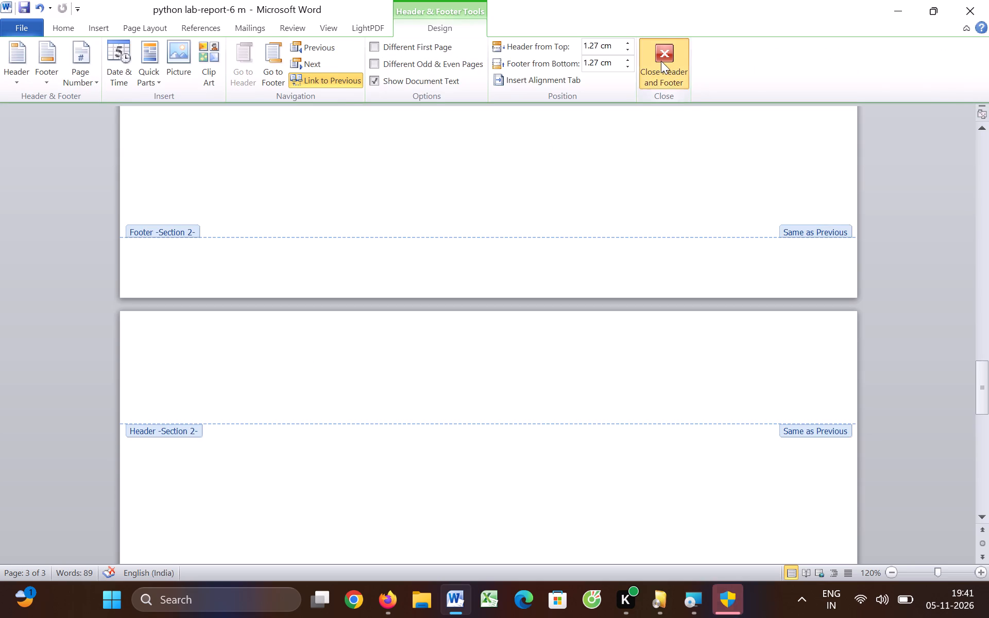
Paste the copied LIST OF EXPERIMENTS block with the "Return the given argument" question, code and input at the top of page 3.
left_click(214, 389)
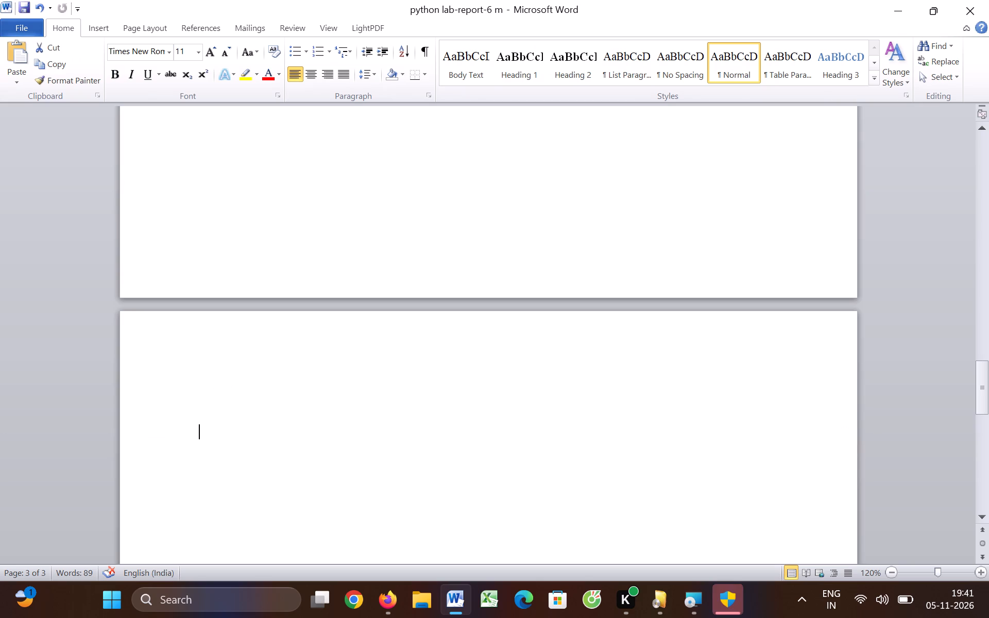
left_click(214, 389)
key("ctrl+v")
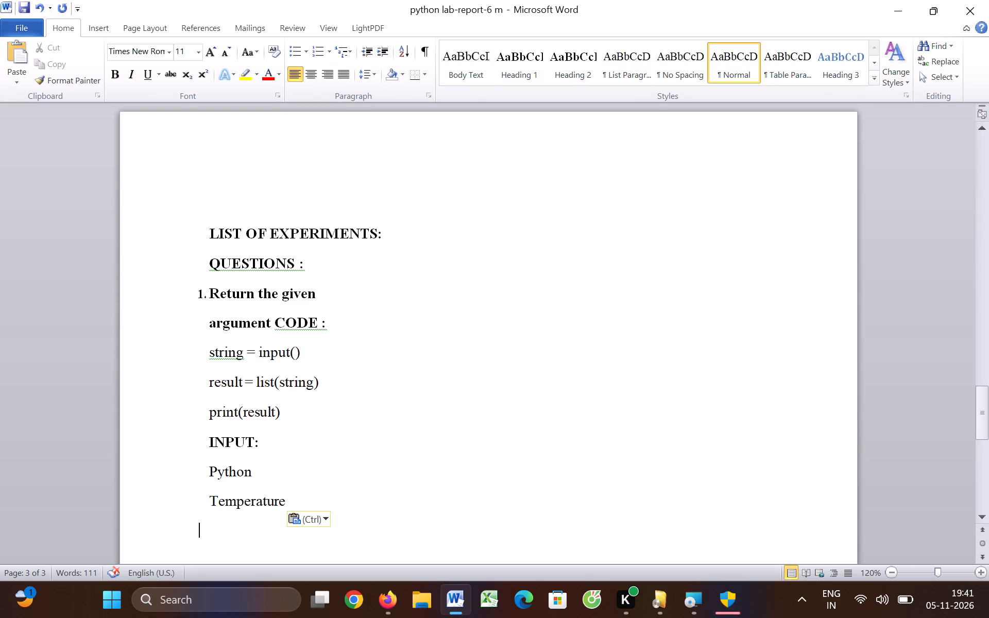
Delete the text on page 3 from "Temperature" back through "argument CODE :", keeping "Return the given" as item 1.
left_click(313, 498)
key("BackSpace")
key("BackSpace")
key("BackSpace")
key("BackSpace")
key("BackSpace")
key("BackSpace")
key("BackSpace")
key("BackSpace")
key("BackSpace")
key("BackSpace")
key("BackSpace")
key("BackSpace")
key("BackSpace")
key("BackSpace")
key("BackSpace")
key("BackSpace")
key("BackSpace")
key("BackSpace")
key("BackSpace")
key("BackSpace")
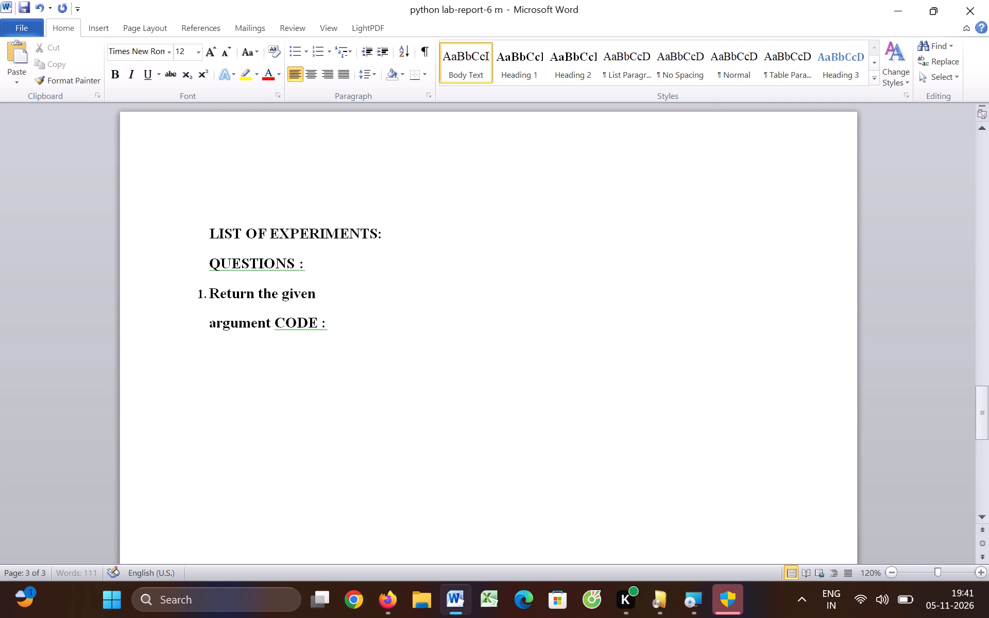
key("BackSpace")
key("BackSpace")
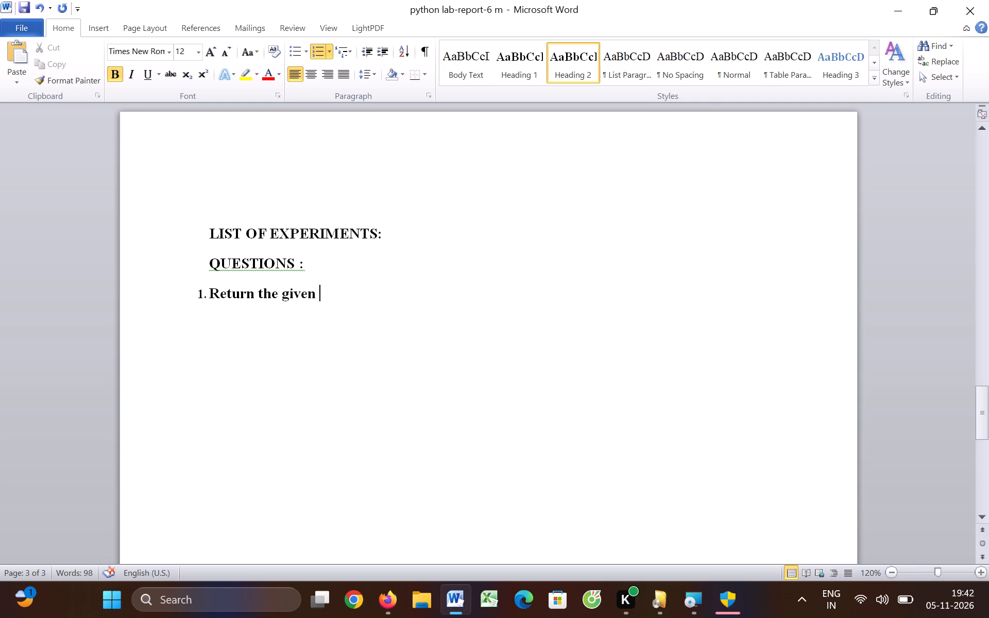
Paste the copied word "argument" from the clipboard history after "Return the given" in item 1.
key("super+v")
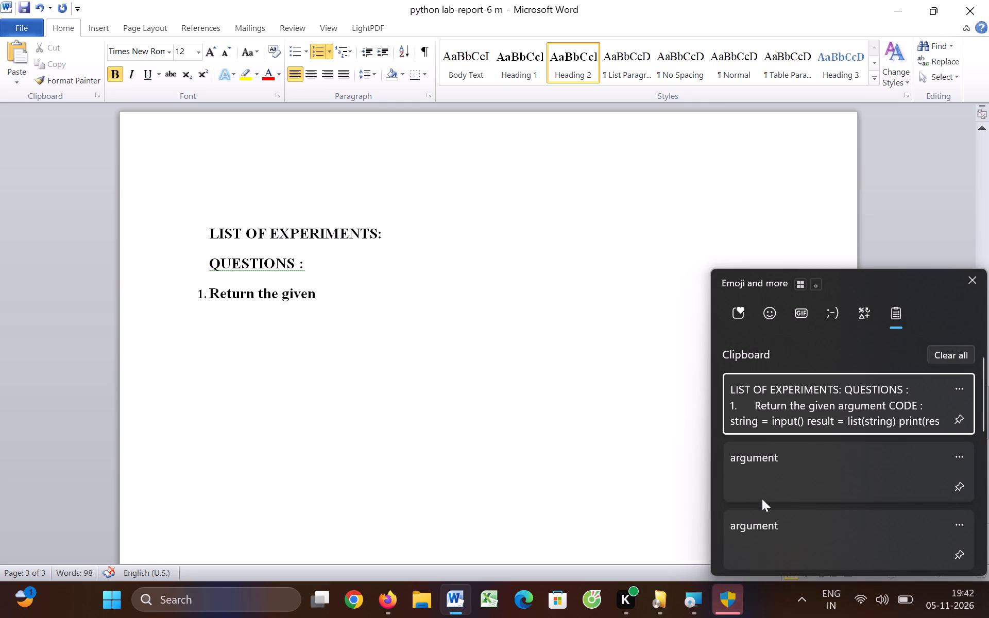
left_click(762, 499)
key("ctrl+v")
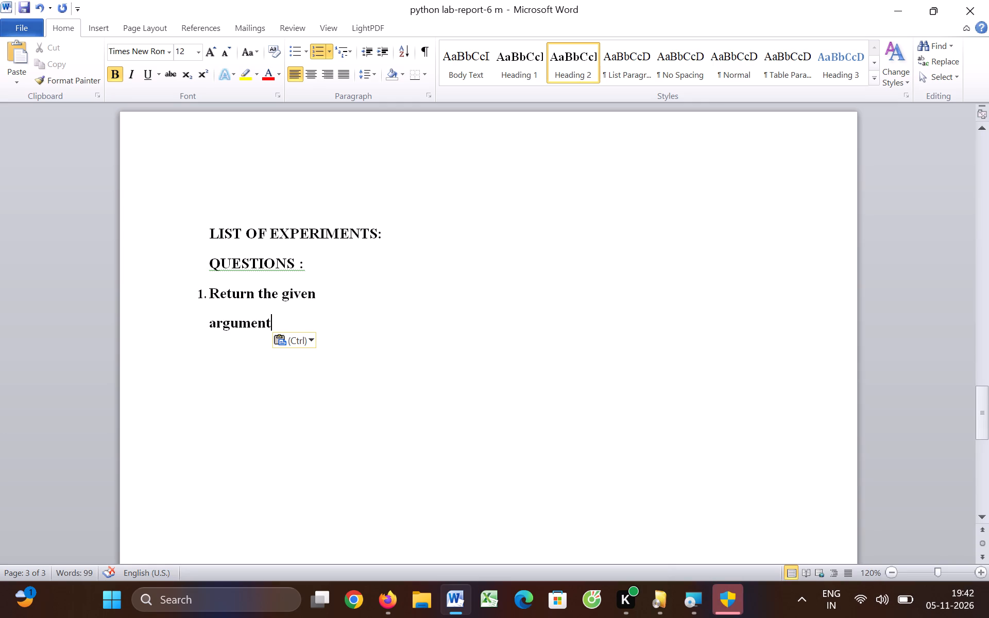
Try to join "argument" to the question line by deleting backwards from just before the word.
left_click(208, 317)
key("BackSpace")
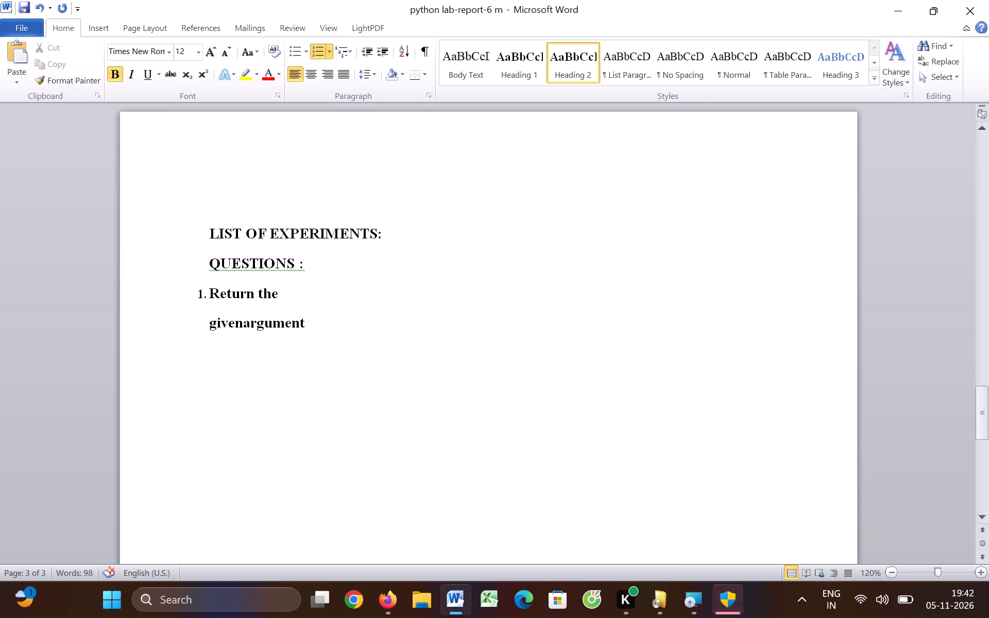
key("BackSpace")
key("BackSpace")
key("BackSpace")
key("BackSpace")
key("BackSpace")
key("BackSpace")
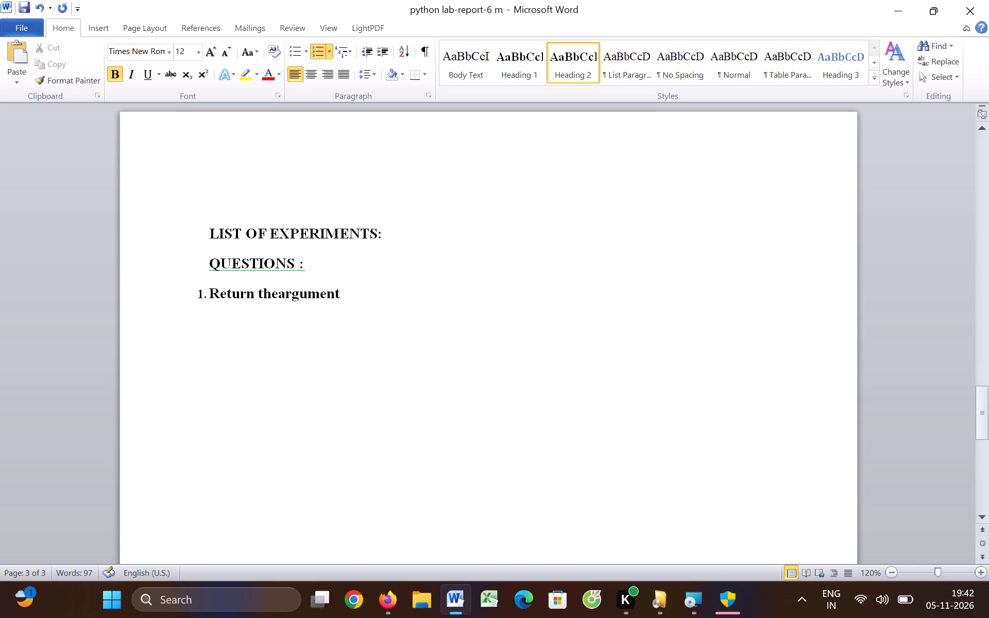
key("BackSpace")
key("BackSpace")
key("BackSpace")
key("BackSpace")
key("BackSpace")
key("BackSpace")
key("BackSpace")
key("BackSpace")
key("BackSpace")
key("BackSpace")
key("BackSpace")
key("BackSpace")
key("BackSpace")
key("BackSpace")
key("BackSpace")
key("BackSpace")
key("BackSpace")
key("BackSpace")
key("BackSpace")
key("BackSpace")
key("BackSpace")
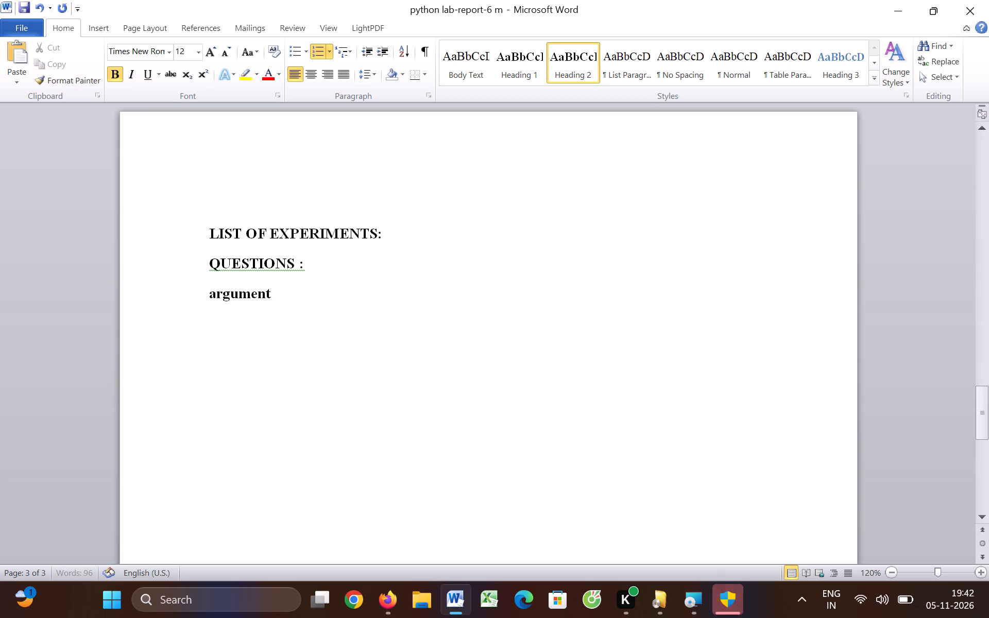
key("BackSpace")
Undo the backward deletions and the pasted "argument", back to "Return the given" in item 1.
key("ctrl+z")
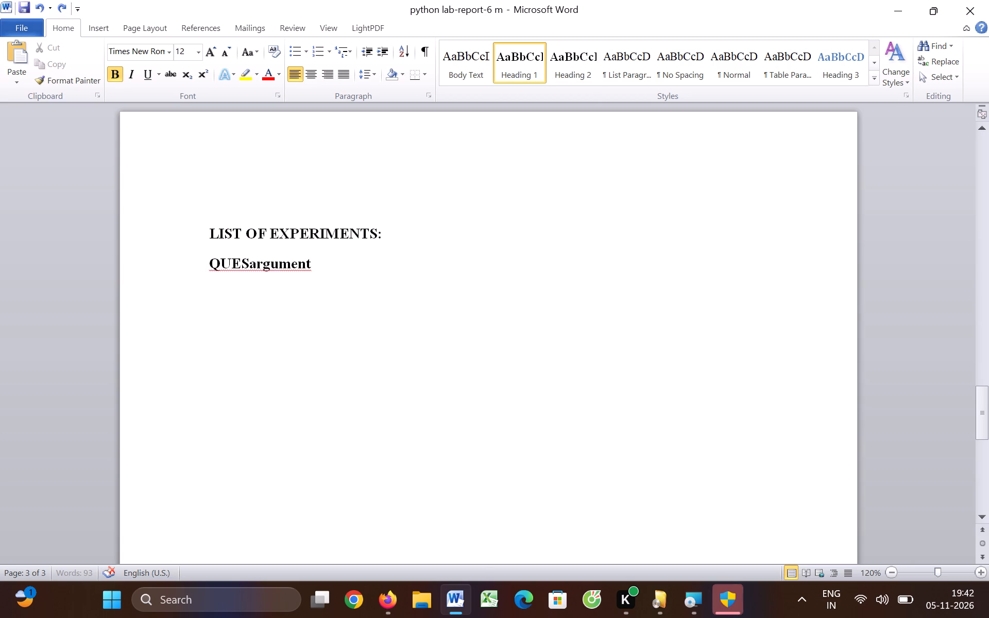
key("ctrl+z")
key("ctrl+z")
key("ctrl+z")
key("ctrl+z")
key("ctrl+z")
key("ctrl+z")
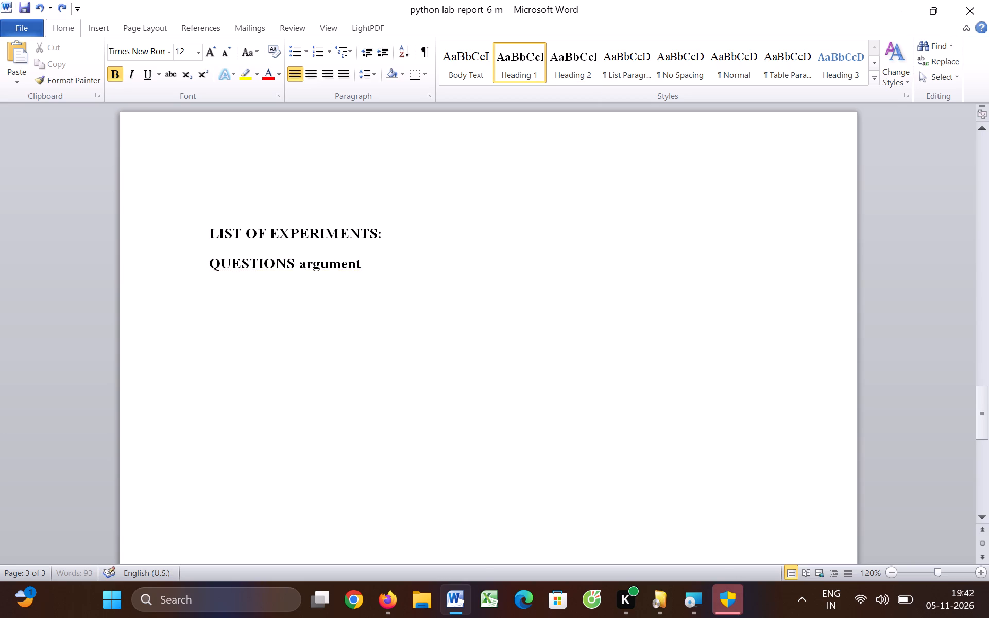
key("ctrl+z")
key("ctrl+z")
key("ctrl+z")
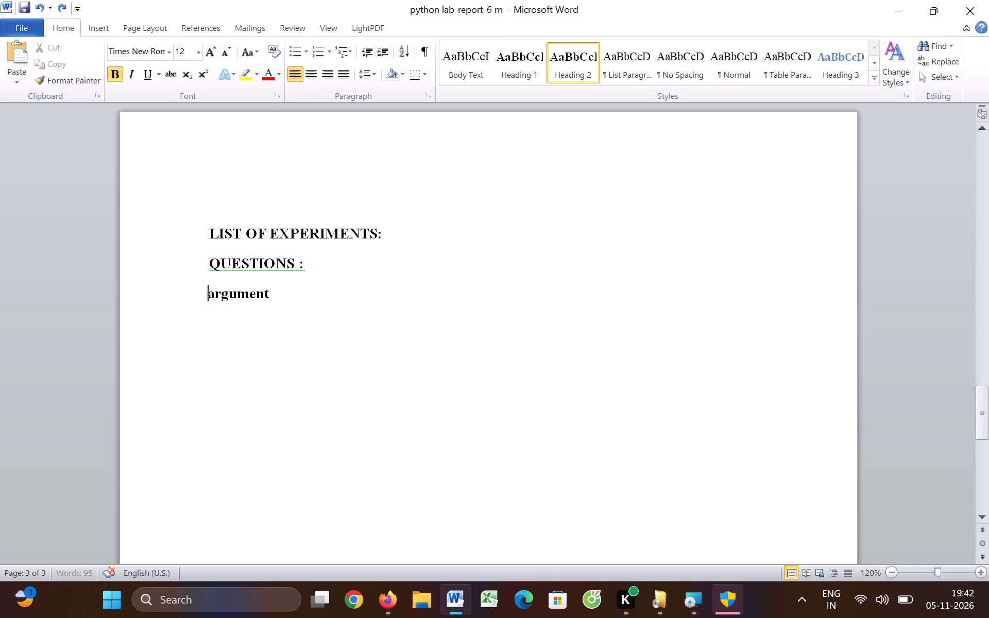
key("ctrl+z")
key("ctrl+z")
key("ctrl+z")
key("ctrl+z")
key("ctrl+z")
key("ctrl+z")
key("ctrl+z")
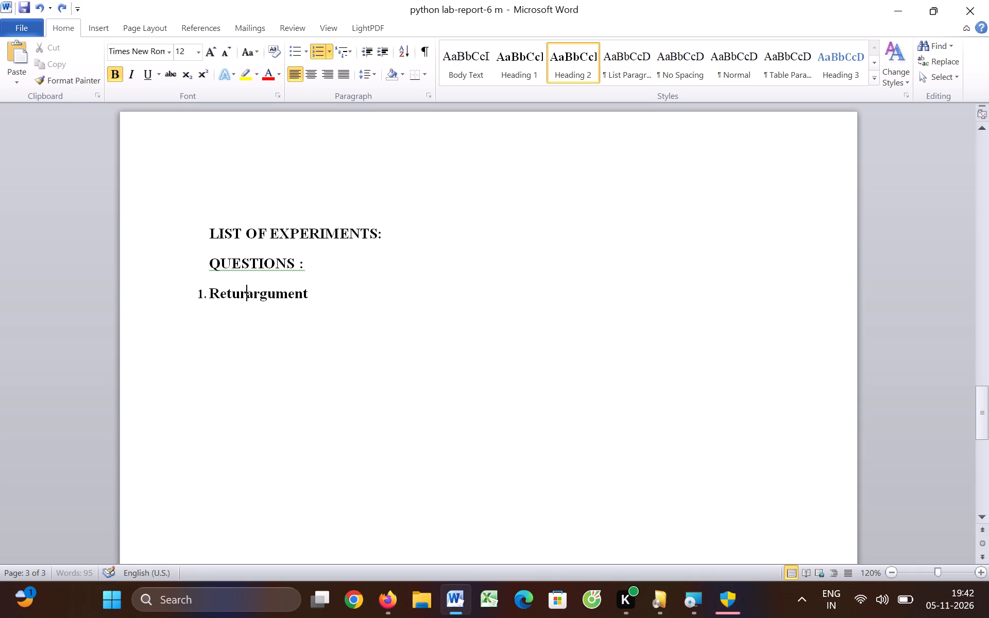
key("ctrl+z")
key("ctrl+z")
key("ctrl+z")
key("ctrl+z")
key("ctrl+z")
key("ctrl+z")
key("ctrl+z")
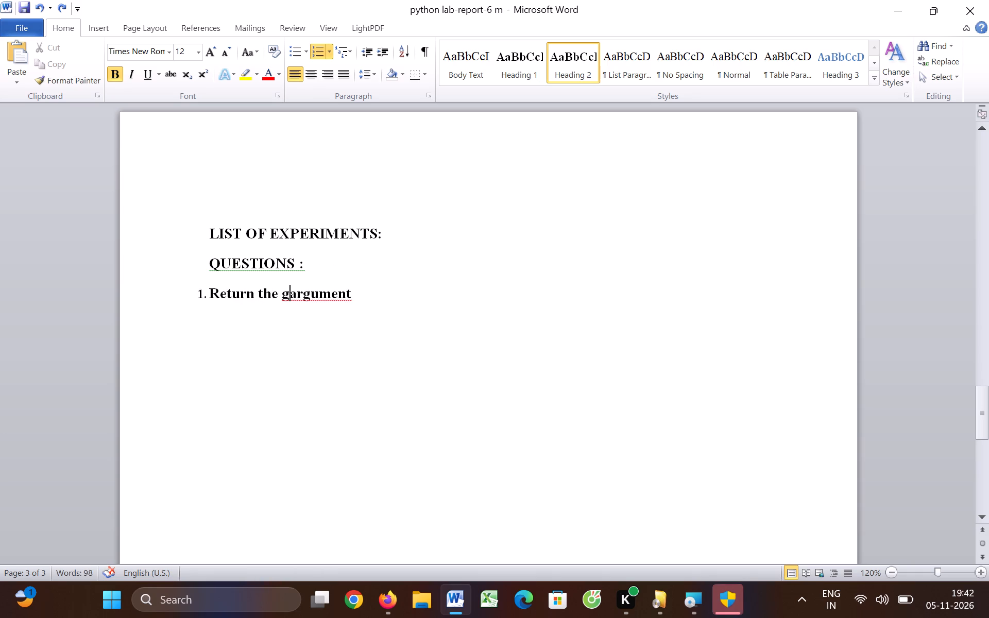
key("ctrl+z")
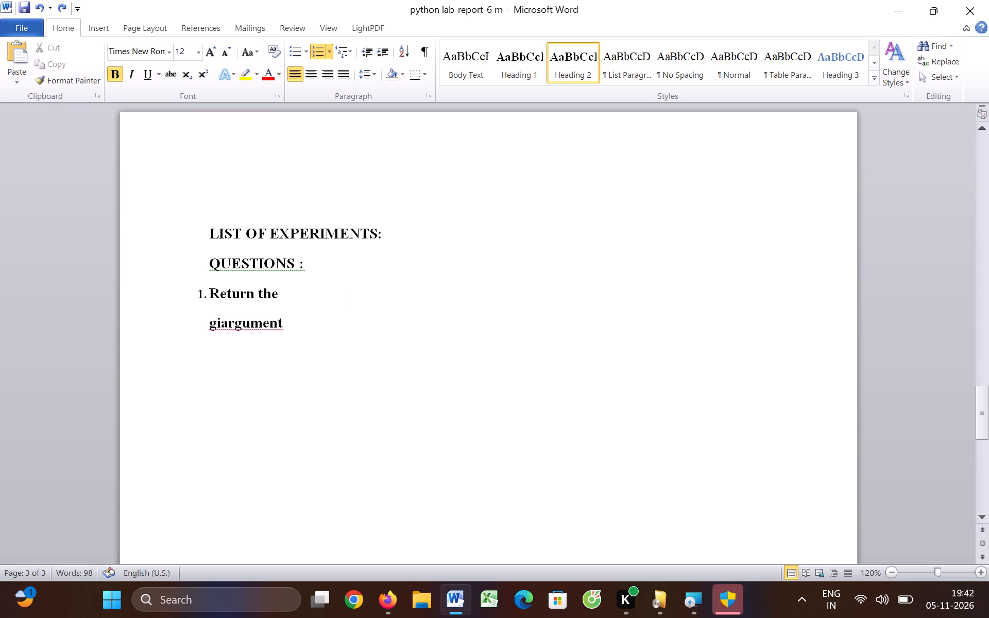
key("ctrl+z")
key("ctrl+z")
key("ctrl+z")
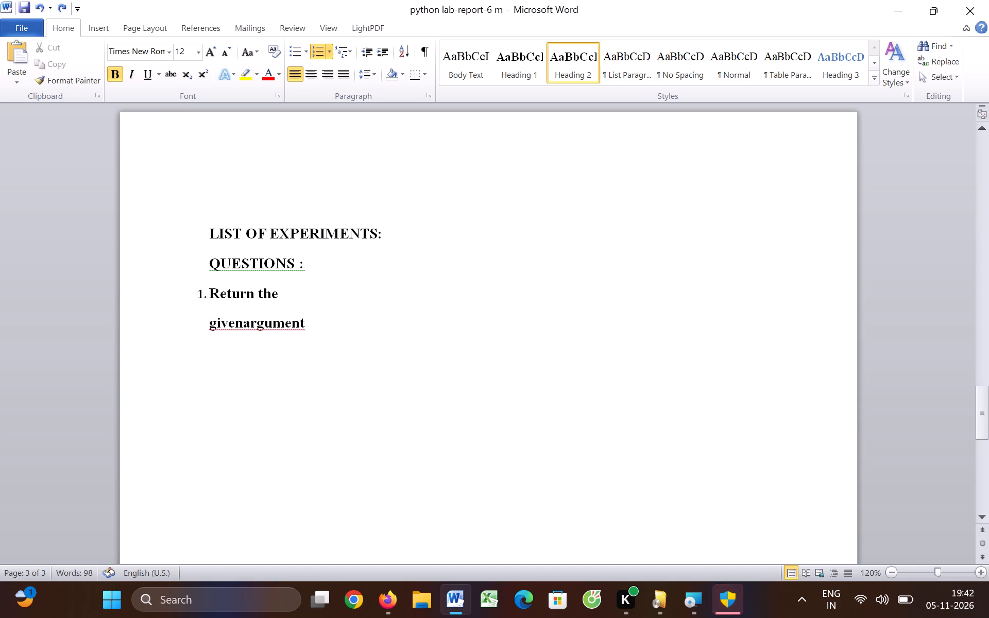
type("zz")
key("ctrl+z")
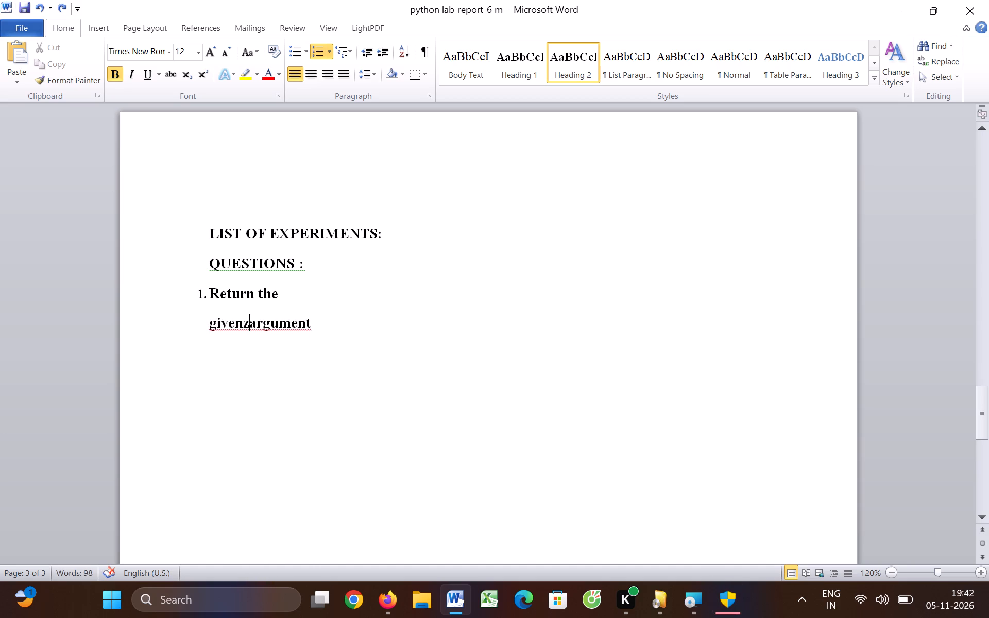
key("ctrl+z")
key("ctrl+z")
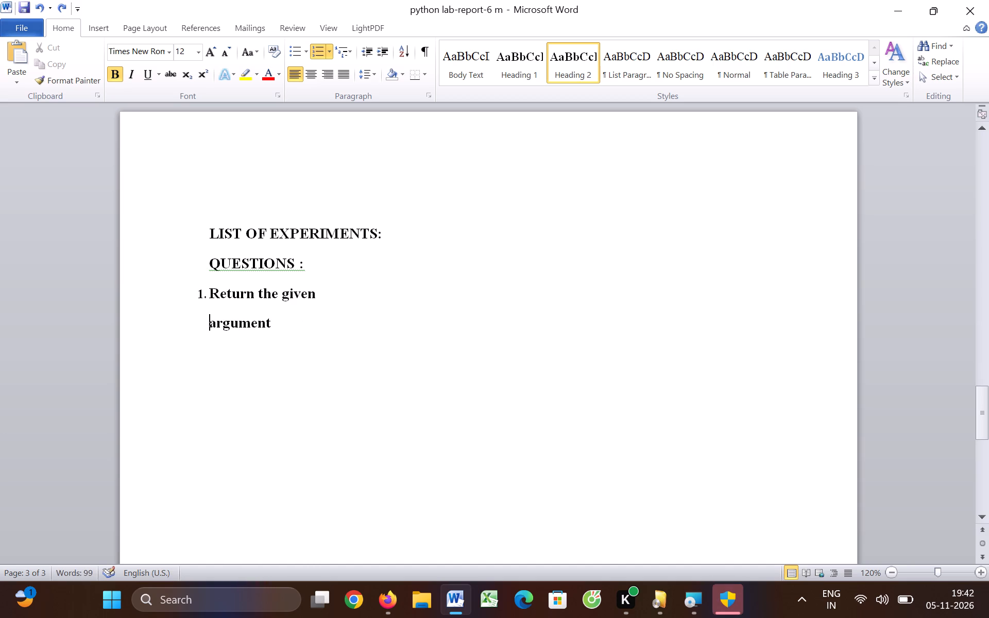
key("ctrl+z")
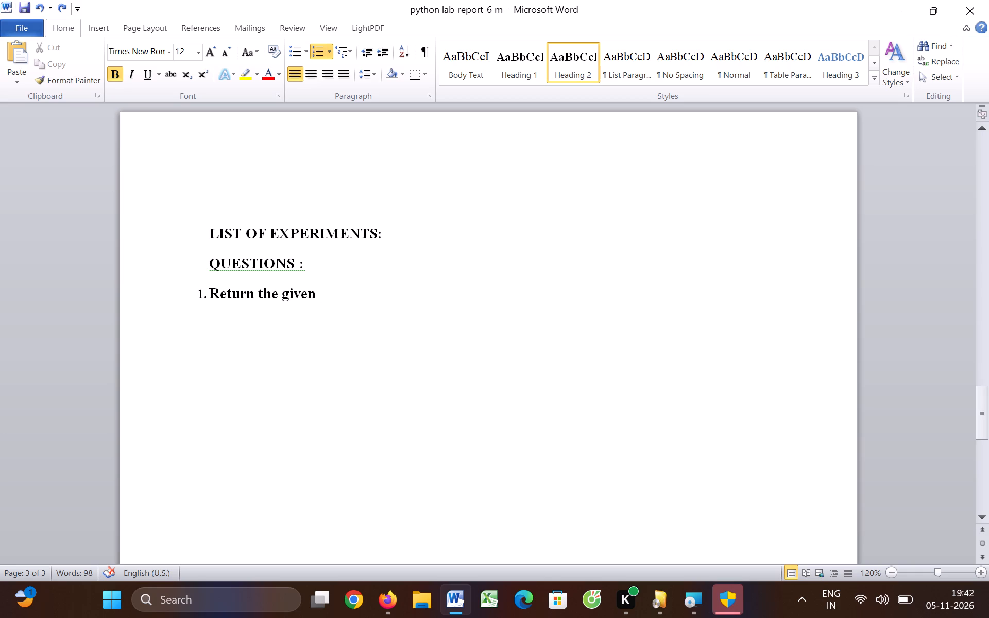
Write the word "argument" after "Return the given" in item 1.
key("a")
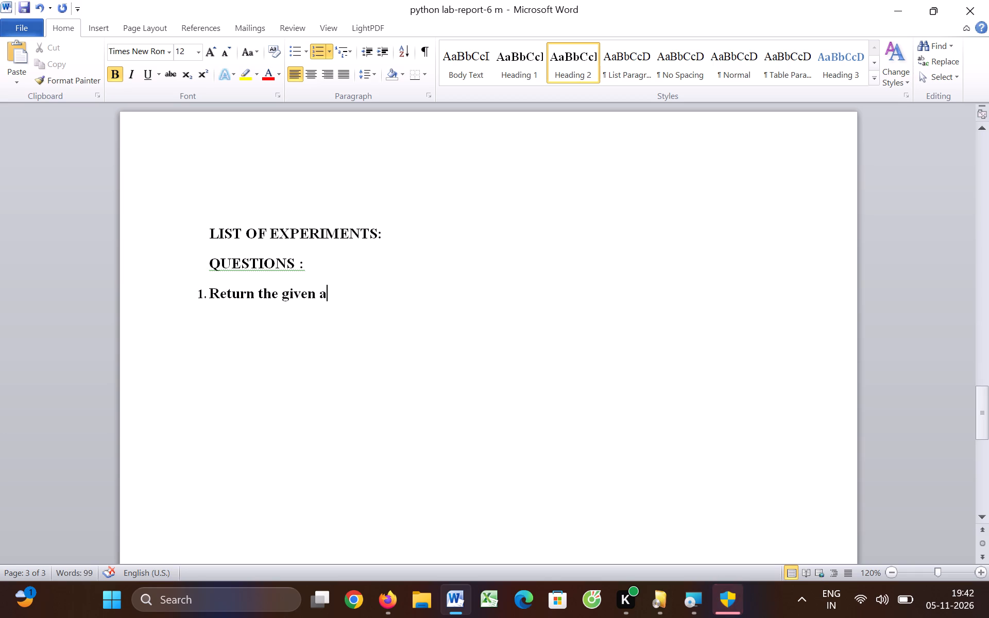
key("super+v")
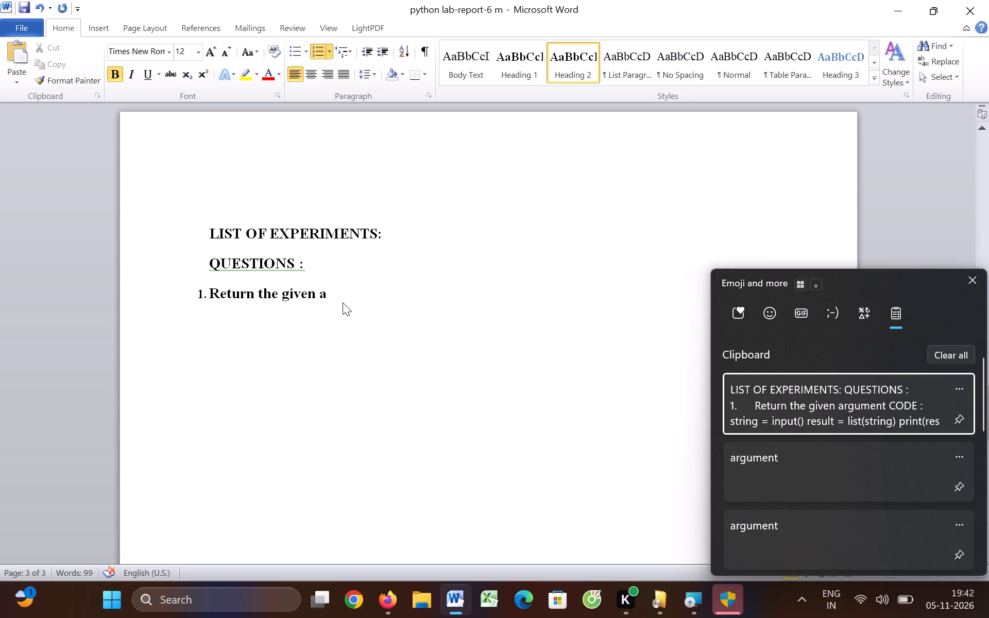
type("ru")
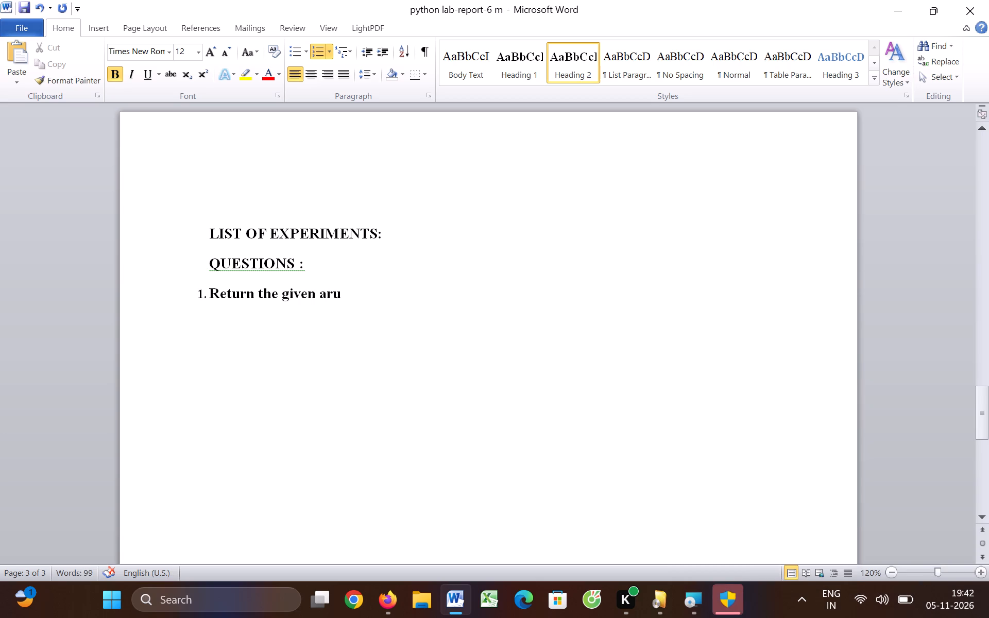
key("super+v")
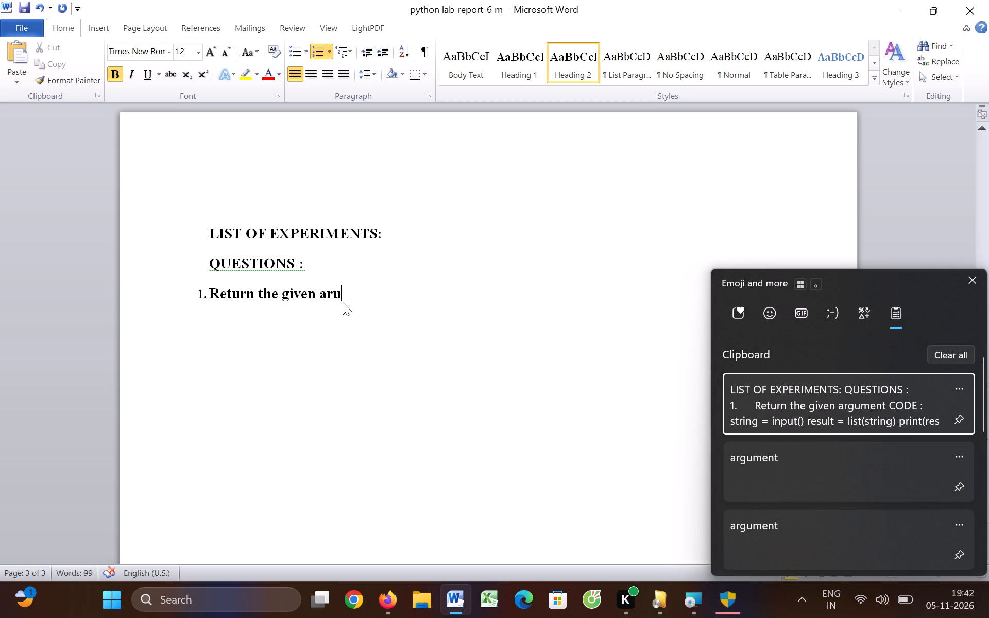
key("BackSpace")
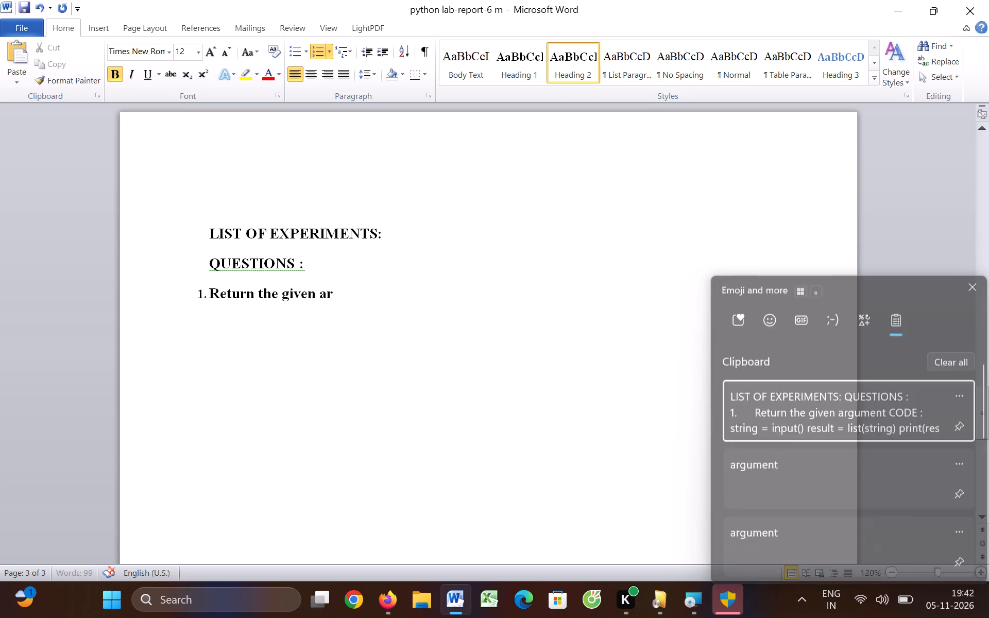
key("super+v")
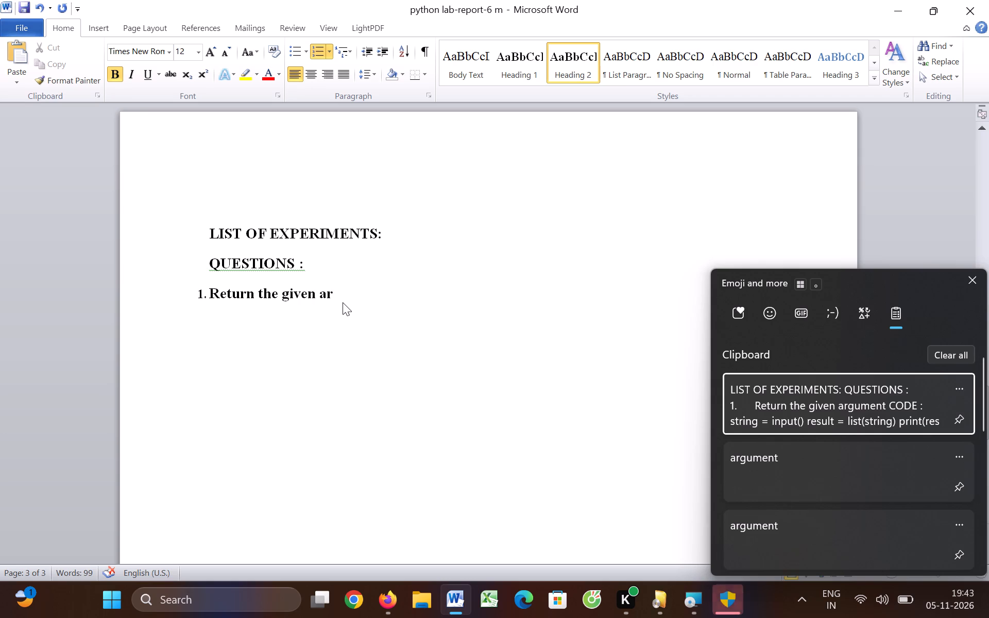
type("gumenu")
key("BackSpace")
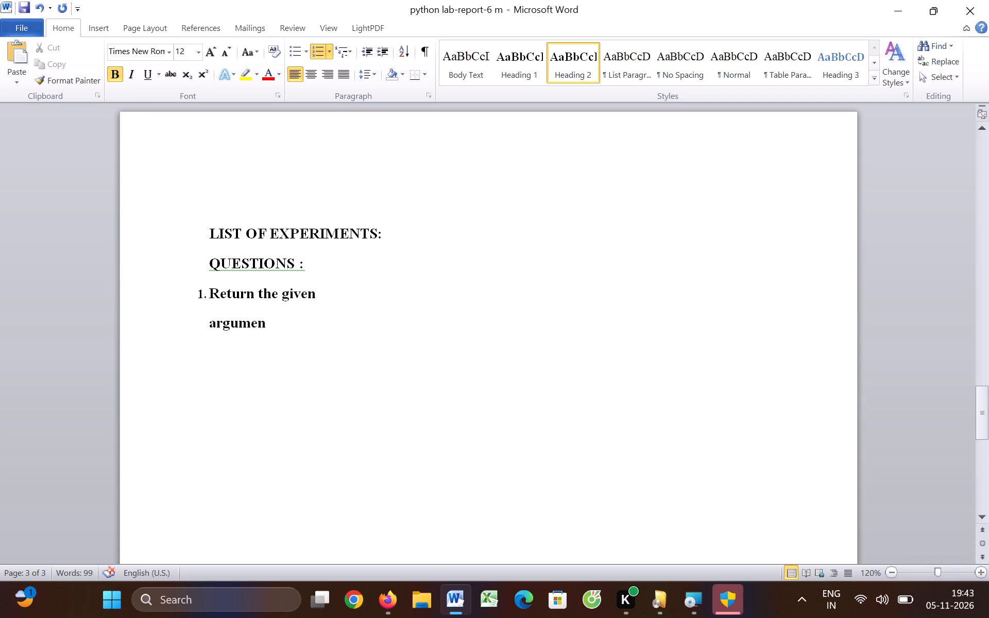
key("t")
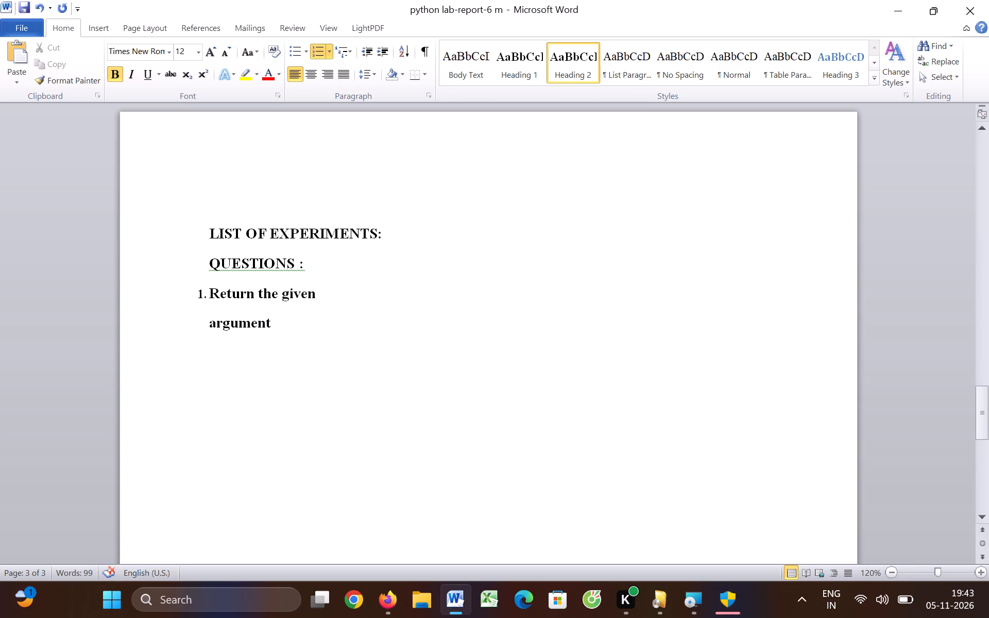
Delete the whole numbered item "Return the given argument" below the QUESTIONS heading.
left_click(206, 295)
left_click(284, 338)
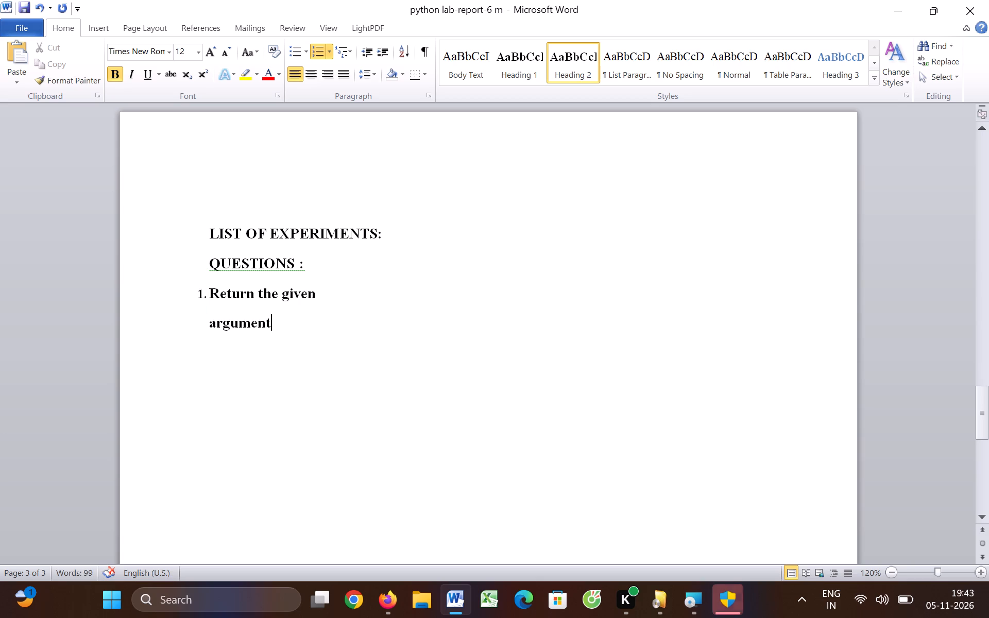
left_click_drag(284, 338, 173, 285)
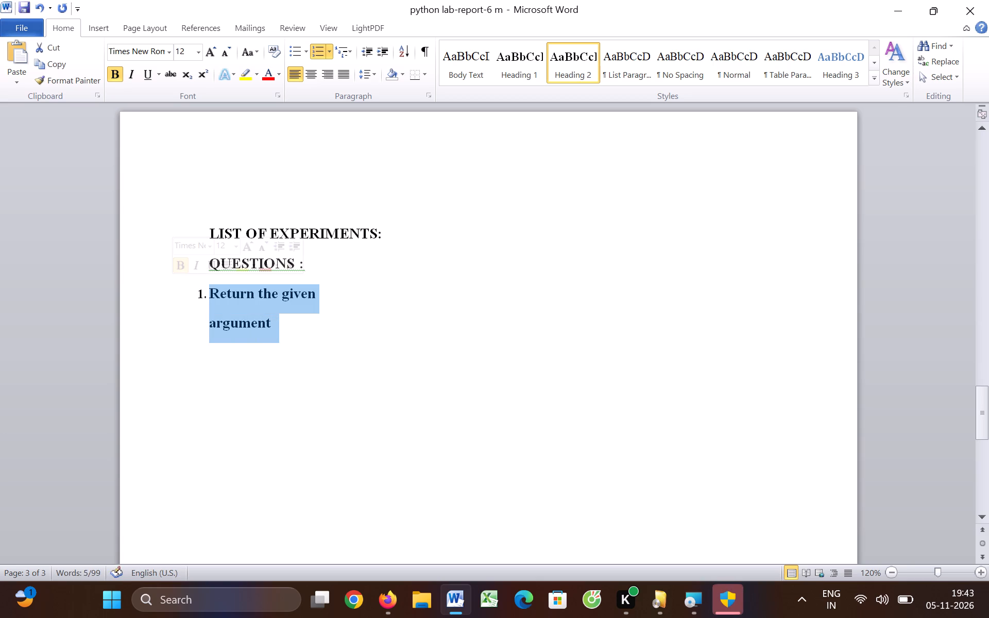
key("BackSpace")
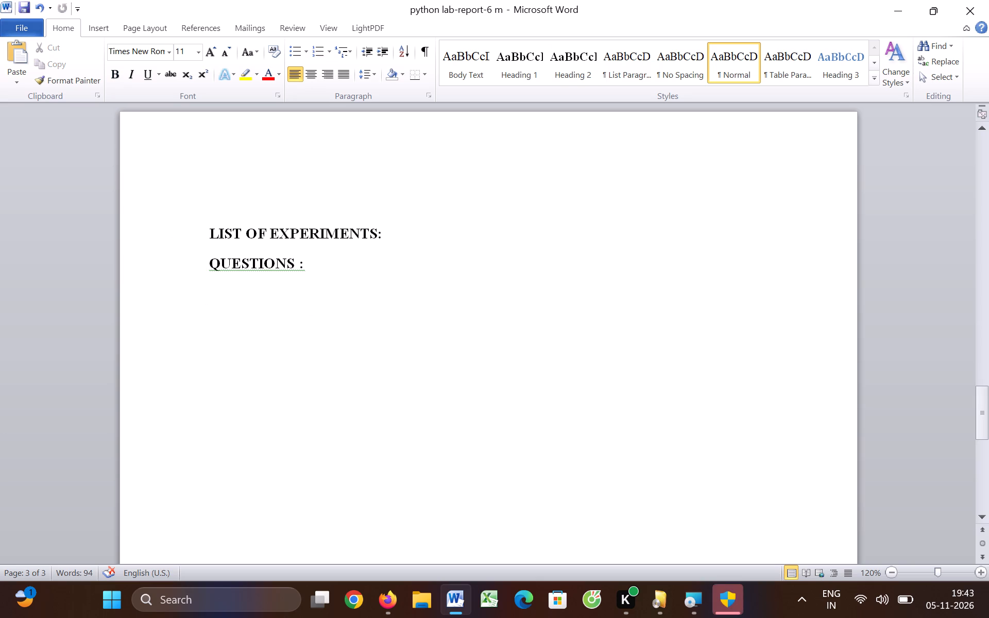
Enter a plain number 1 on the line below QUESTIONS and set its font size to 12.
key("1")
key("BackSpace")
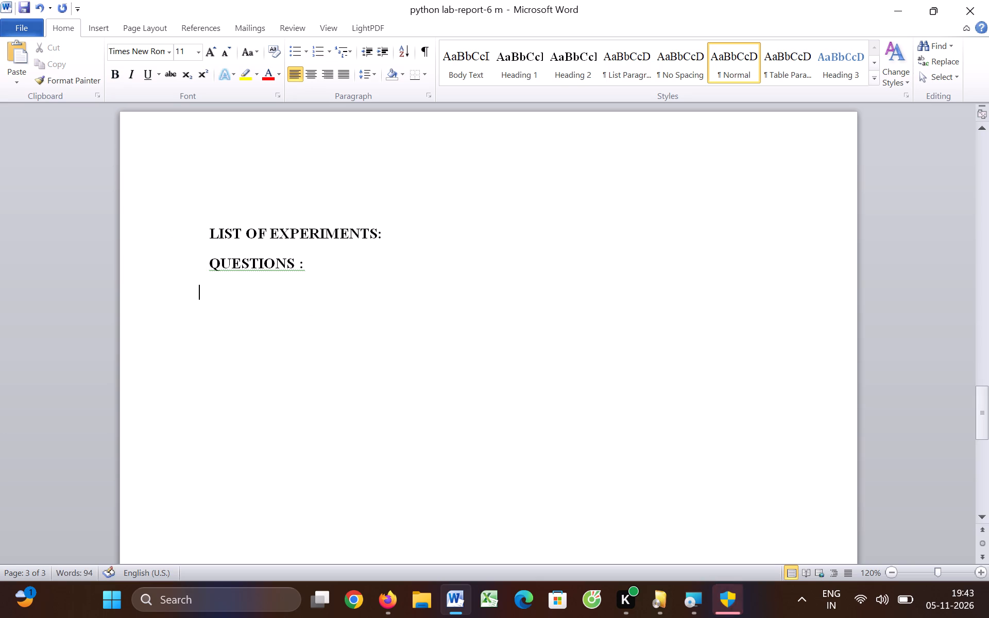
key("1")
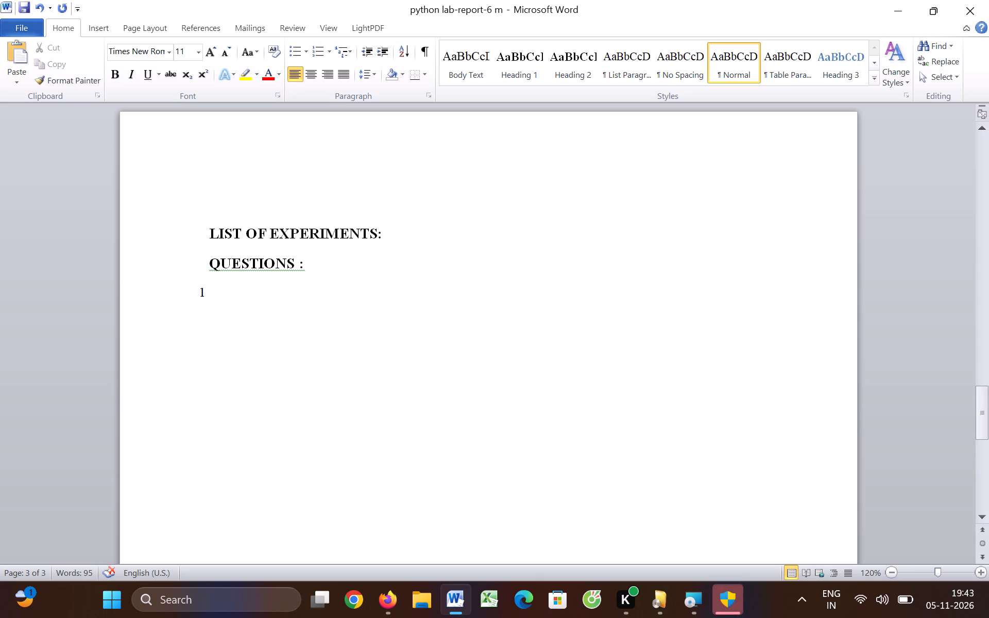
left_click_drag(215, 289, 191, 290)
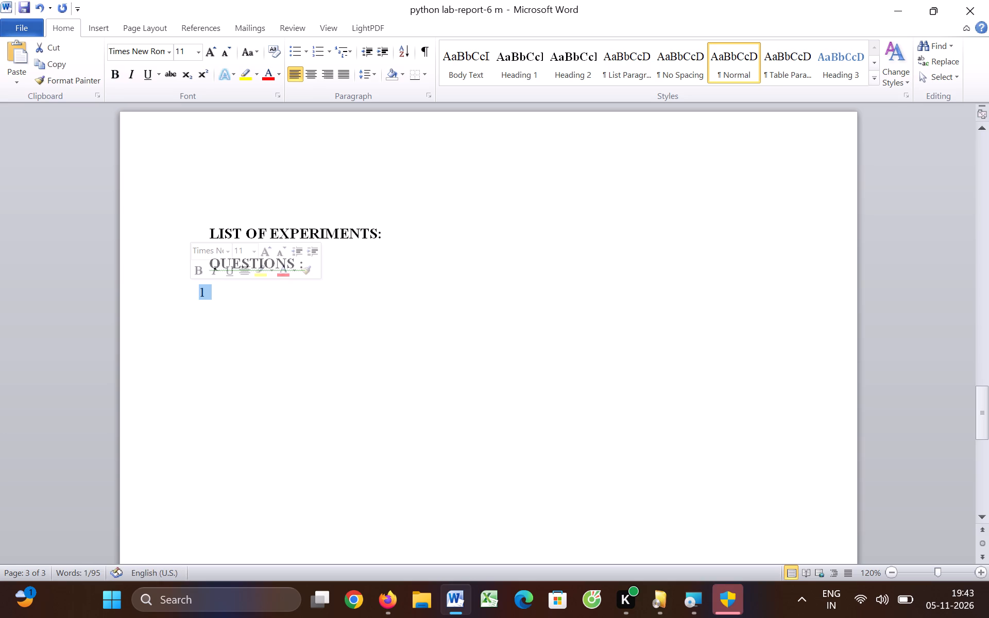
left_click(253, 257)
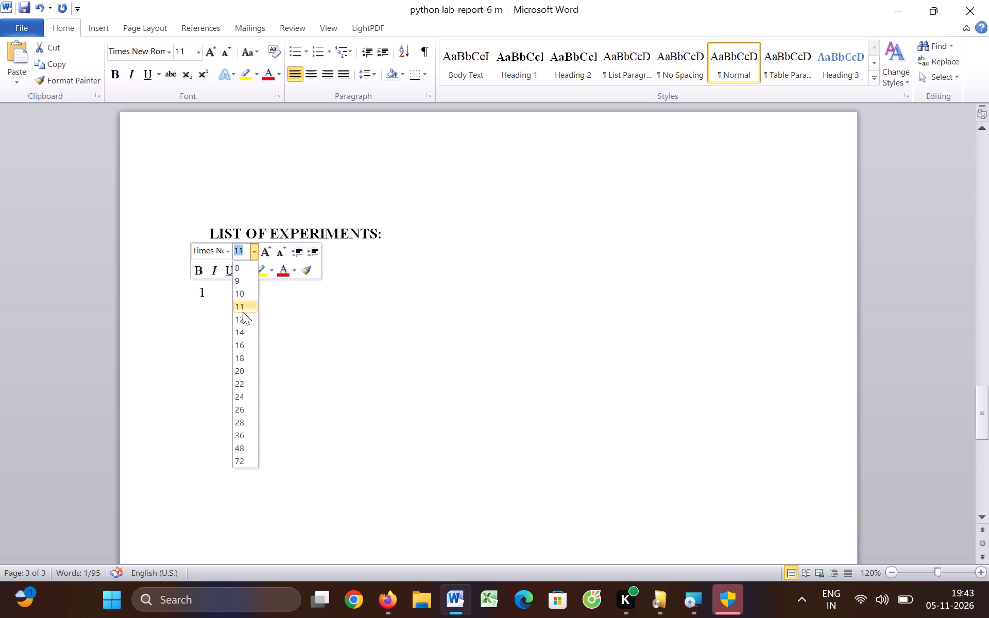
left_click(243, 315)
left_click(264, 313)
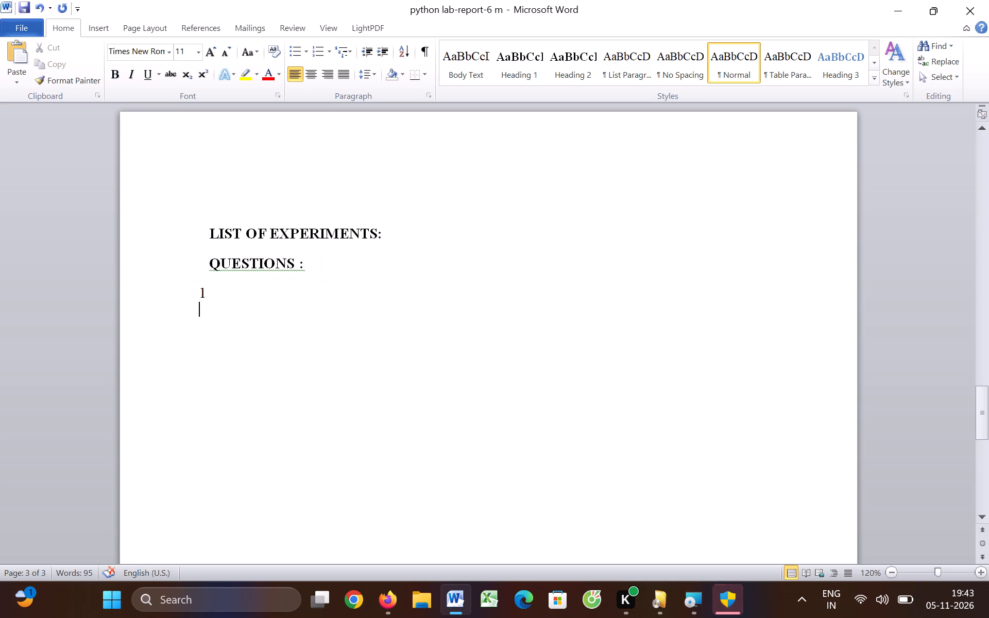
left_click(226, 294)
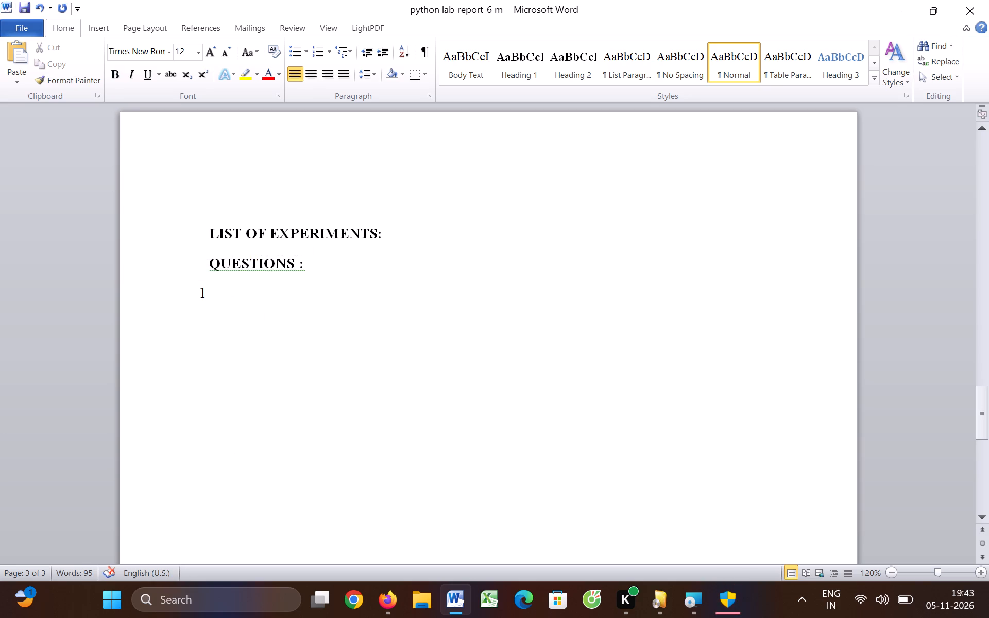
Add a colon after the number 1 below QUESTIONS and paste the copied text "Return the given argument" after it.
key("shift+colon")
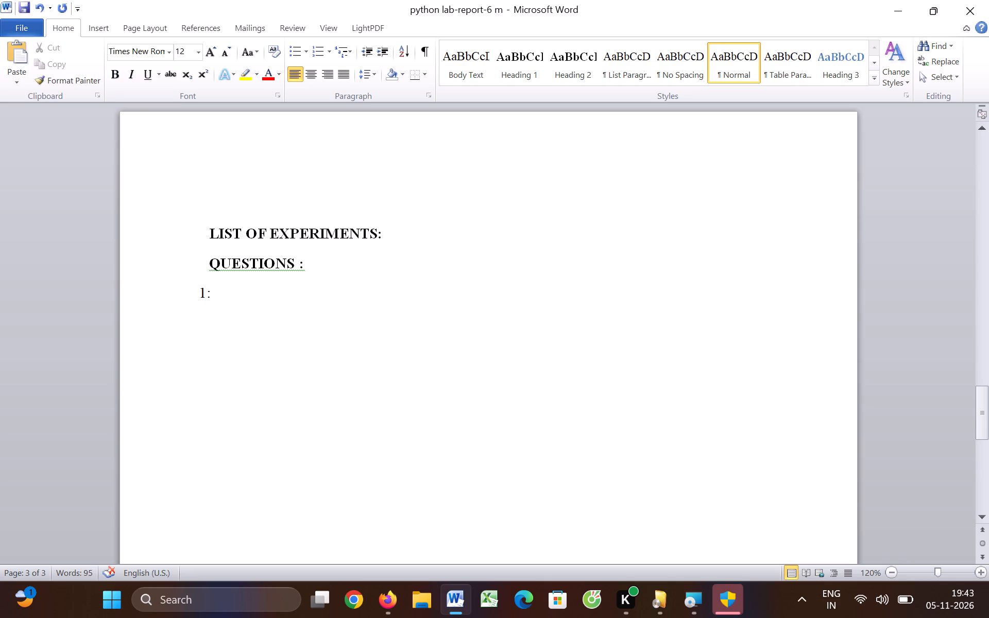
key("BackSpace")
key("shift+colon")
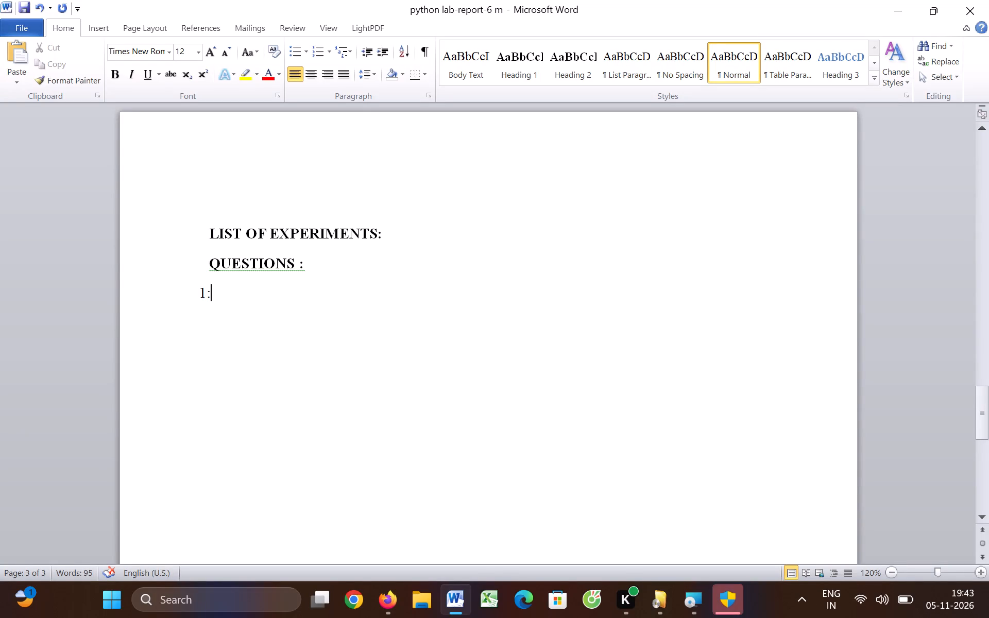
key("space")
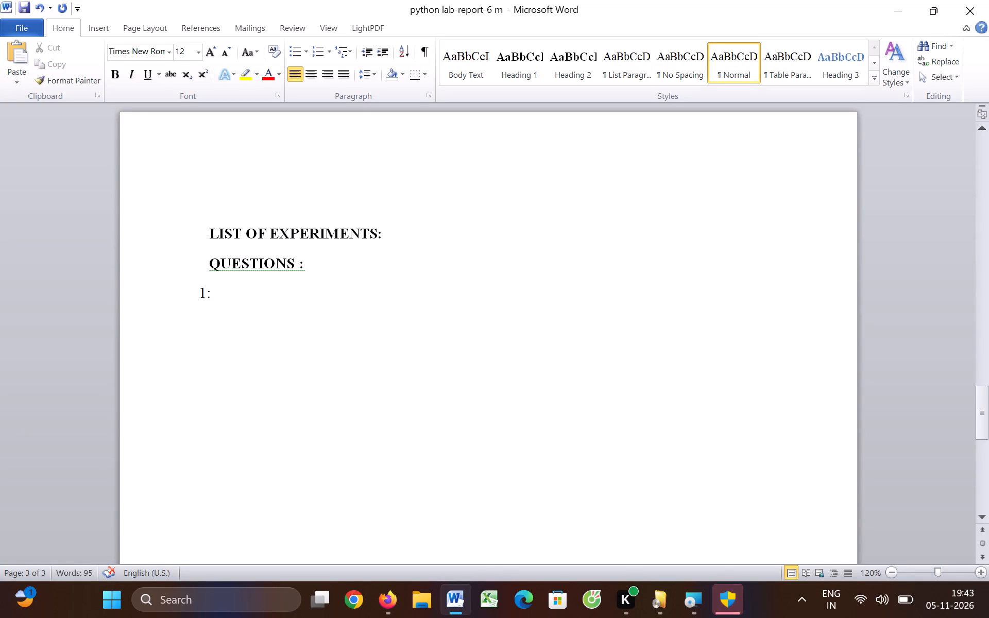
key("super+v")
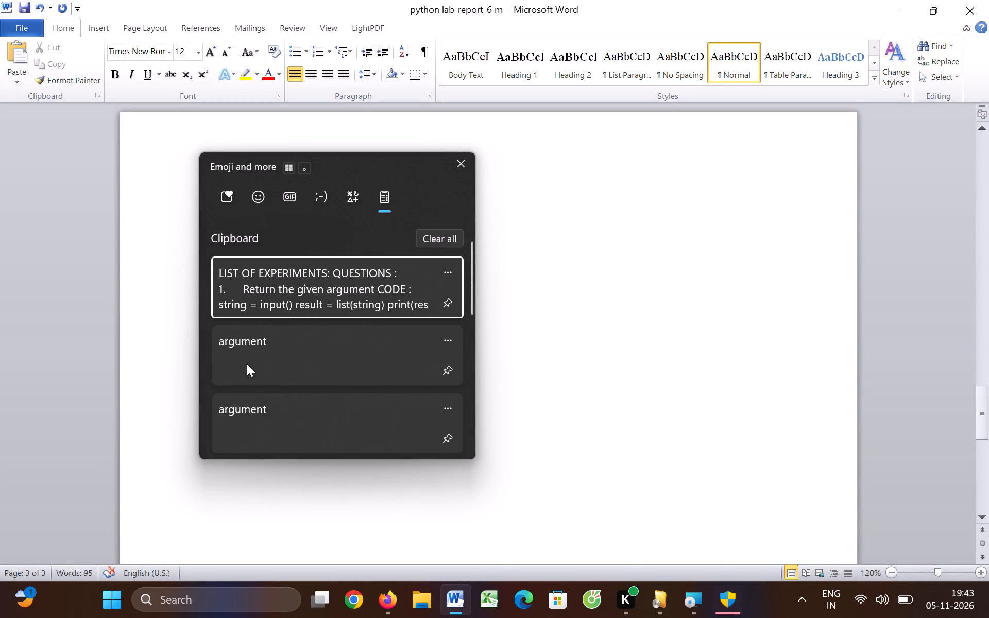
scroll(247, 364, "down", 2)
left_click(247, 364)
key("ctrl+v")
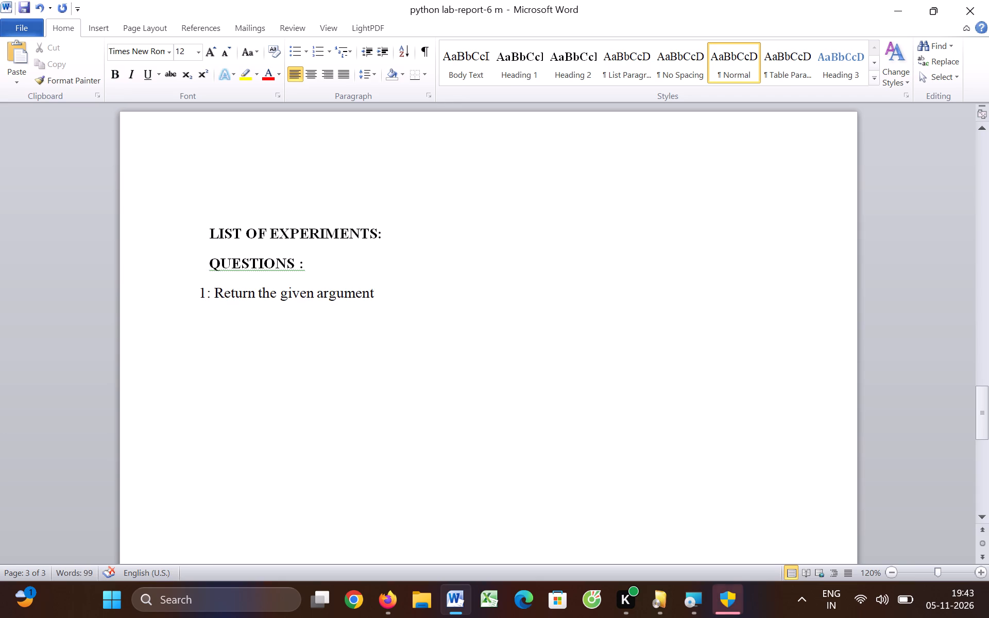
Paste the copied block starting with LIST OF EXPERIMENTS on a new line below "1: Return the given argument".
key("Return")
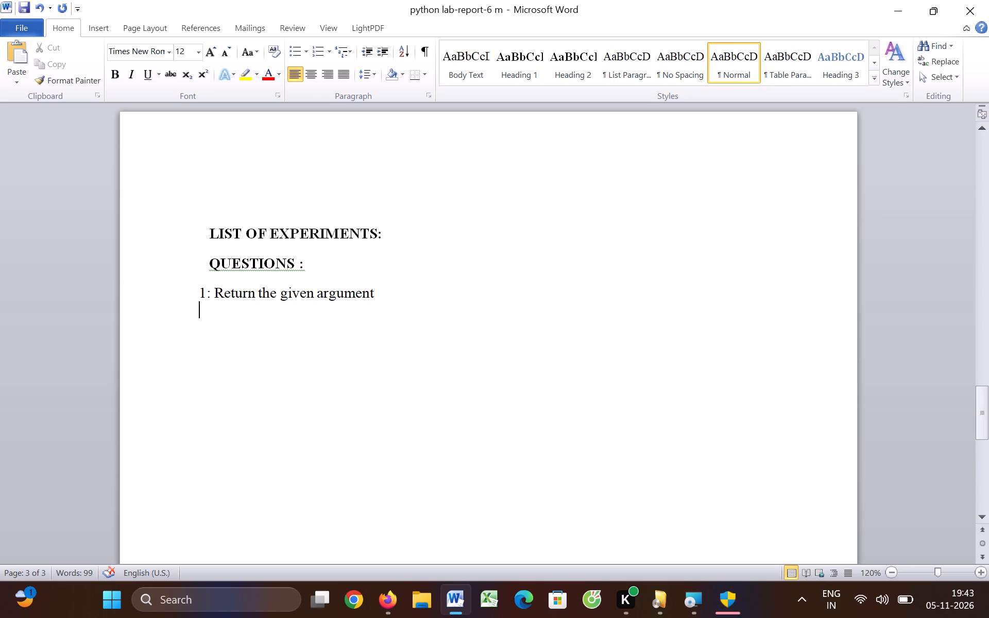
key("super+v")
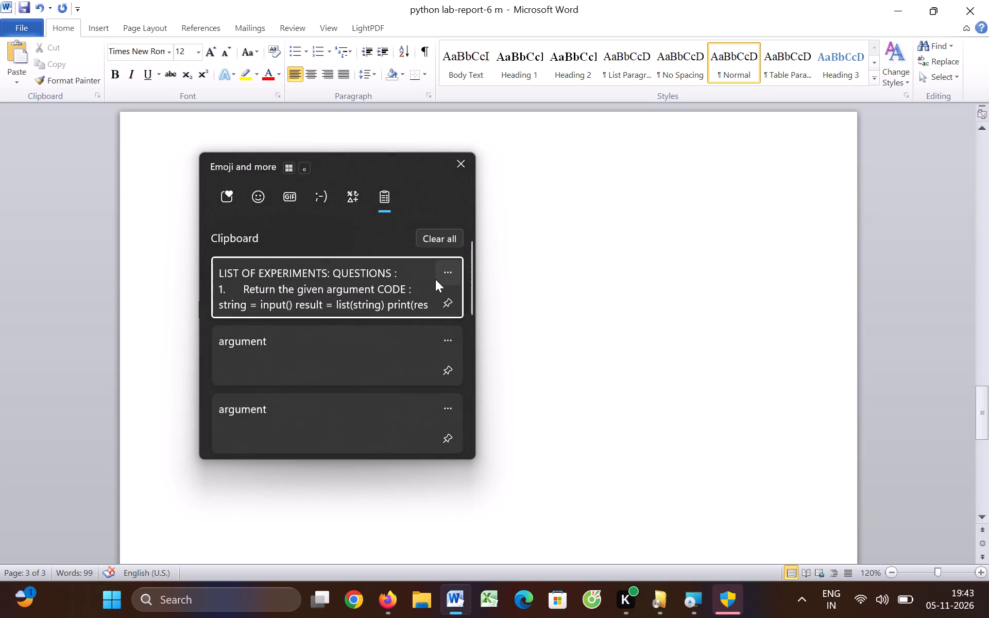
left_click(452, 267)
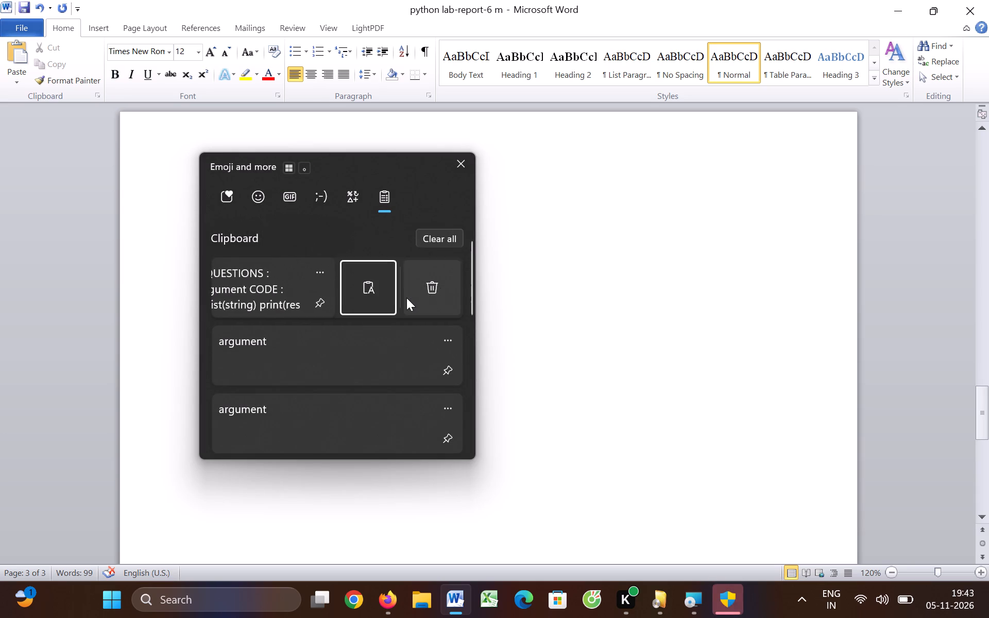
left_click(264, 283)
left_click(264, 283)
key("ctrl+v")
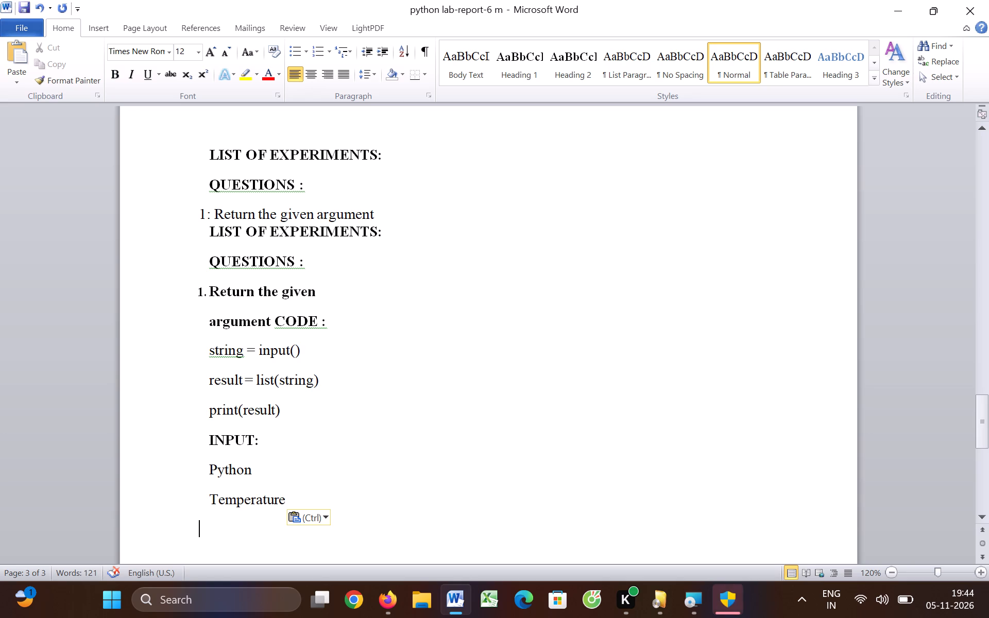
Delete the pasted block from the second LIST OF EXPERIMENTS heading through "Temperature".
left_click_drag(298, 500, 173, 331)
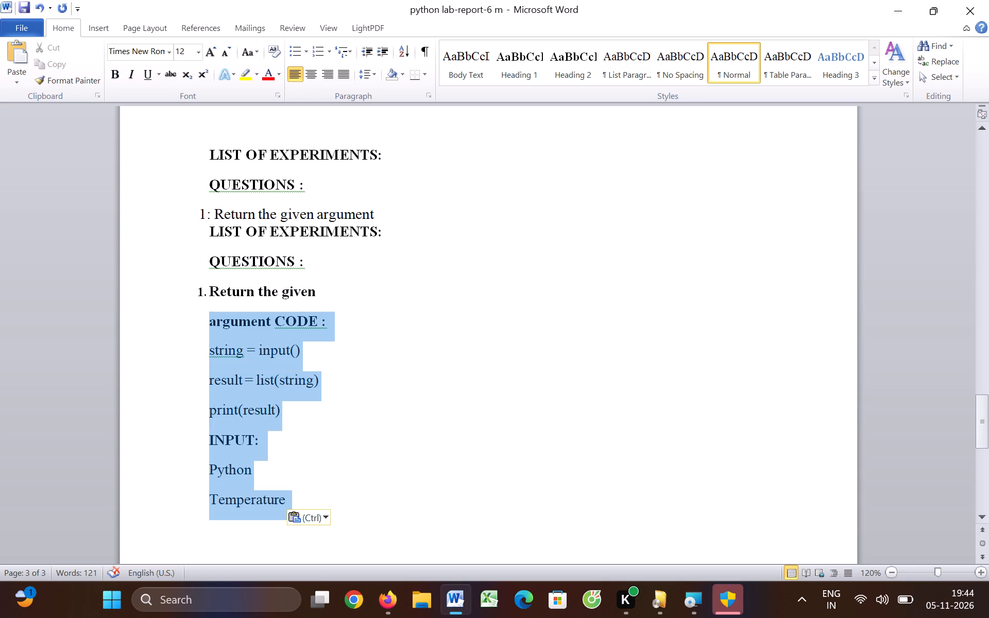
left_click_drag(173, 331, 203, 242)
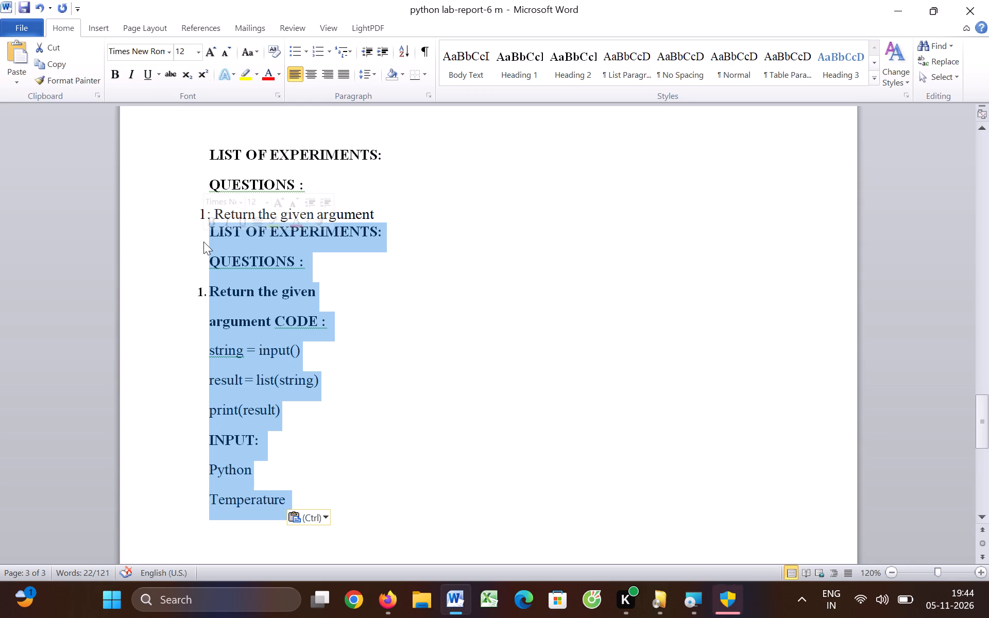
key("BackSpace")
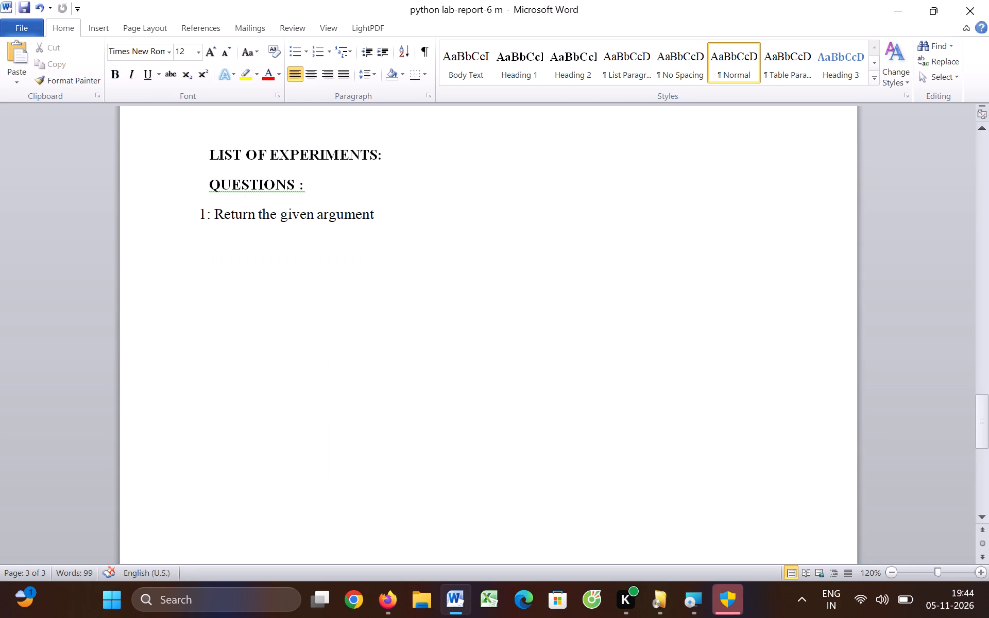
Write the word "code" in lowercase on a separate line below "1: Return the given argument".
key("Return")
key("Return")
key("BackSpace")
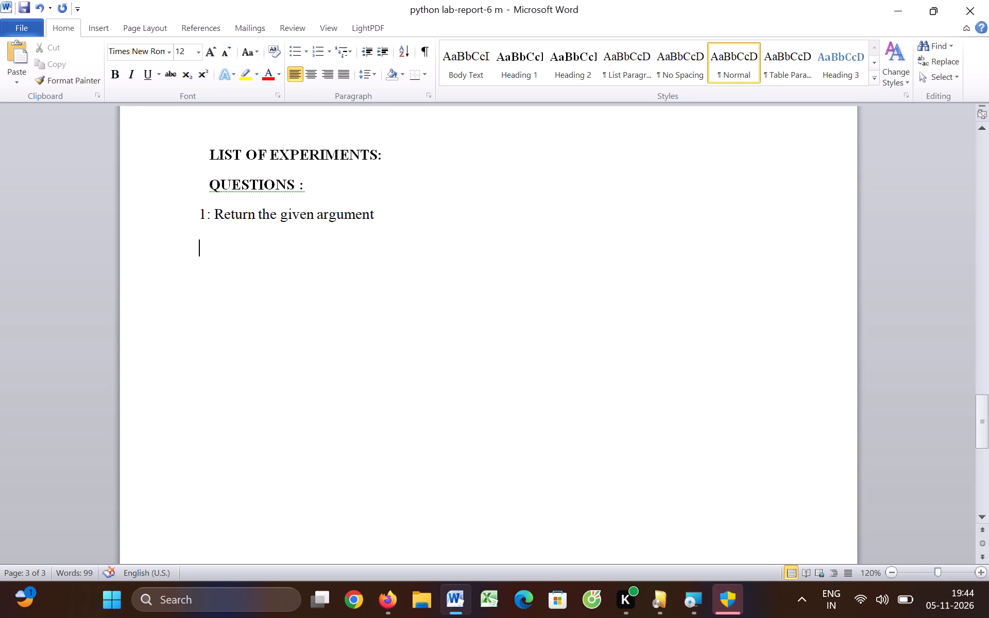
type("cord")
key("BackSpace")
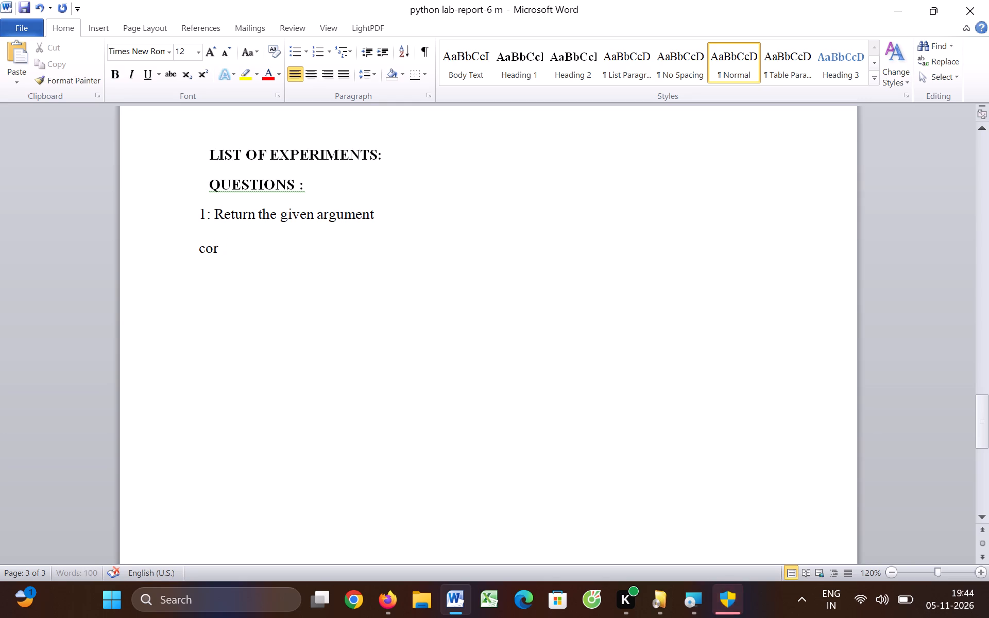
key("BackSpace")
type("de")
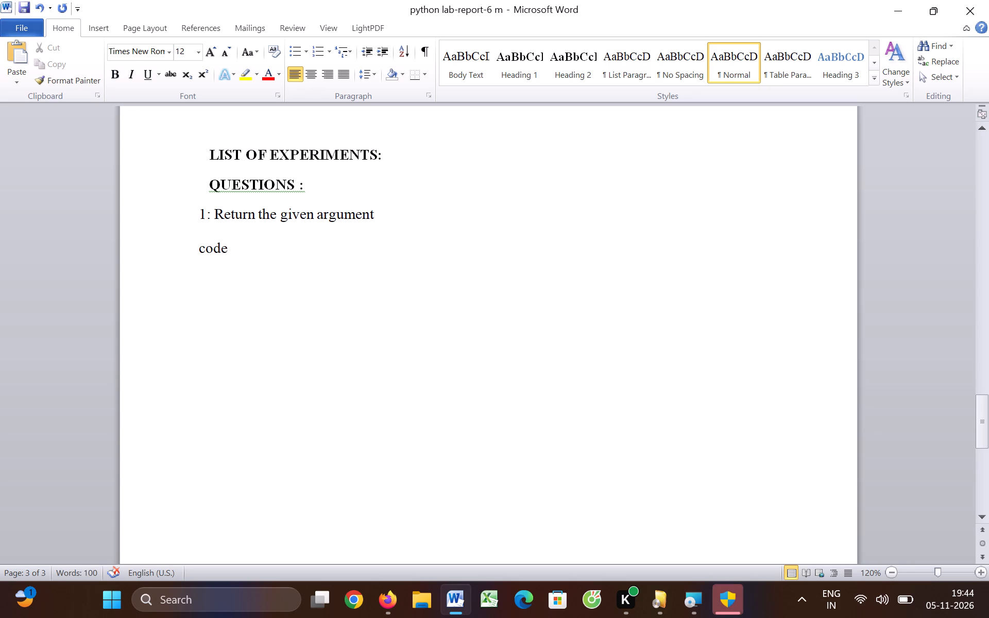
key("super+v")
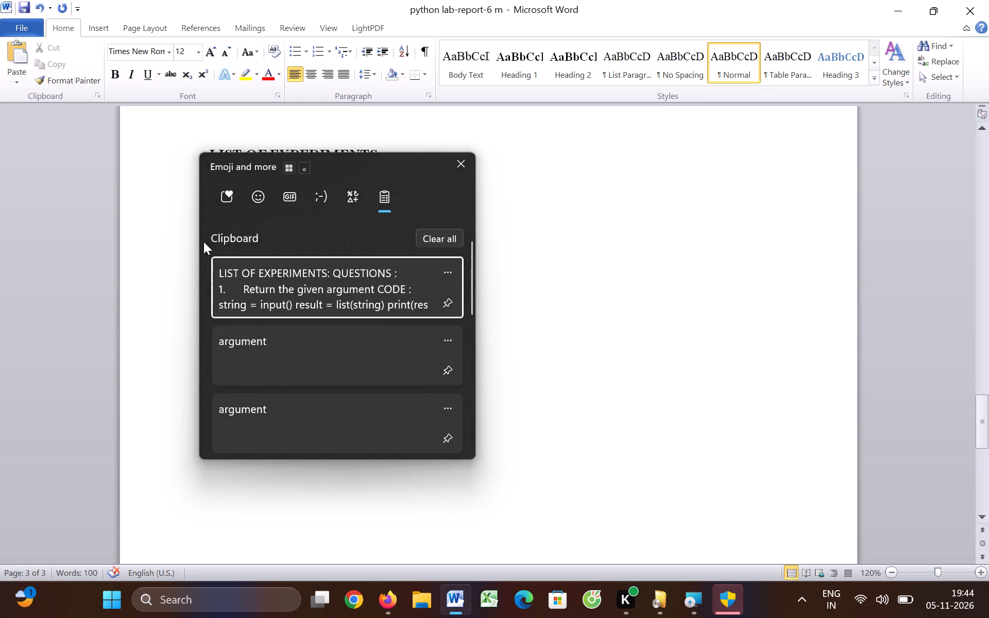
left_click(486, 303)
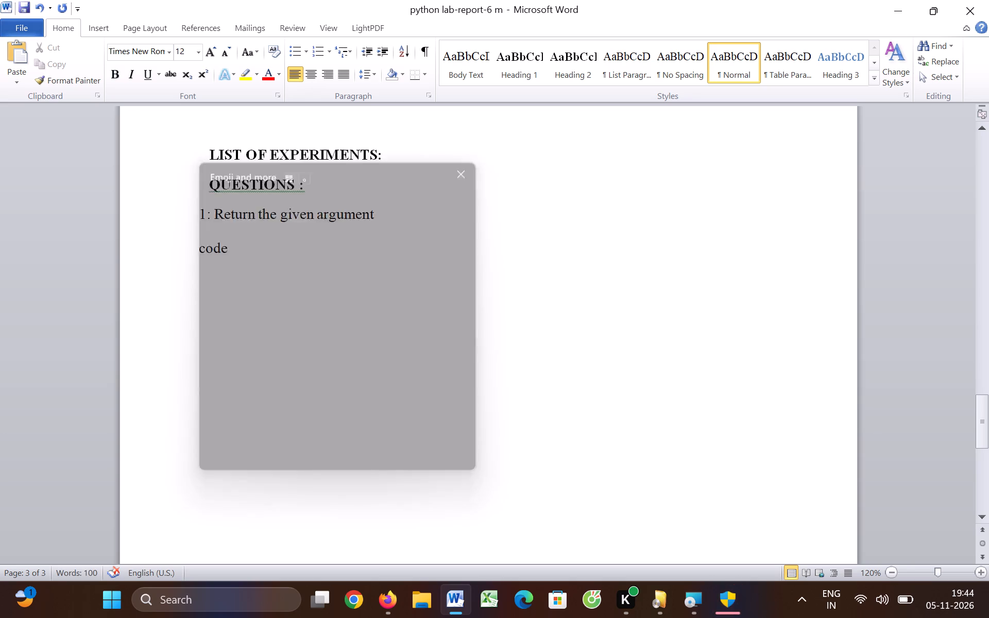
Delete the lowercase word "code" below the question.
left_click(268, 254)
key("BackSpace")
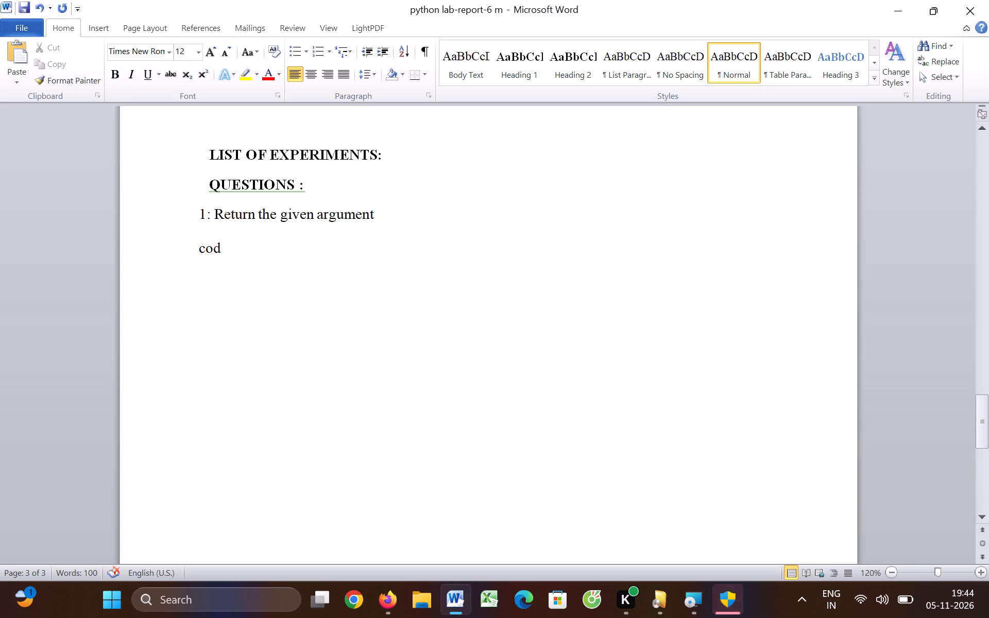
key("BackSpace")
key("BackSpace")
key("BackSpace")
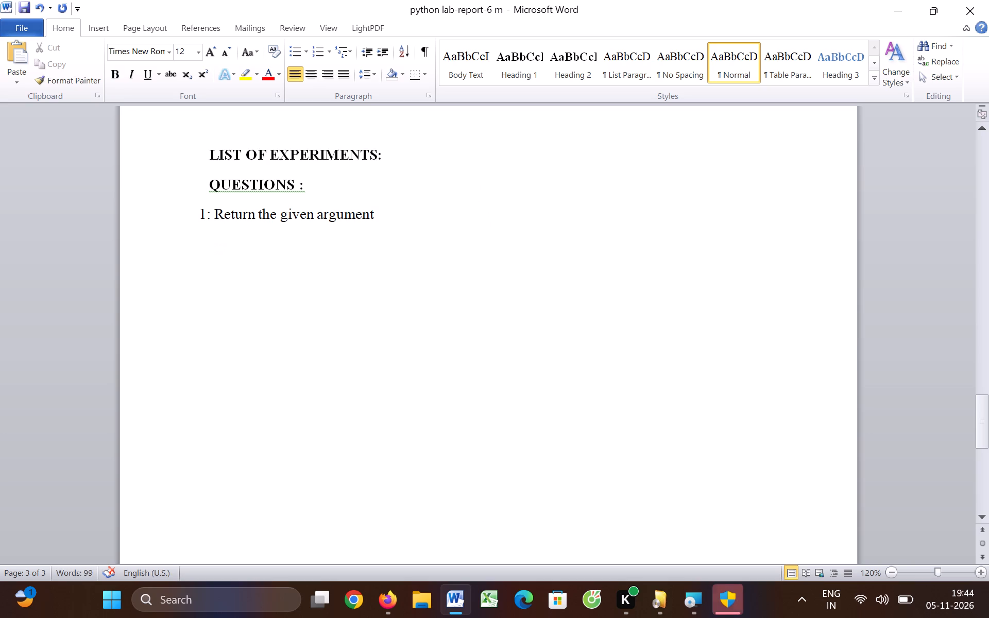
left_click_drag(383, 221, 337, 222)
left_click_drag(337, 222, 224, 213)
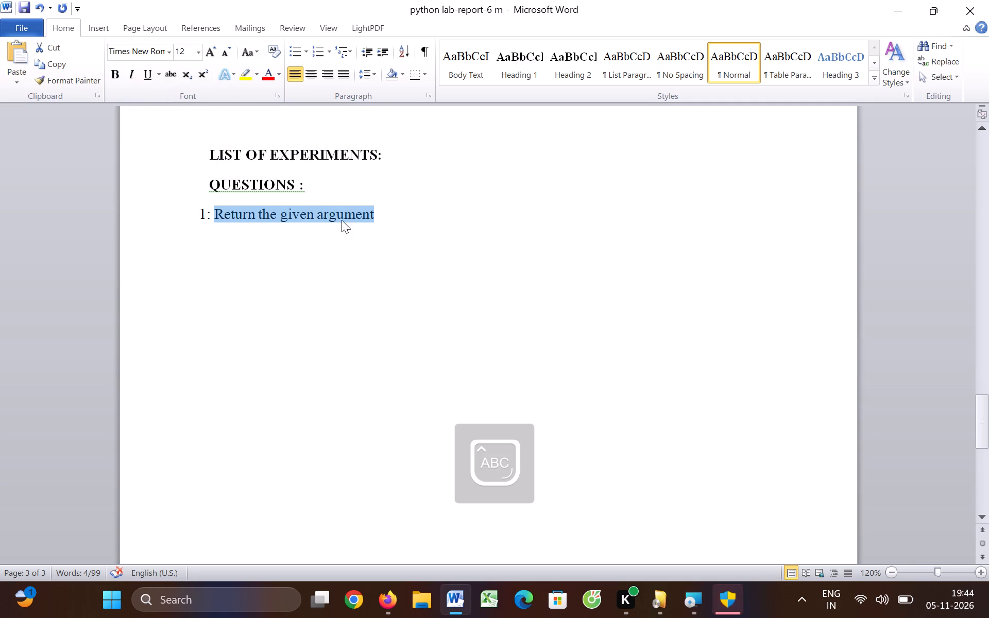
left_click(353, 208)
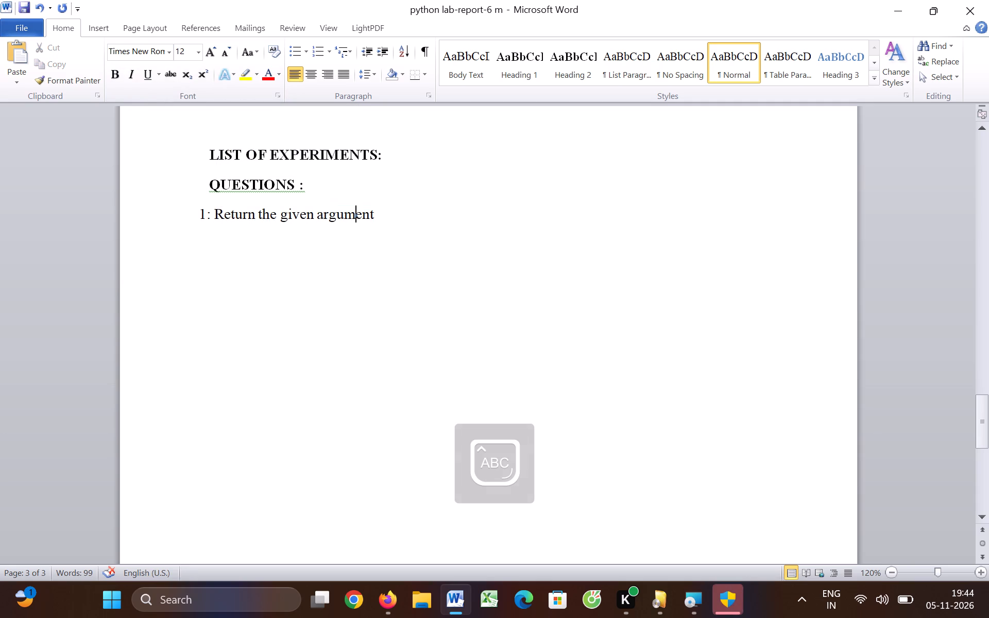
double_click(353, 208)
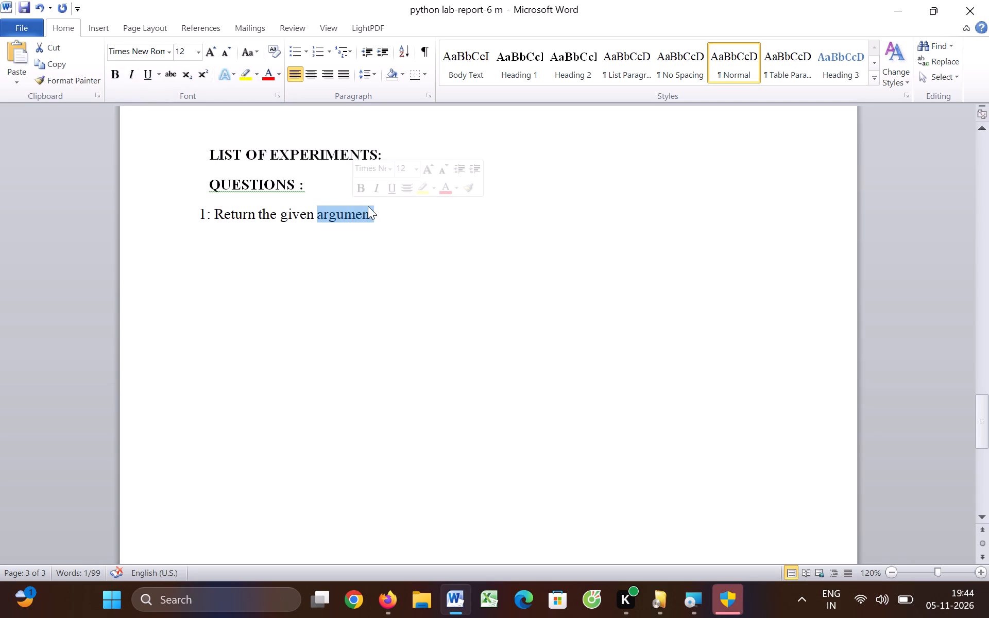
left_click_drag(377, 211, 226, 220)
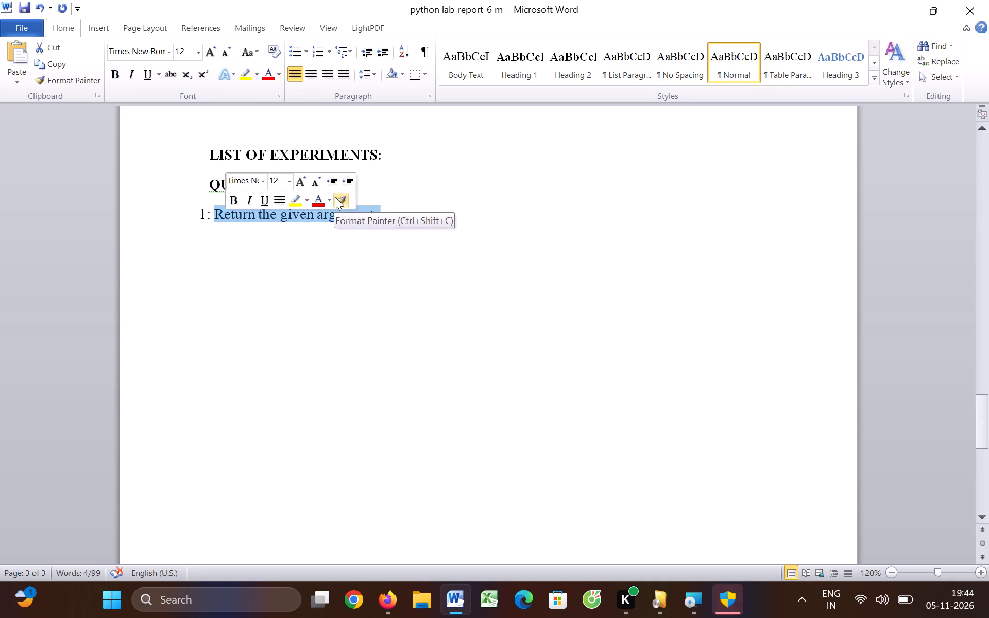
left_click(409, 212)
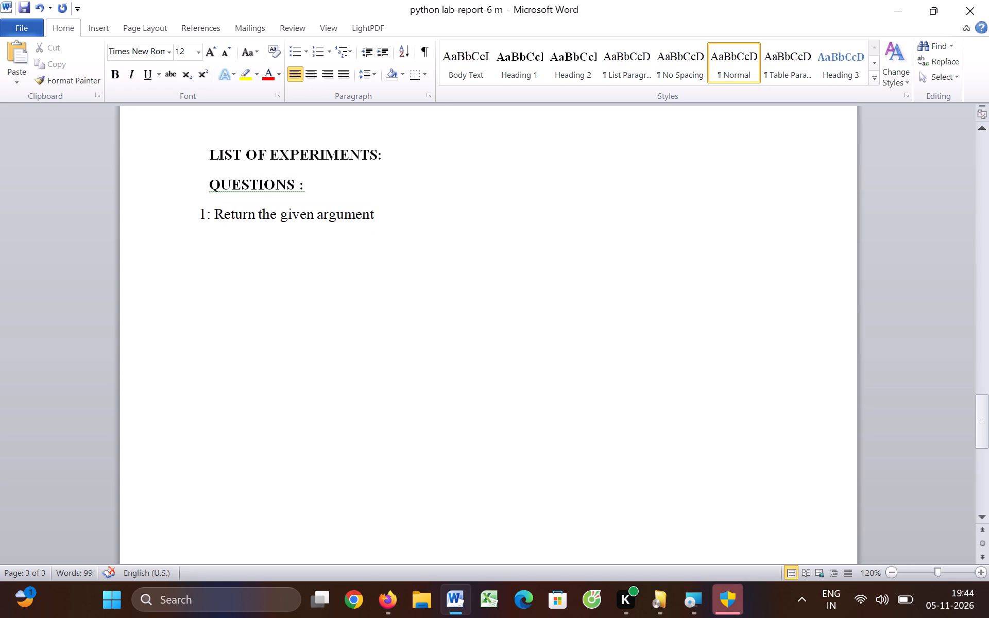
Write "CODE" in capitals below "1: Return the given argument", leaving blank space between them, and start a new line after it.
key("Return")
key("Return")
key("Return")
type("CO")
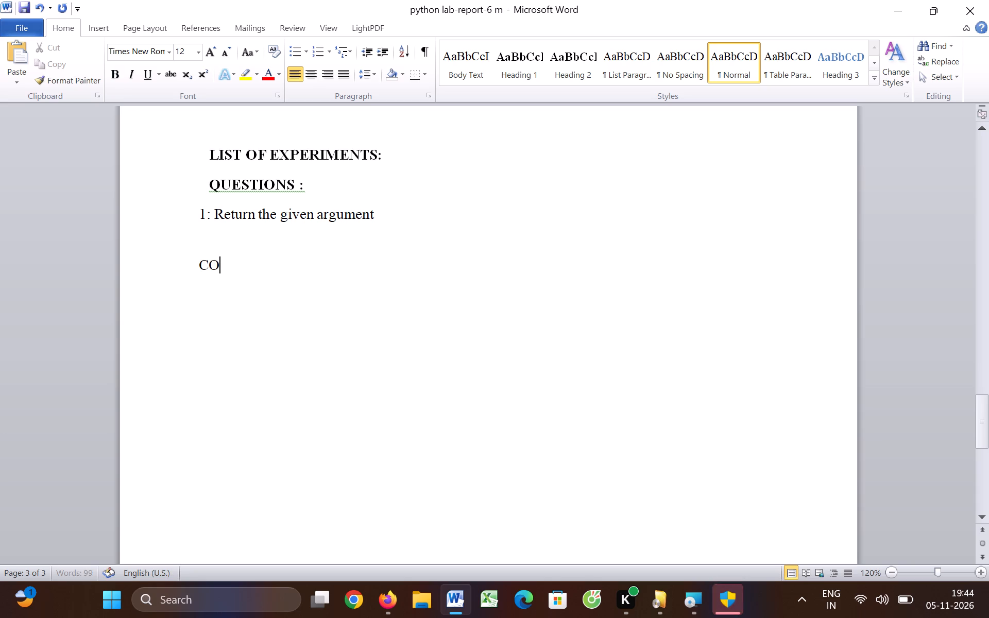
type("RD")
key("BackSpace")
key("BackSpace")
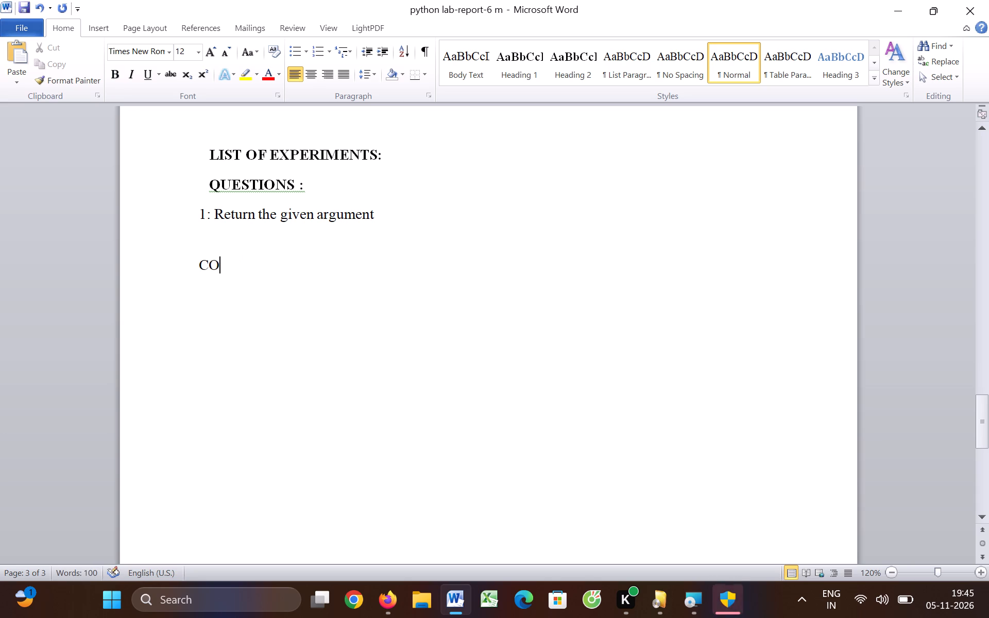
key("super+v")
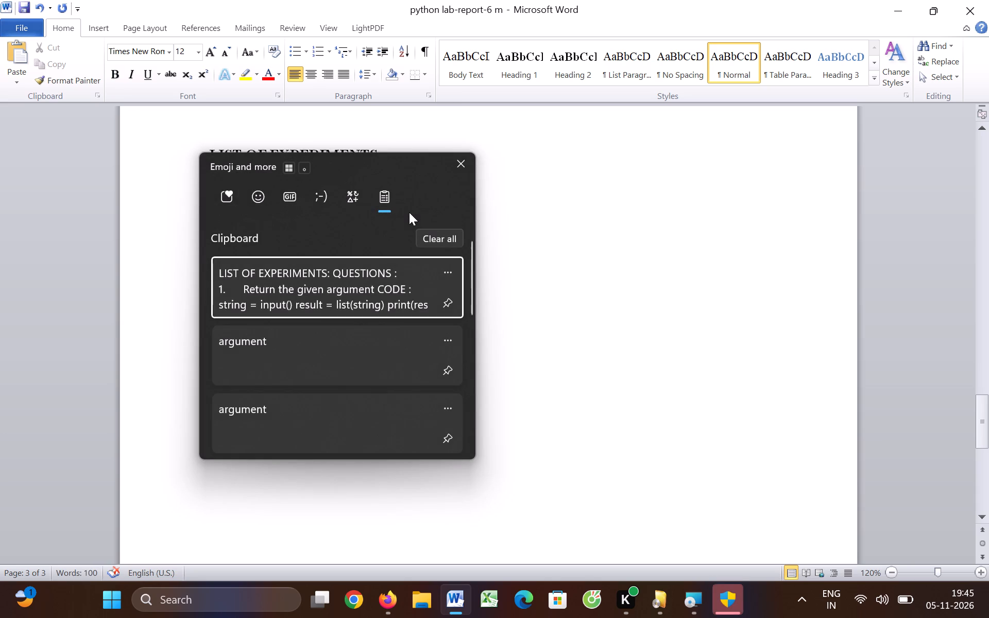
key("BackSpace")
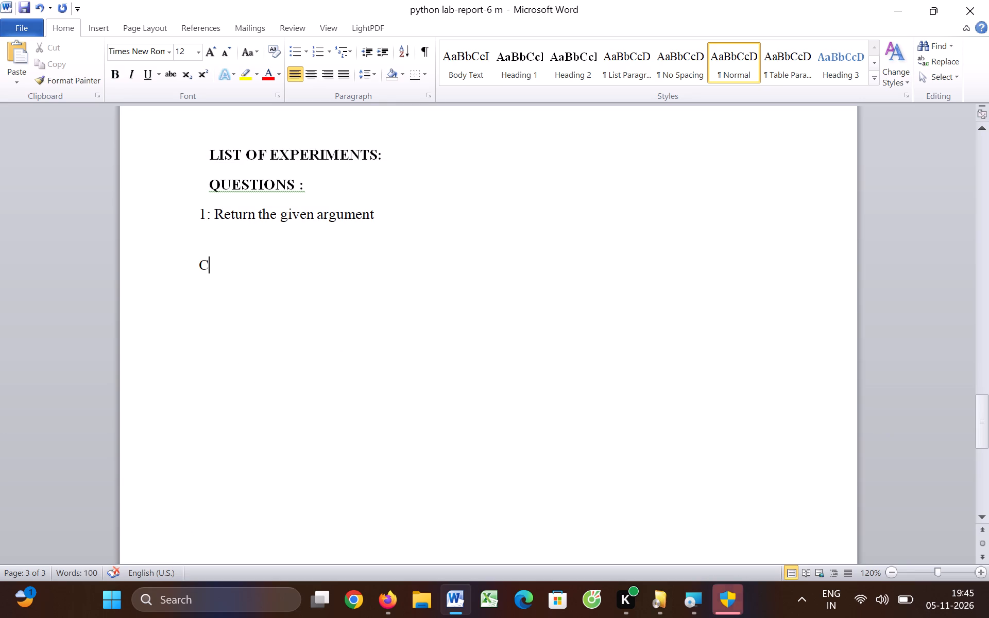
key("o")
type("DE")
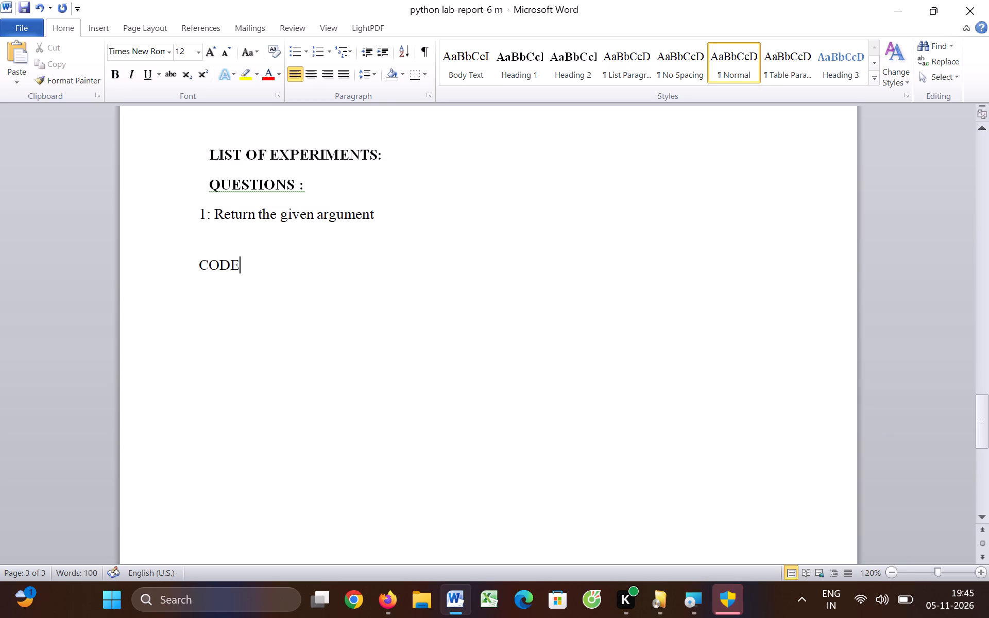
key("Return")
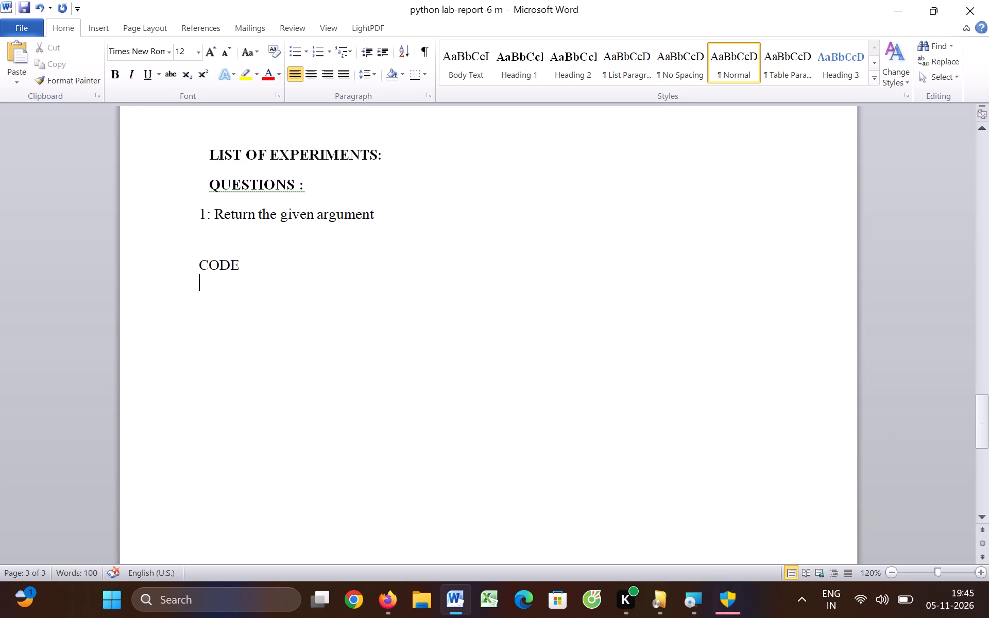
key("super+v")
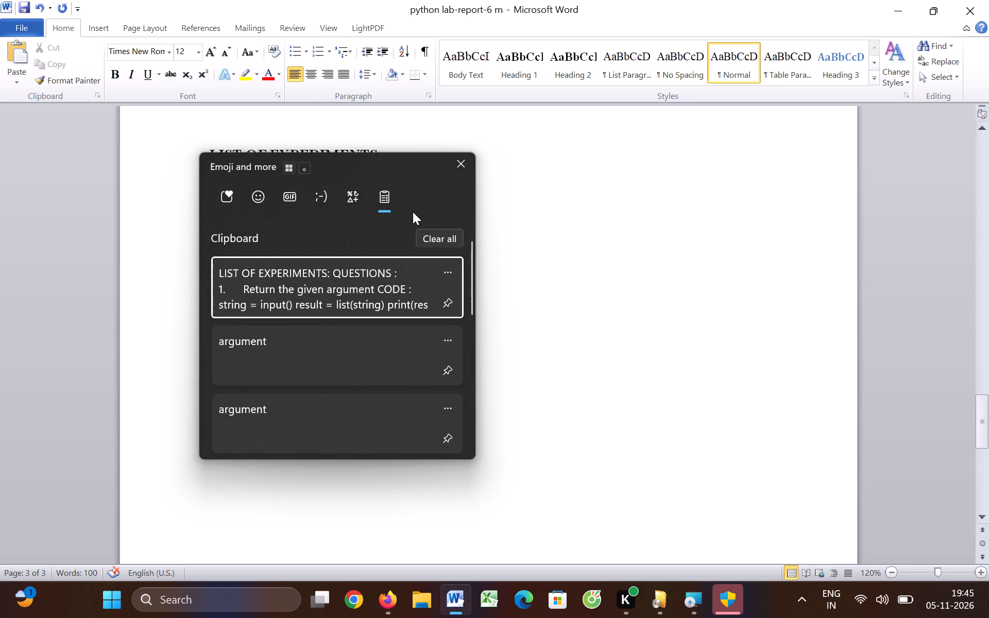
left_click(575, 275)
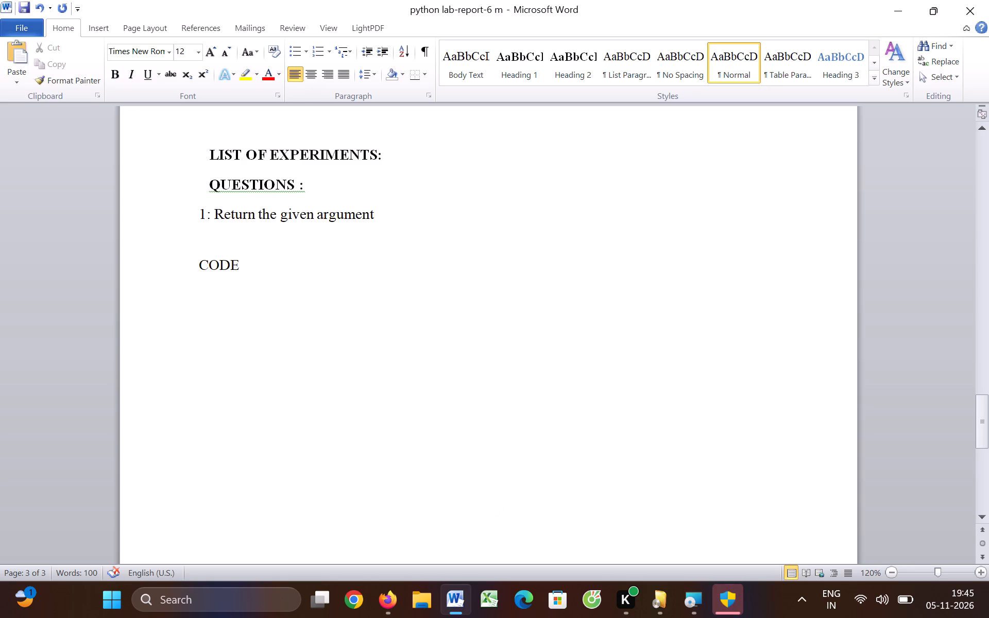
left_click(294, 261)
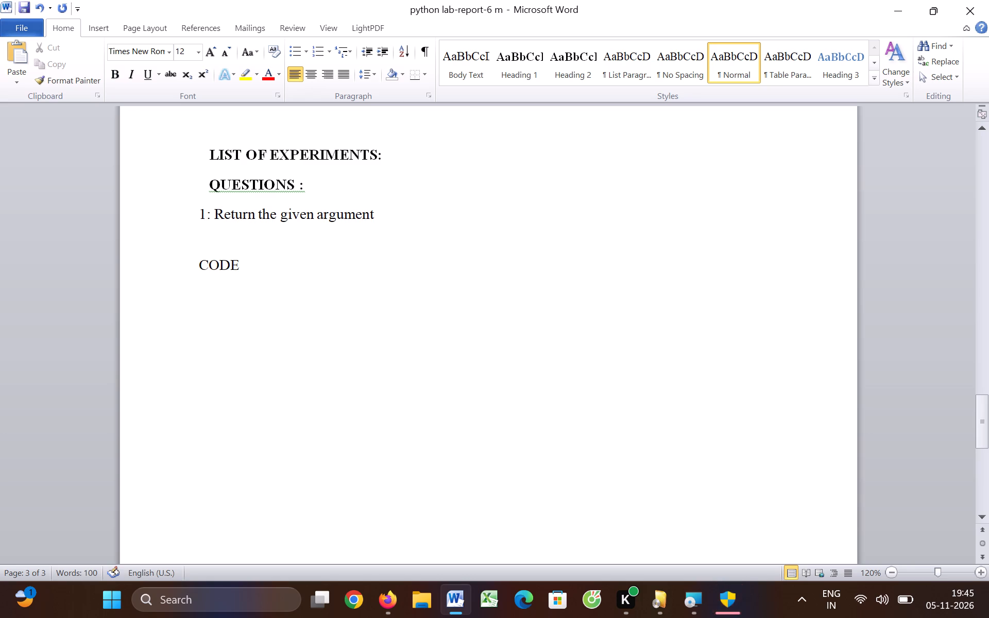
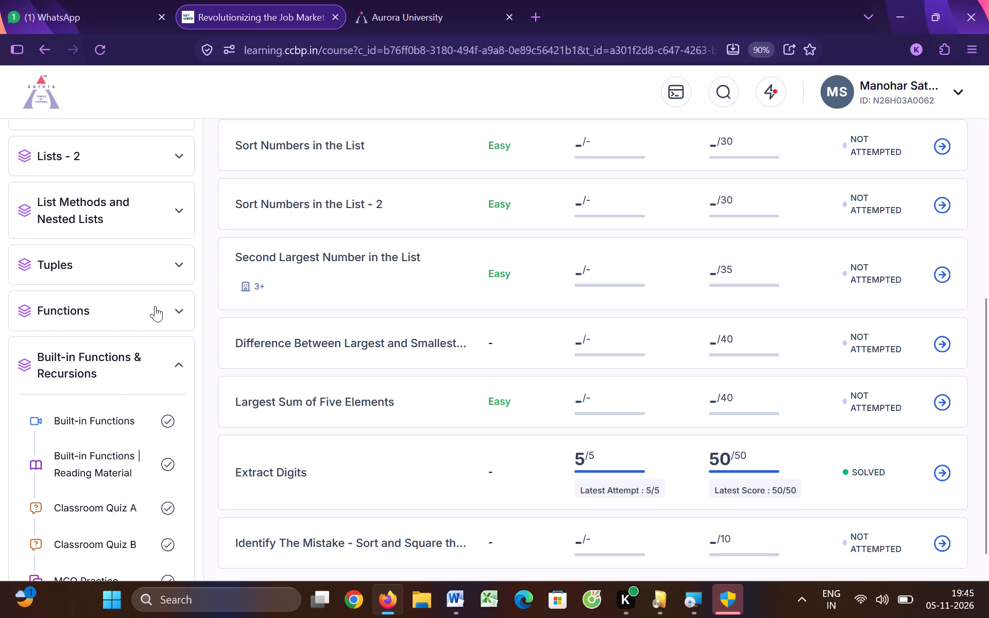
Open the solved "Return the Given Argument" problem from the Coding Practice set of the Functions topic.
scroll(124, 400, "down", 2)
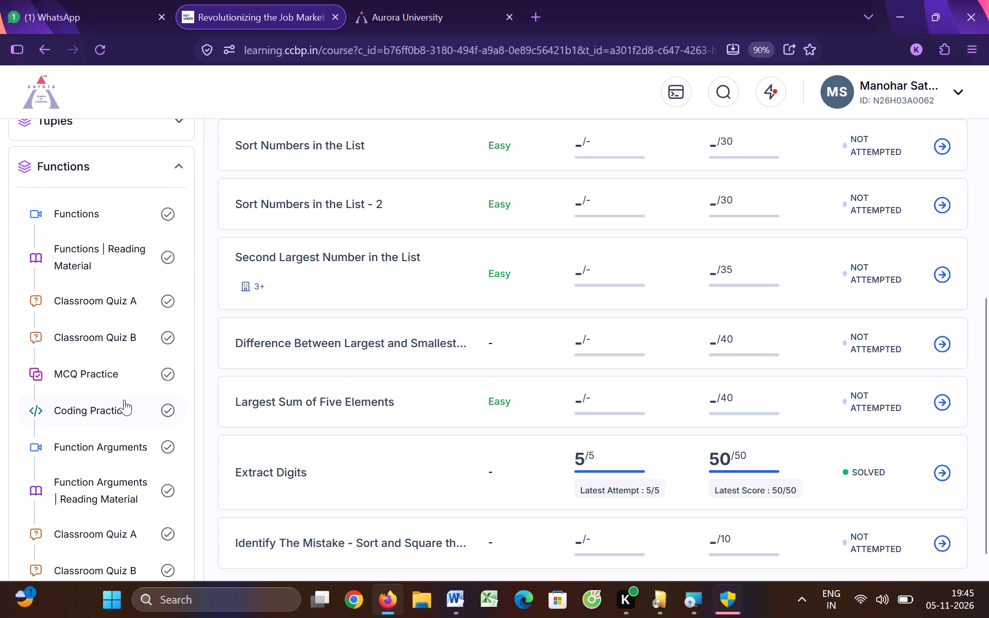
left_click(124, 400)
scroll(328, 356, "down", 4)
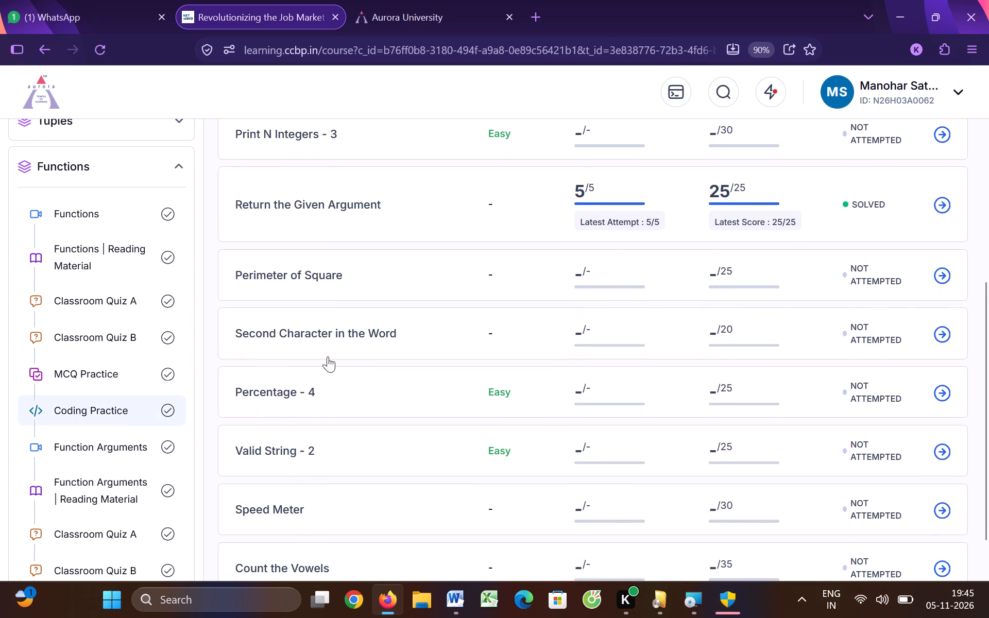
left_click(393, 204)
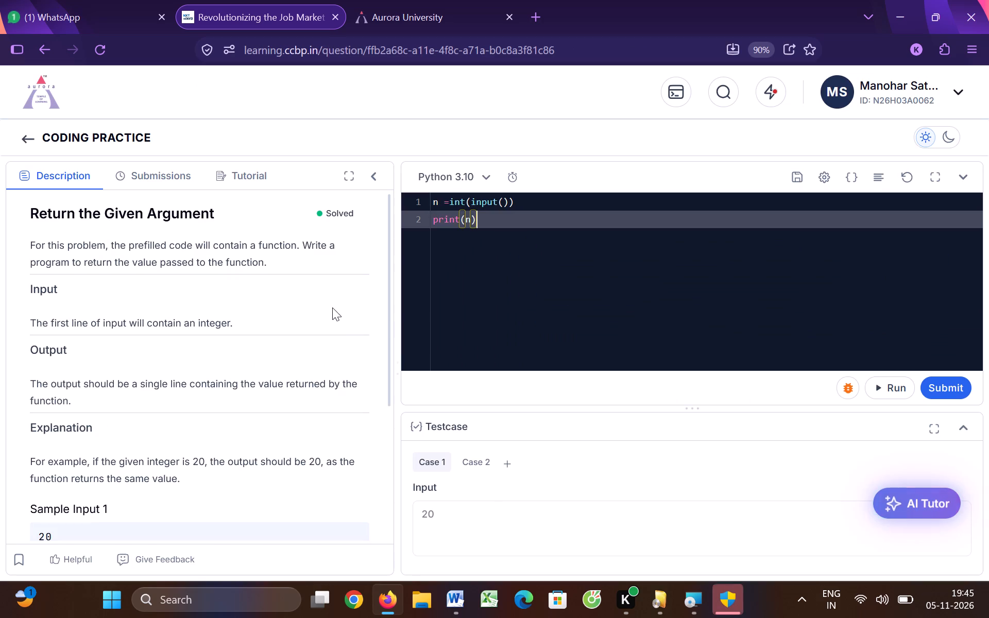
Select both lines of the Python solution, from "n =int(input())" through "print(n)", for copying.
left_click_drag(488, 231, 419, 202)
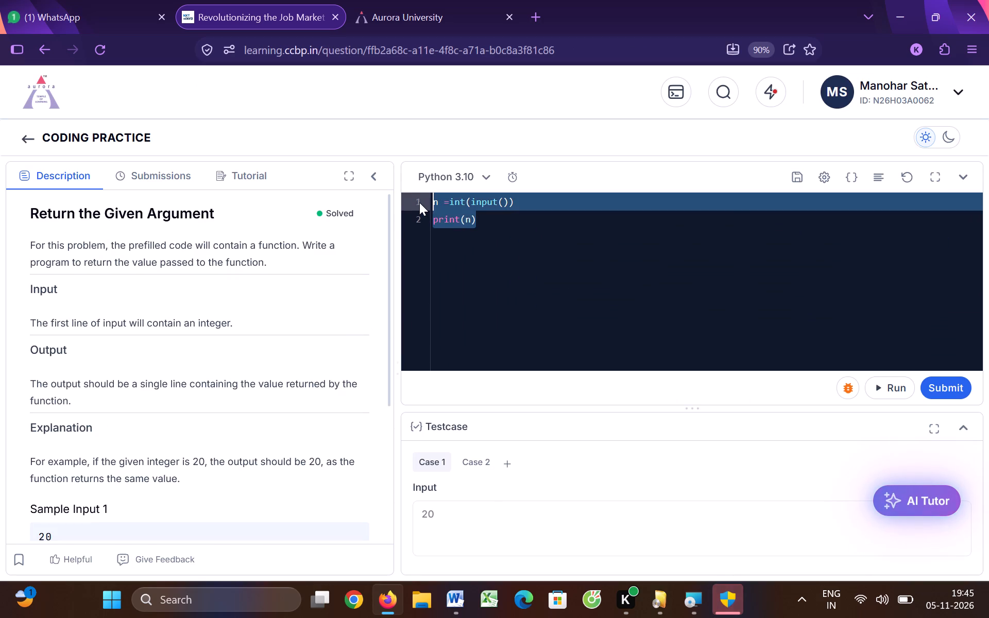
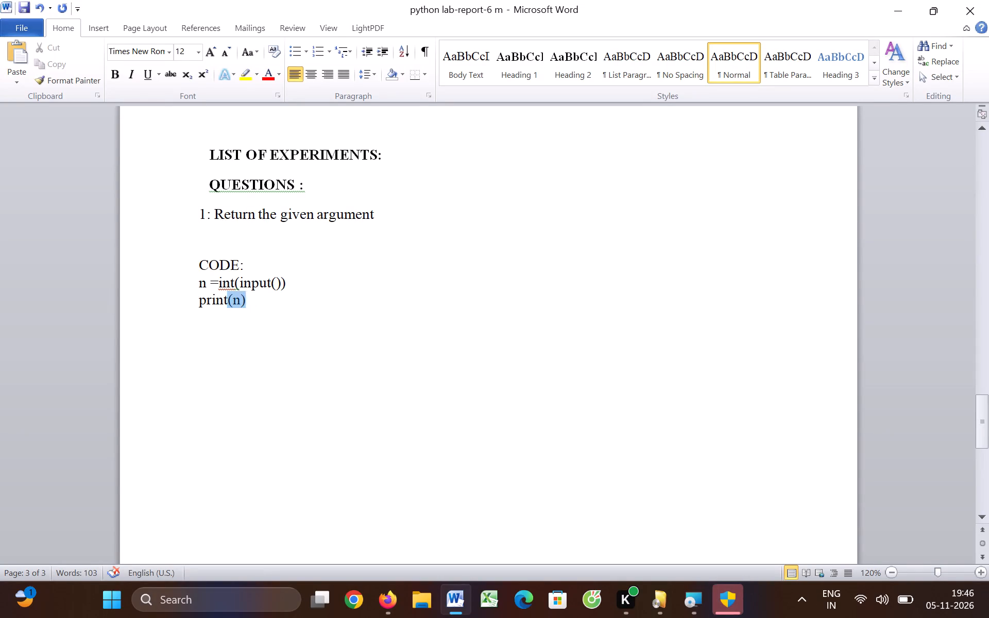
Set the font size of the code lines "n =int(input())" and "print(n)" under CODE to 14.
left_click_drag(217, 295, 182, 284)
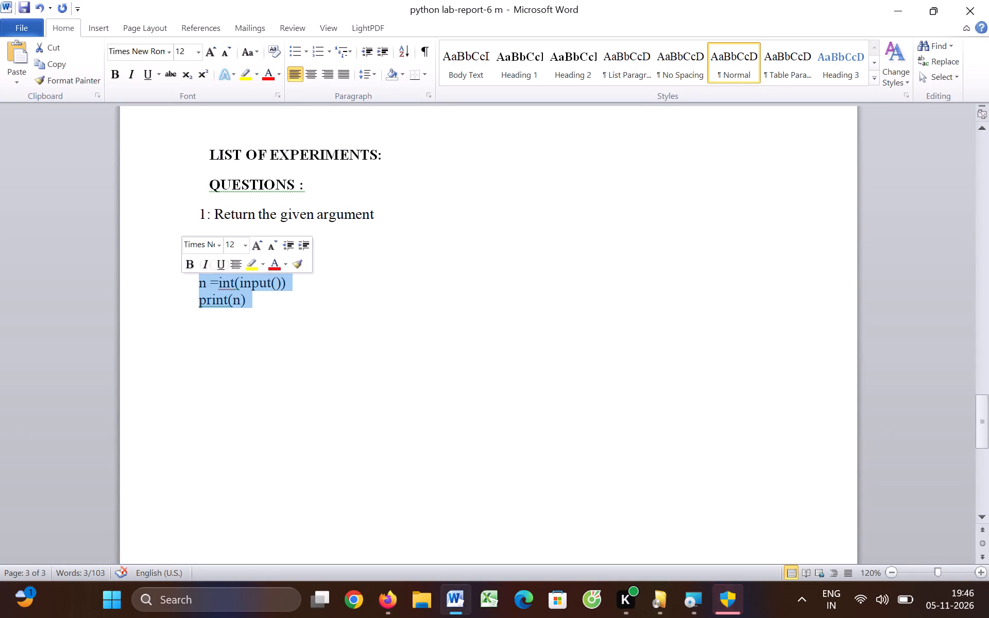
left_click(249, 249)
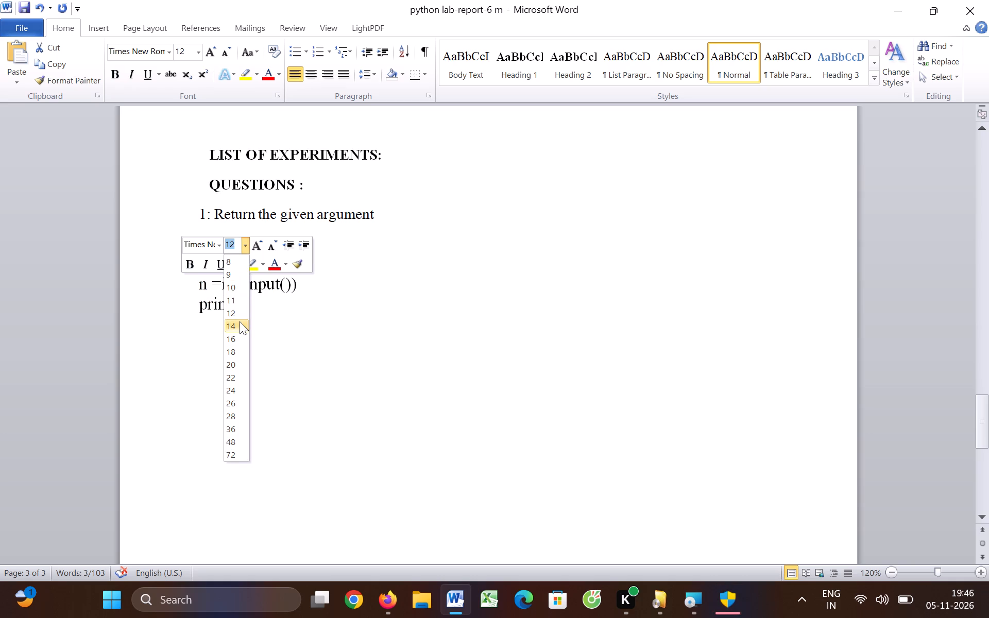
left_click(240, 321)
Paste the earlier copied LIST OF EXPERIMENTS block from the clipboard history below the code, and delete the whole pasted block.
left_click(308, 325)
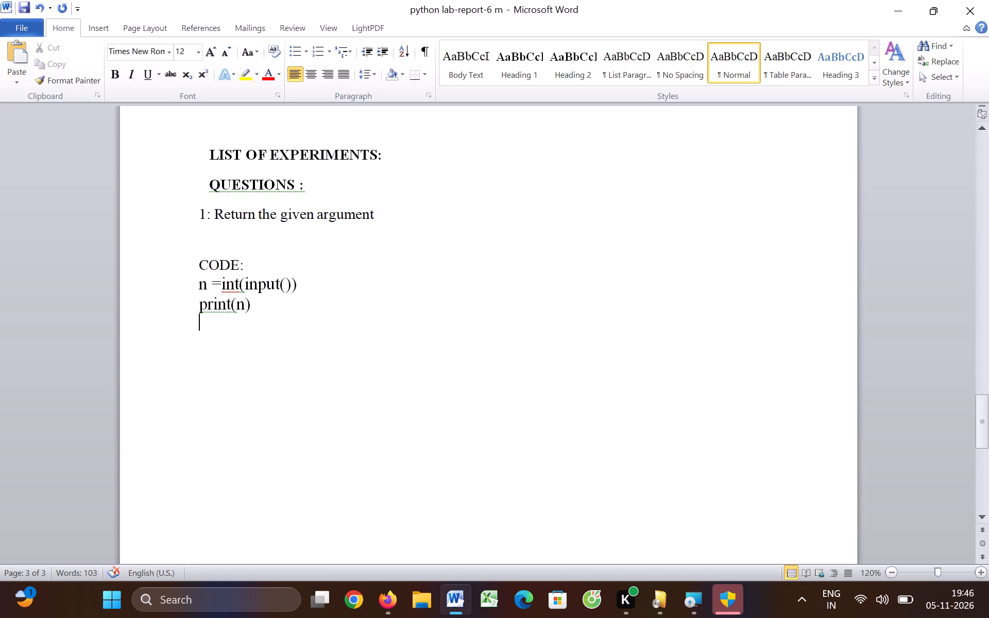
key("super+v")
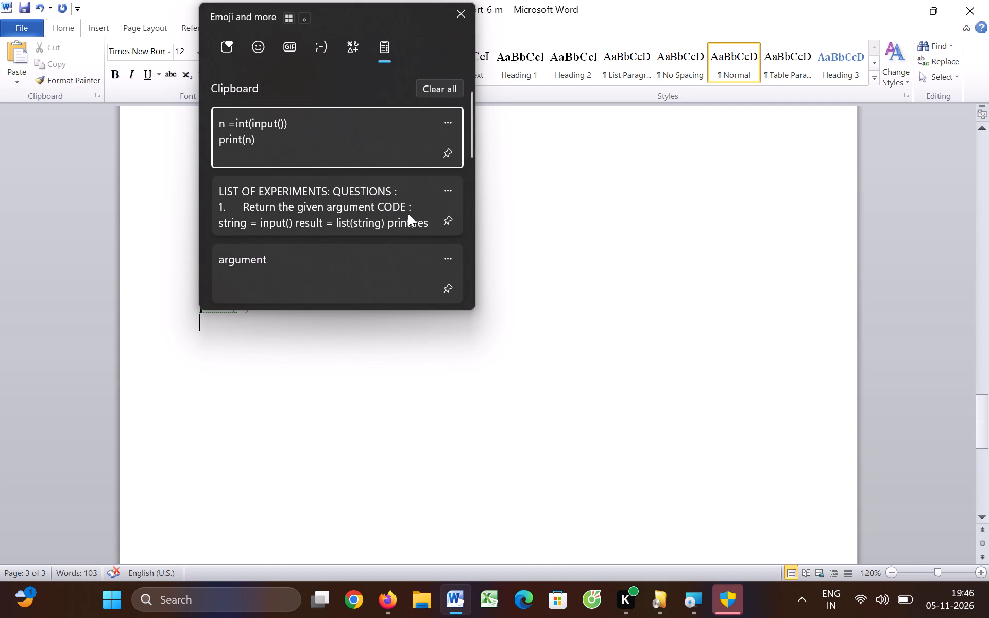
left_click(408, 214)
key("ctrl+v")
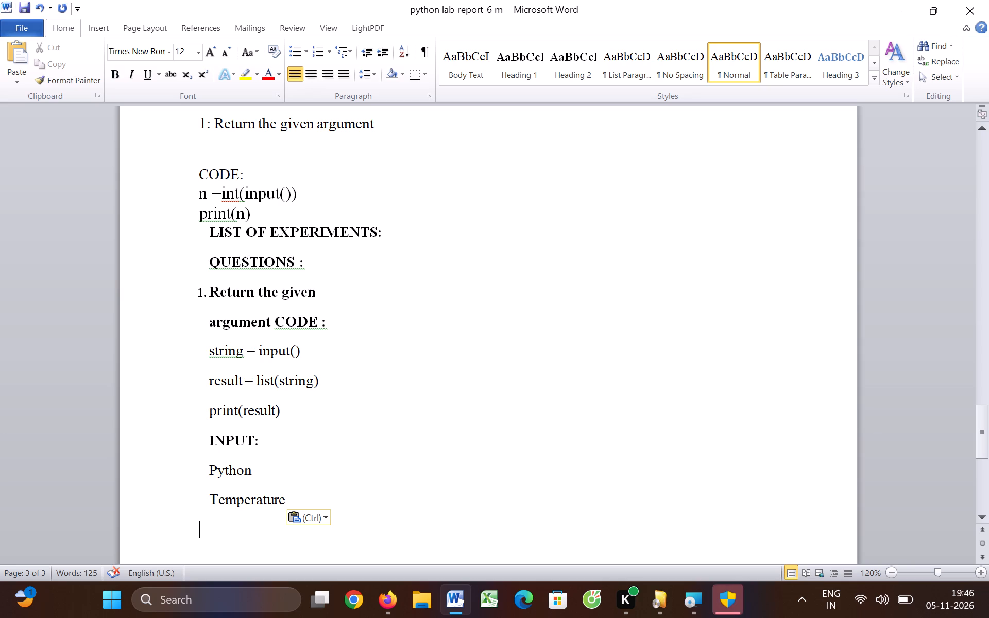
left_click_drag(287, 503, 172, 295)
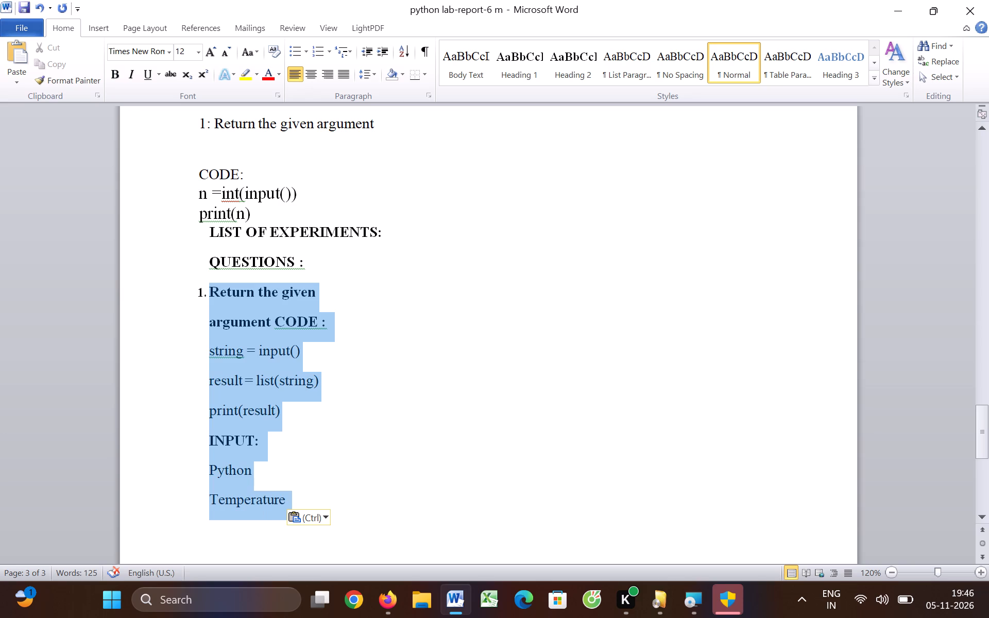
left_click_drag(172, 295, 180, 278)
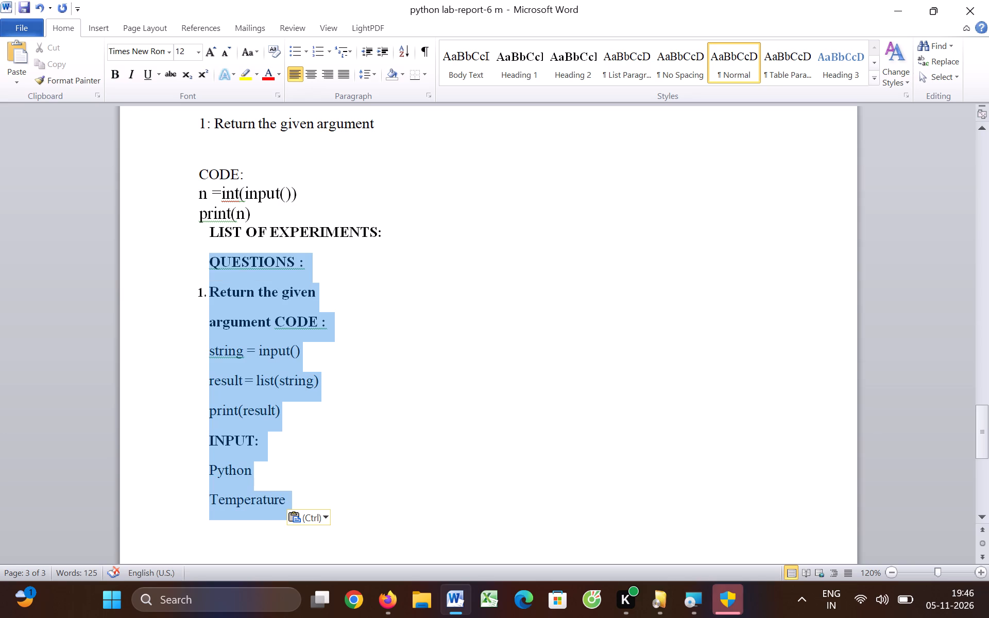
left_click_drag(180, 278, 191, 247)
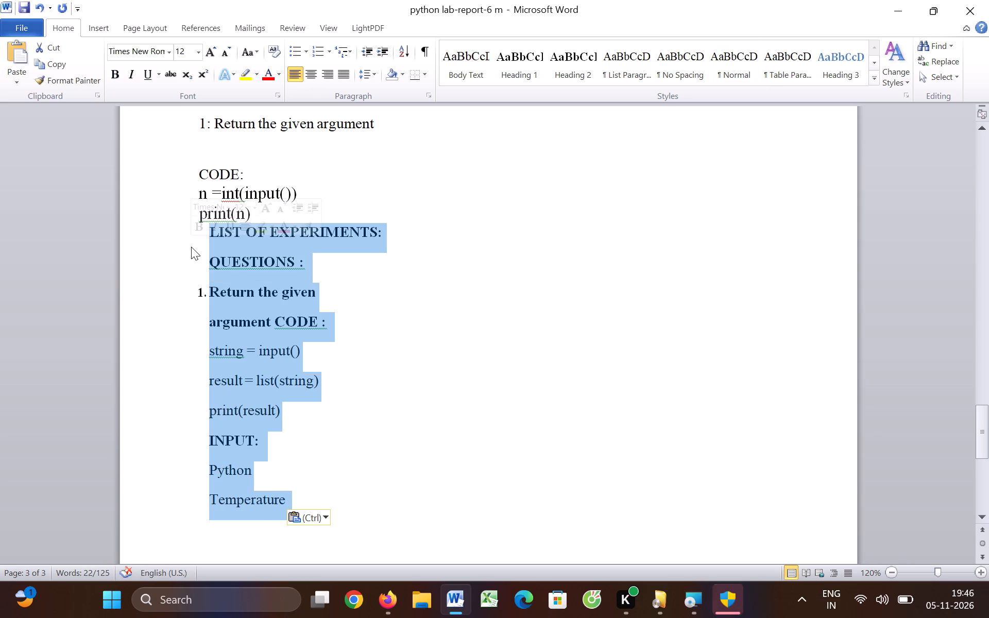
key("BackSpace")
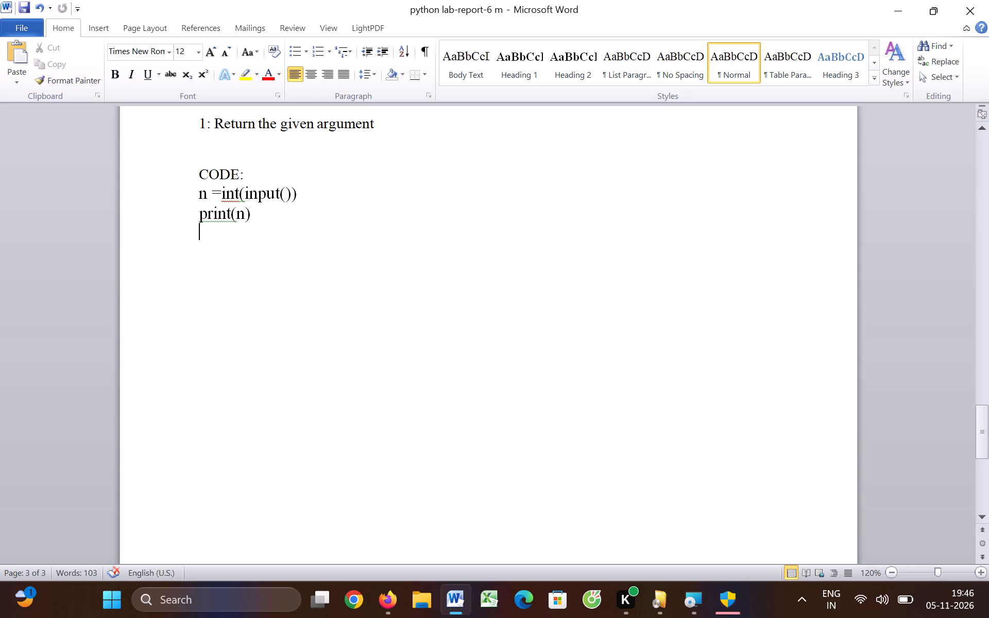
Add two blank lines below the code and one between the CODE: heading and "n =int(input())", returning to the end of "print(n)".
key("Return")
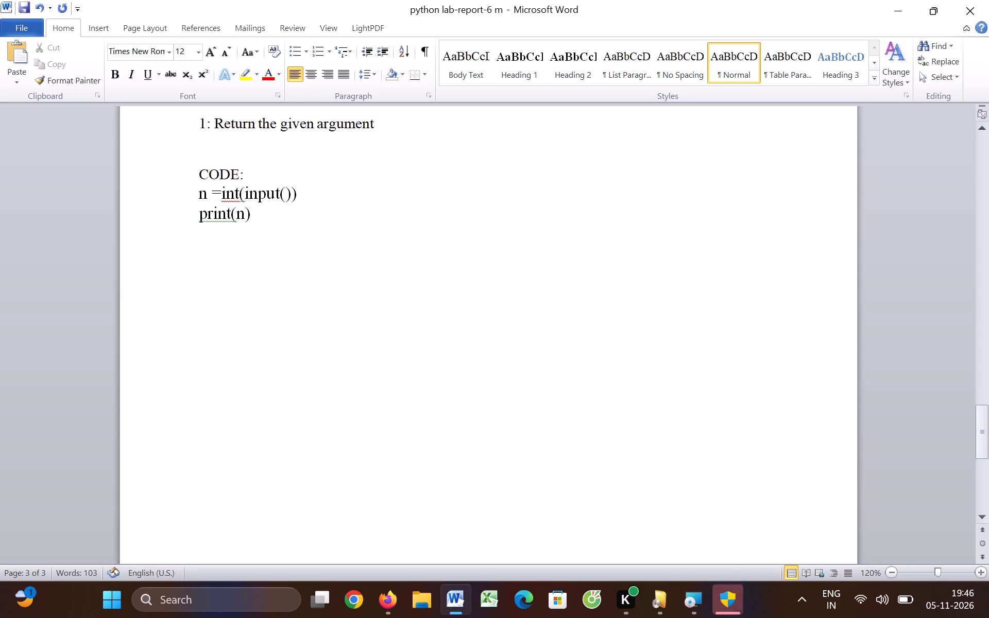
key("Return")
left_click(244, 178)
key("Return")
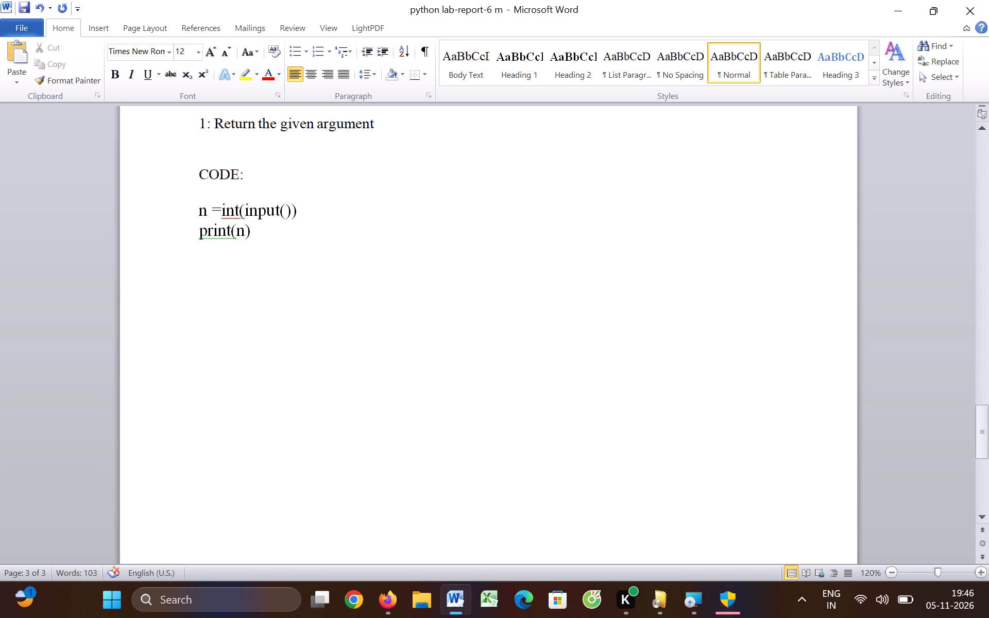
left_click(256, 231)
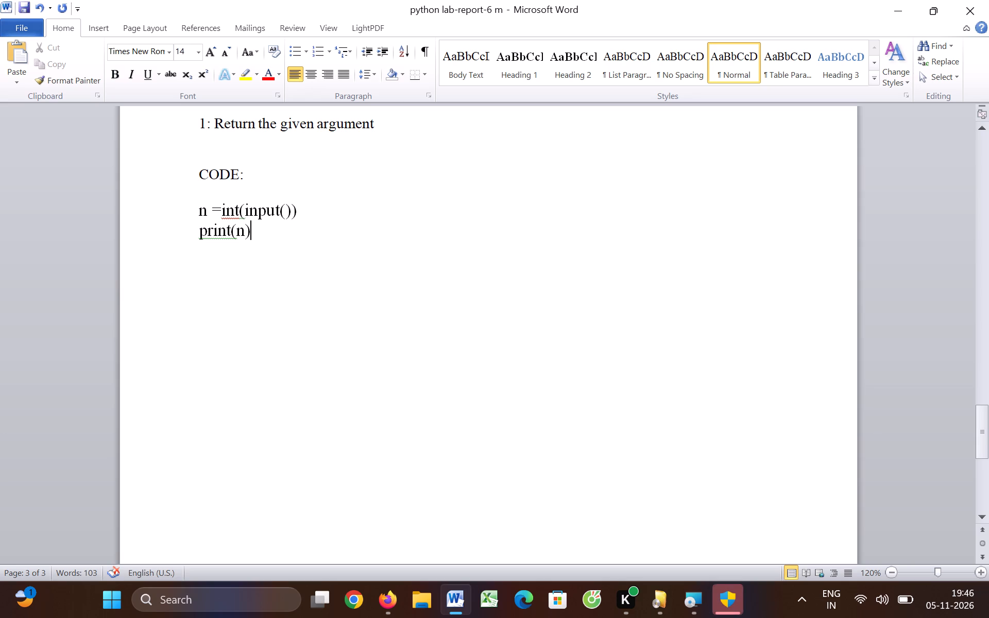
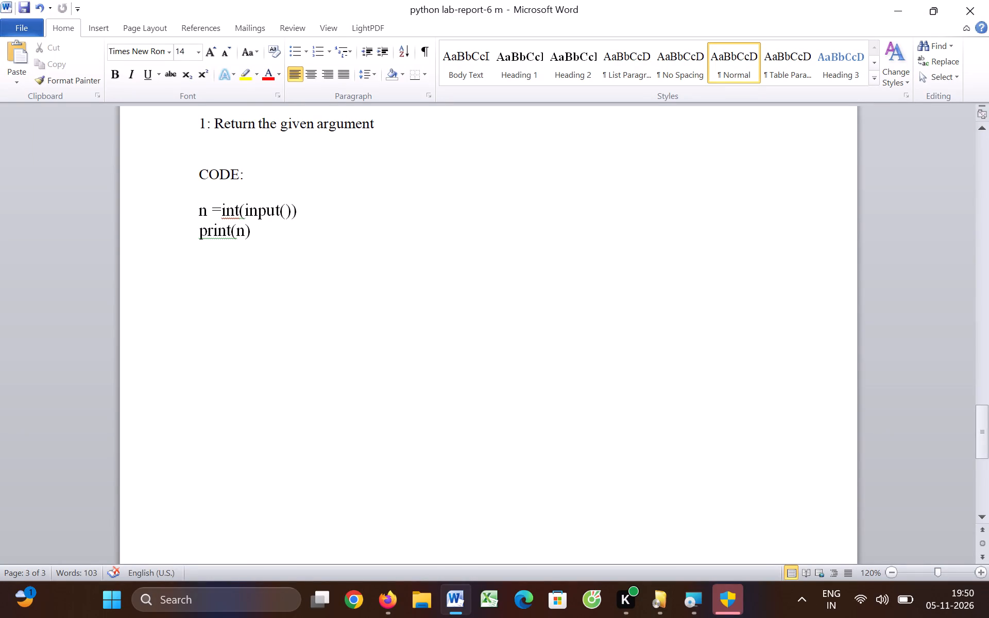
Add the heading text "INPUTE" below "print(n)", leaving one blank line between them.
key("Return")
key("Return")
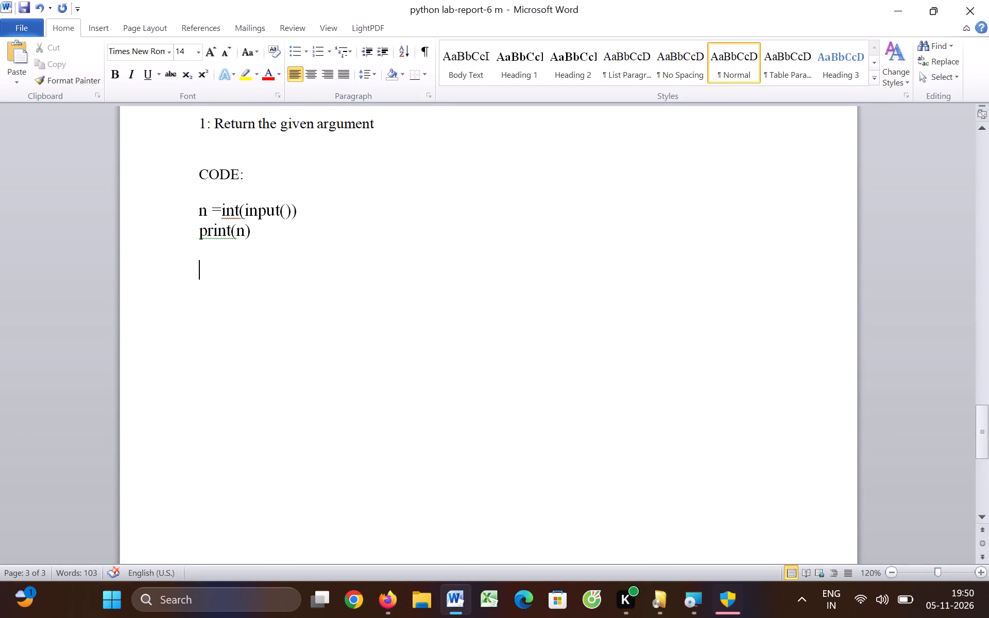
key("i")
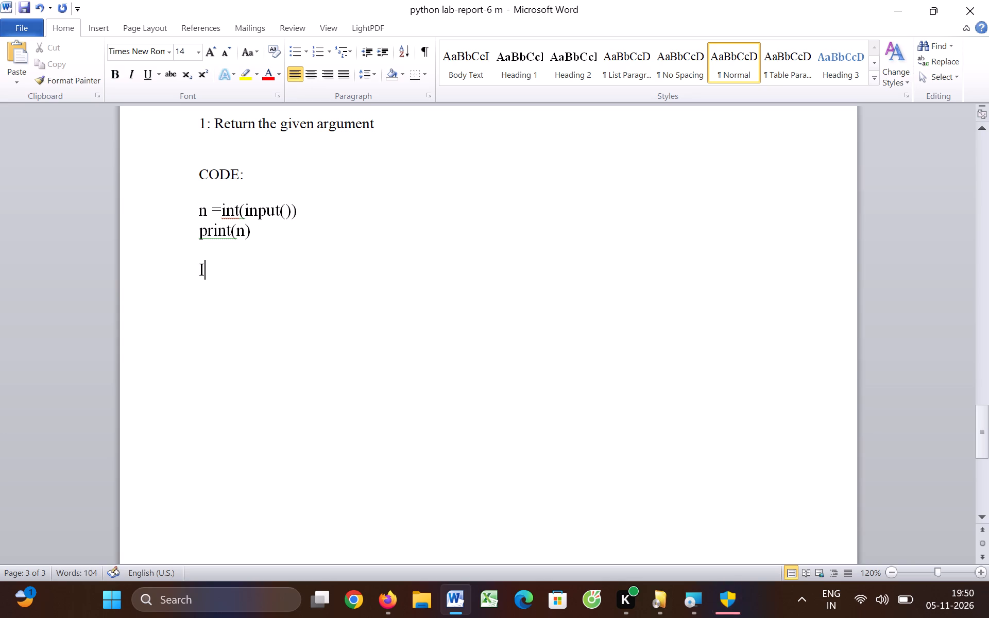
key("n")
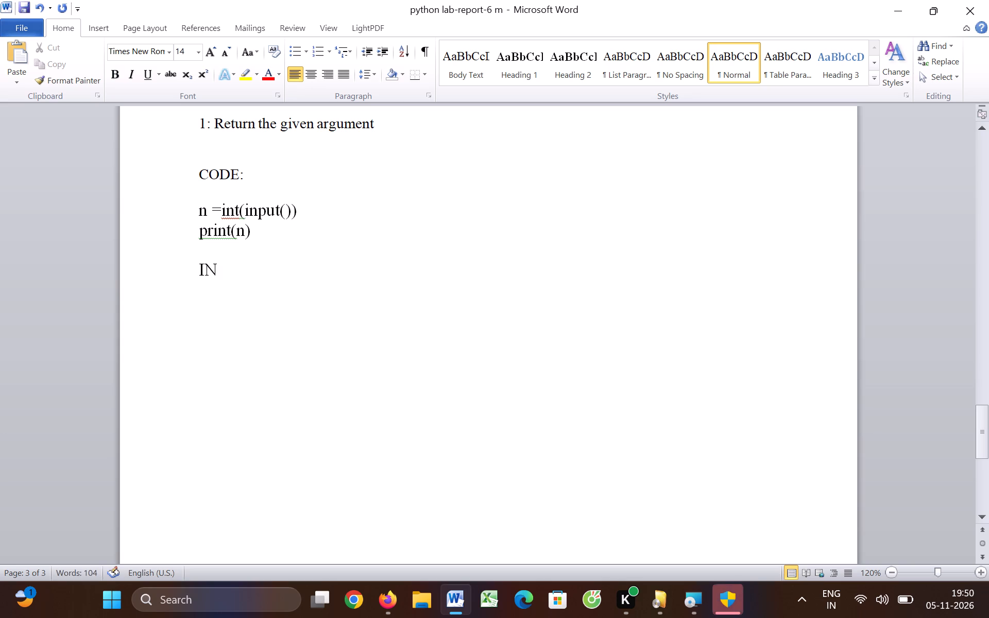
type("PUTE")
Paste the LIST OF EXPERIMENTS block from the clipboard history after "INPUTE", and copy the word "INPUT" from its INPUT: heading.
key("super+v")
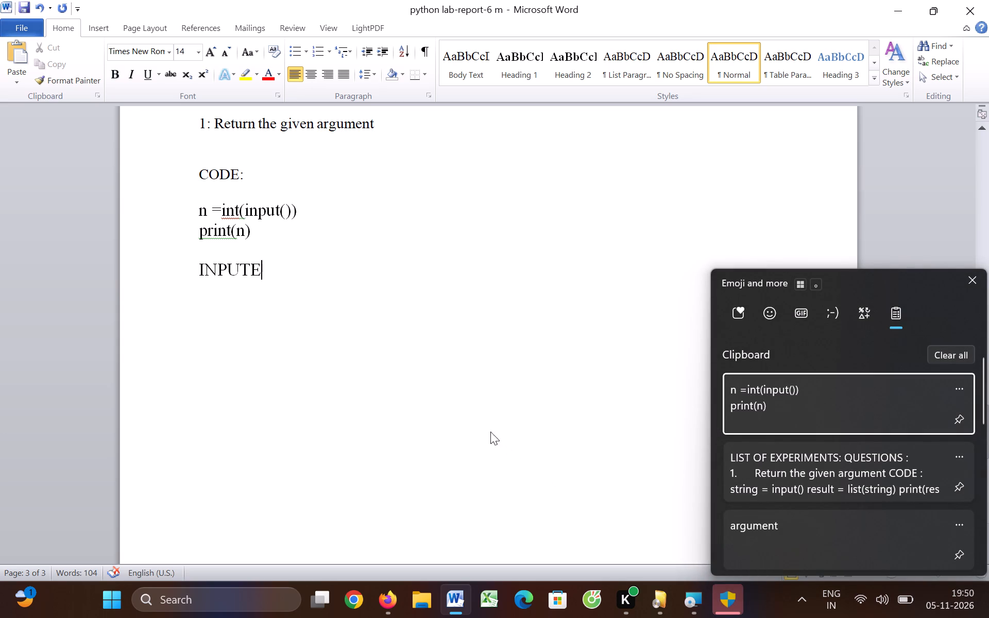
left_click(277, 265)
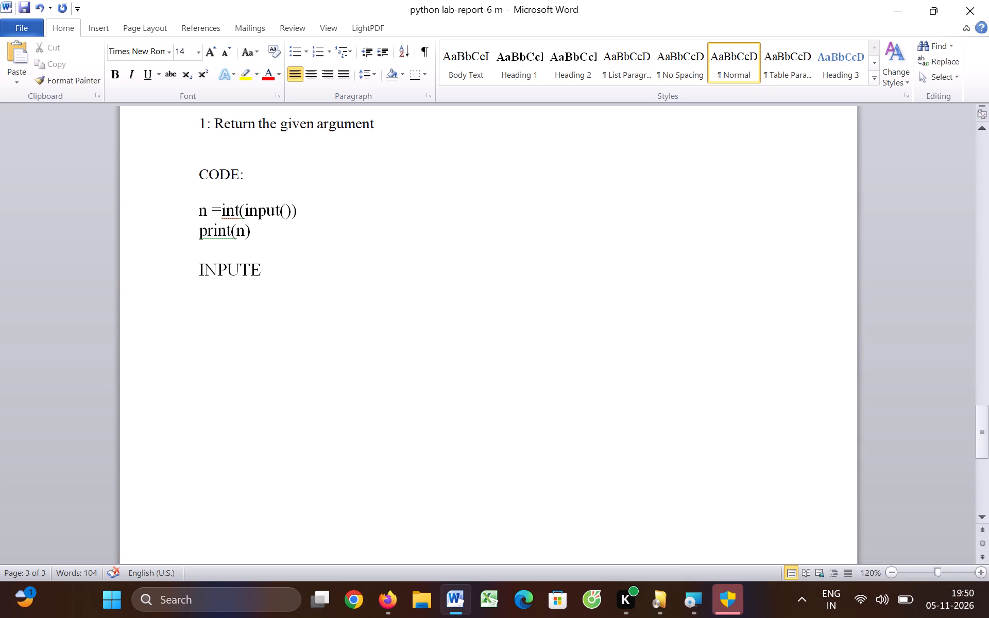
key("super+v")
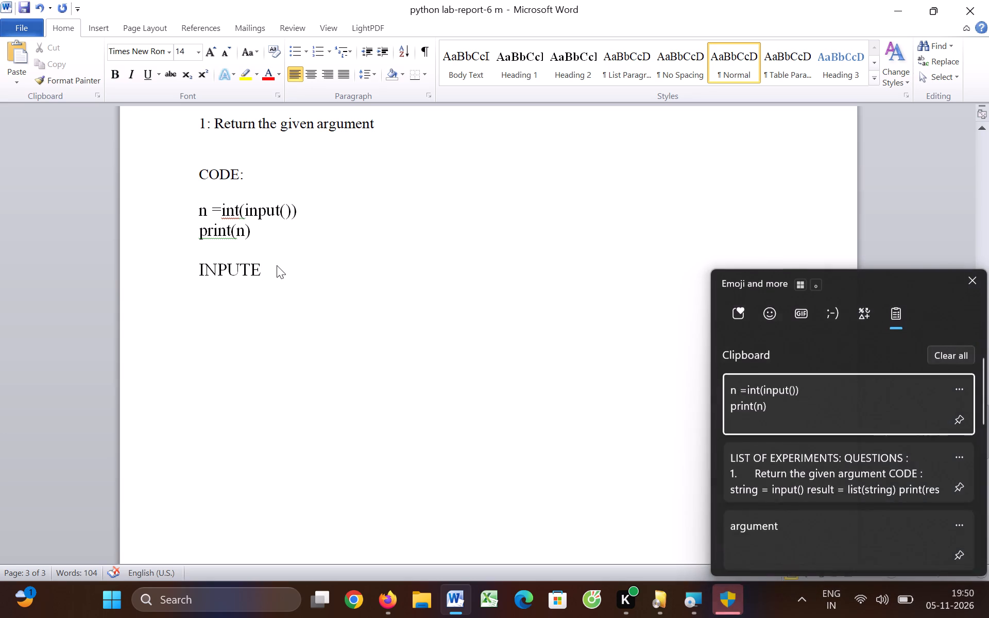
left_click(771, 470)
key("ctrl+v")
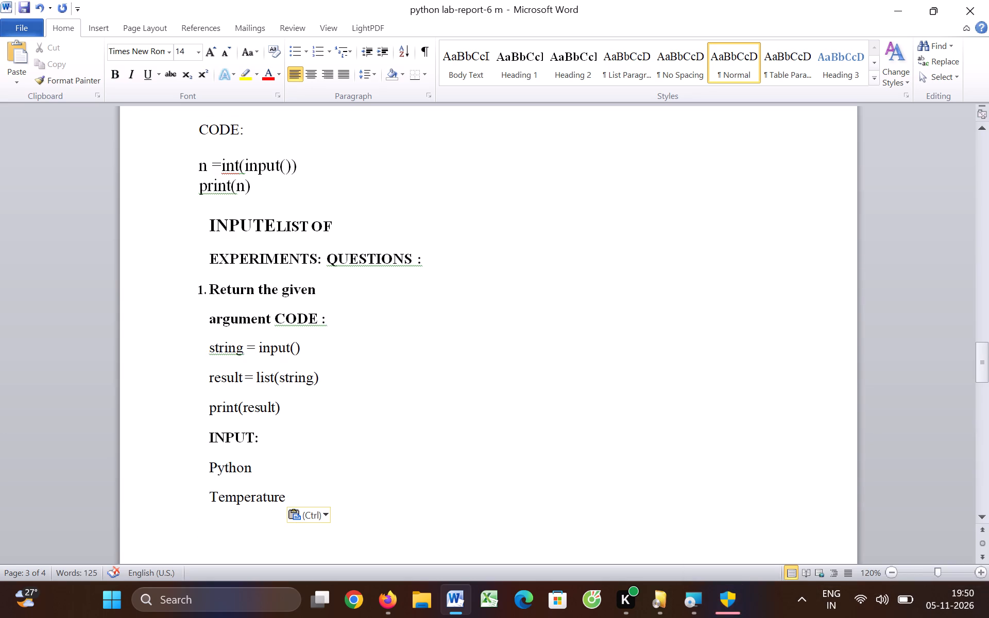
left_click_drag(256, 437, 152, 442)
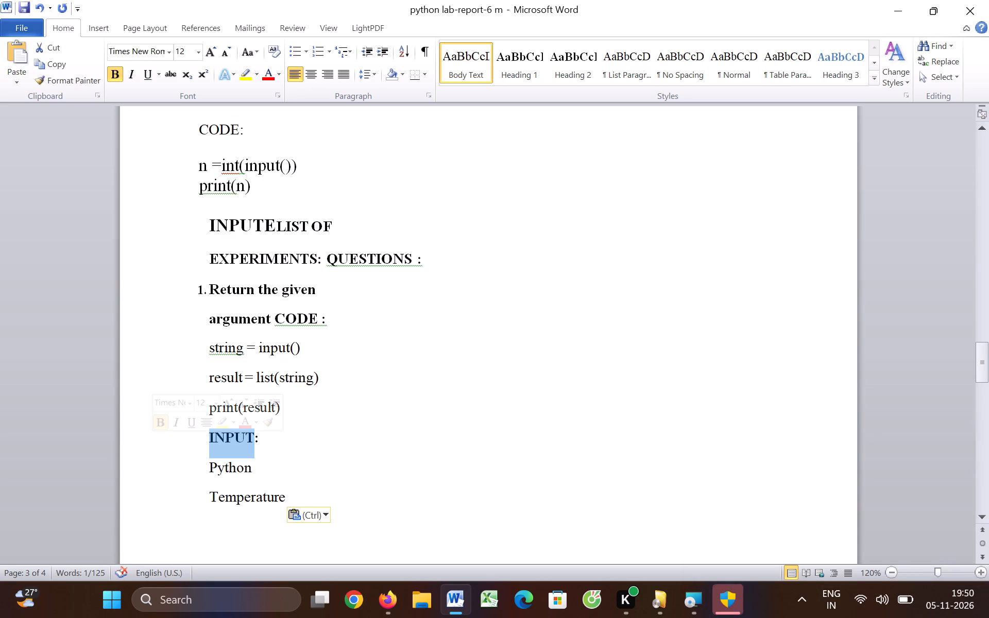
key("ctrl+c")
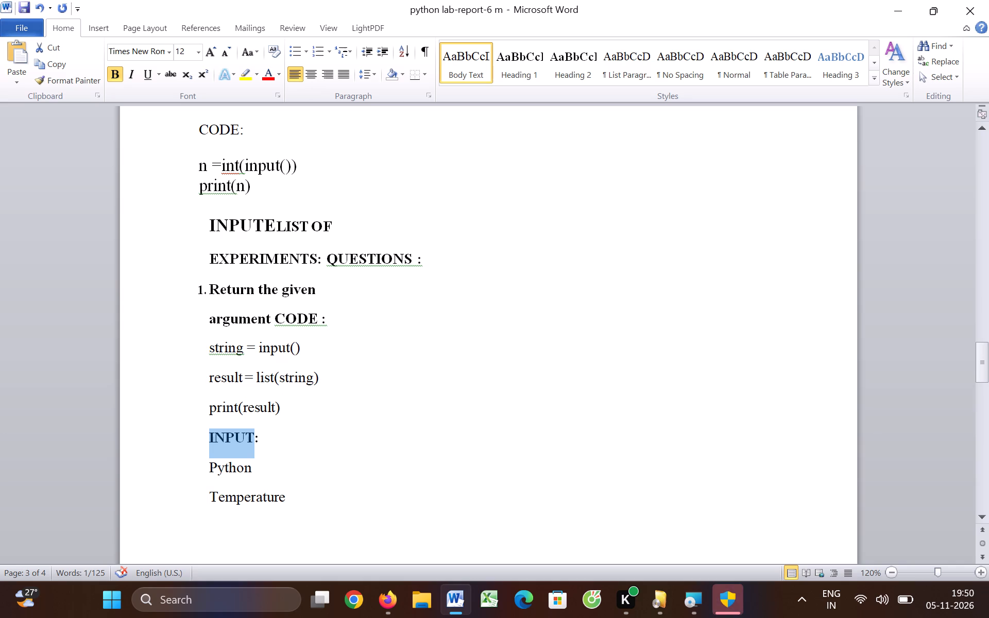
Delete the whole pasted block below the code, from "INPUTE" and LIST OF EXPERIMENTS through "Temperature".
left_click_drag(283, 497, 143, 318)
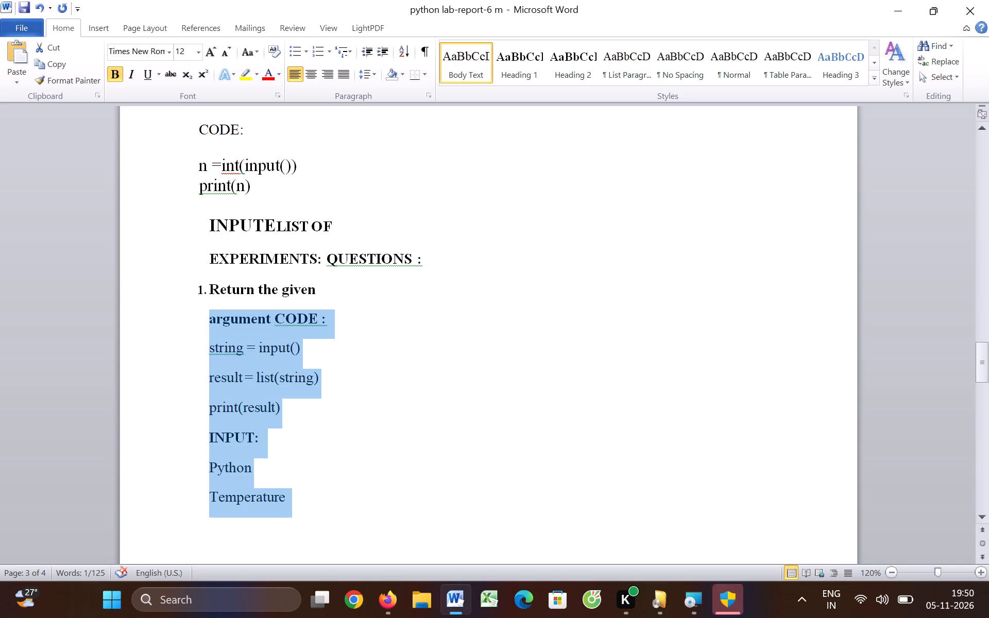
left_click_drag(143, 318, 133, 252)
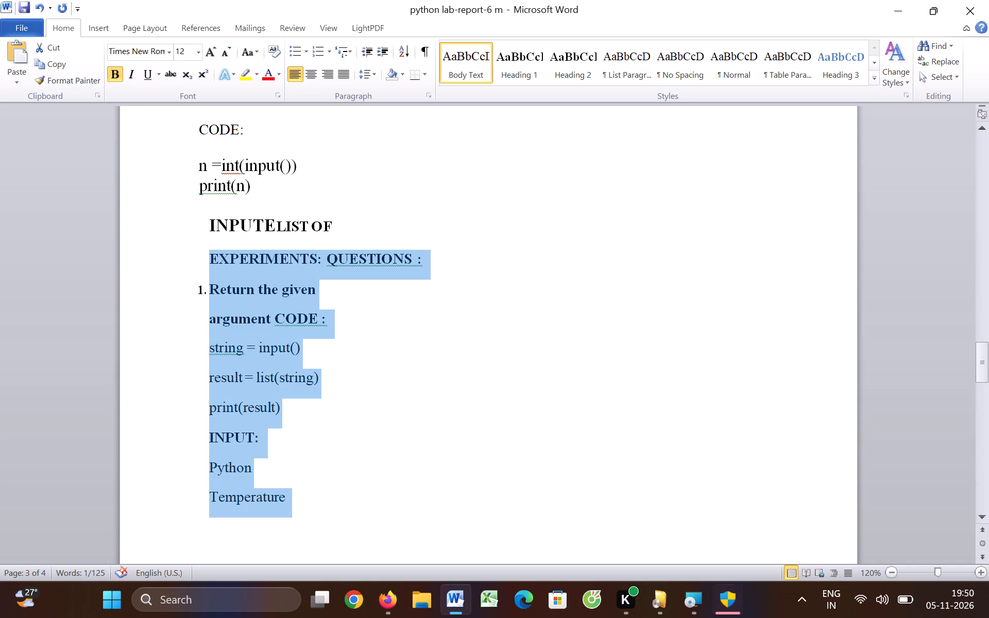
left_click_drag(133, 252, 138, 230)
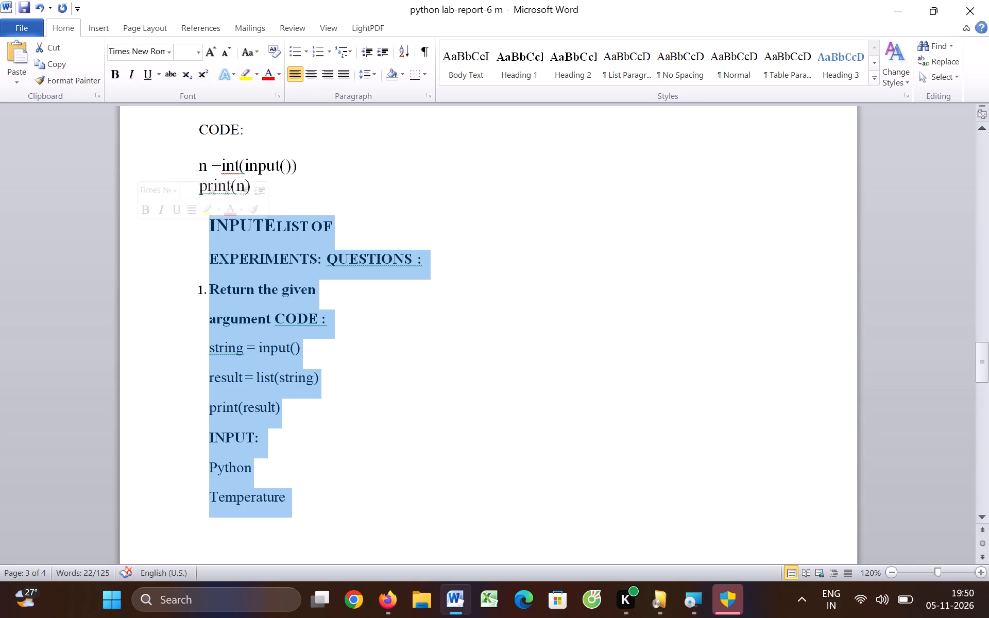
key("BackSpace")
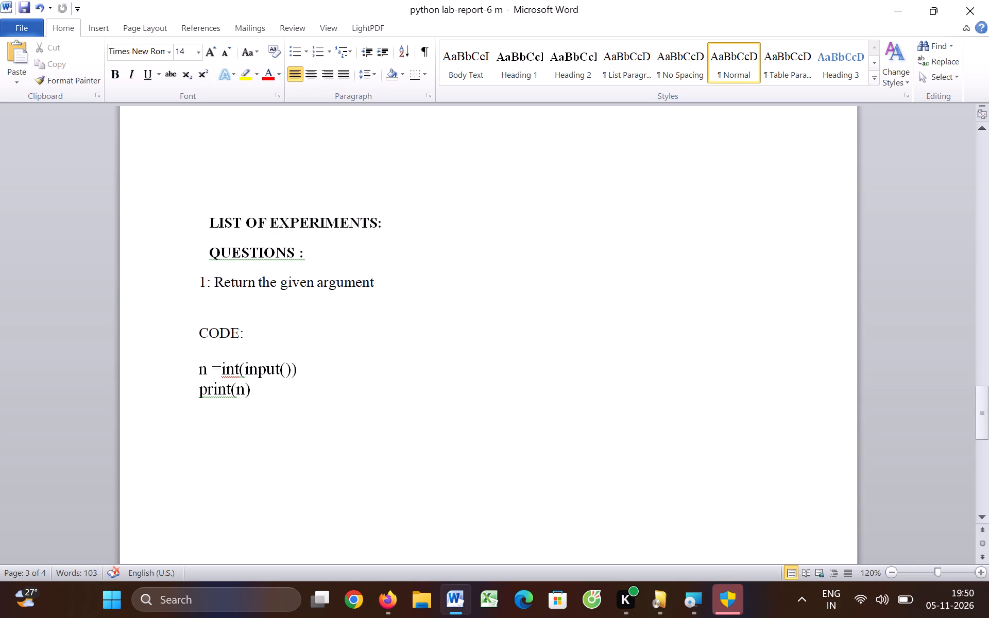
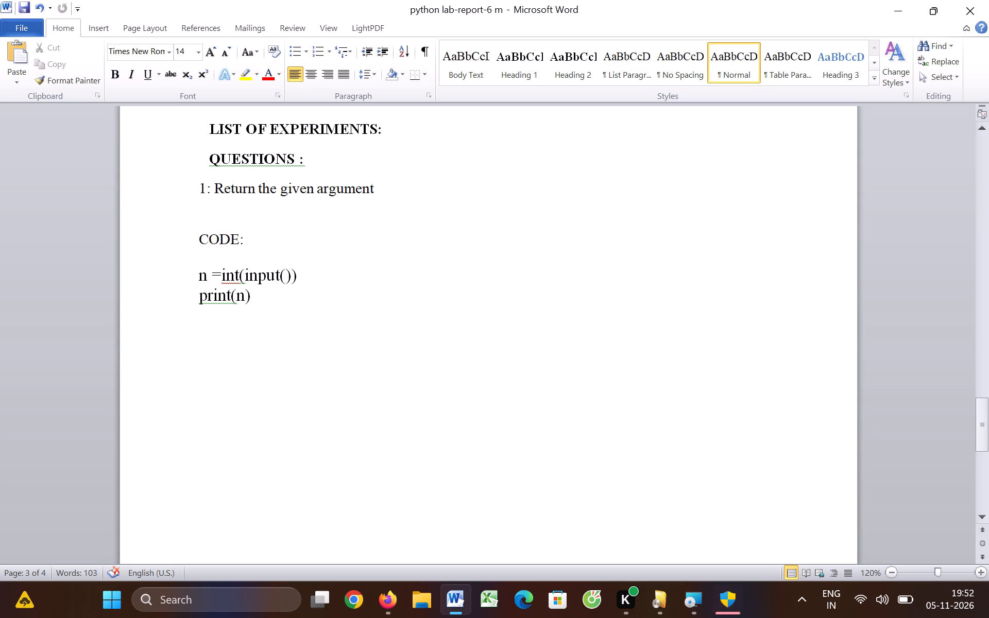
Paste the copied bold word "INPUT" below "print(n)" and replace it with a retyped bold "INPUT" heading.
key("ctrl+v")
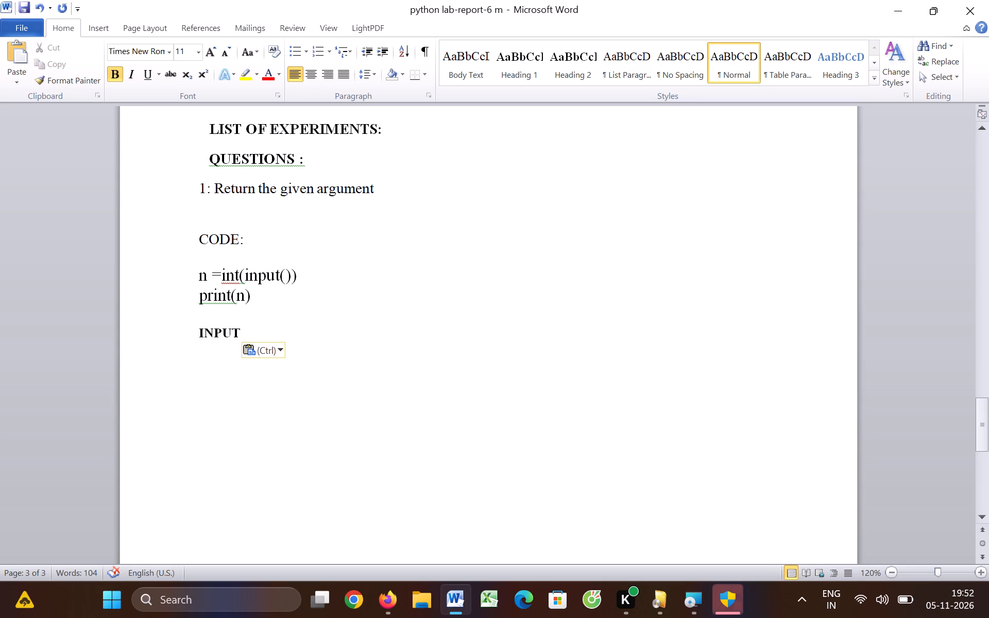
left_click_drag(246, 330, 183, 334)
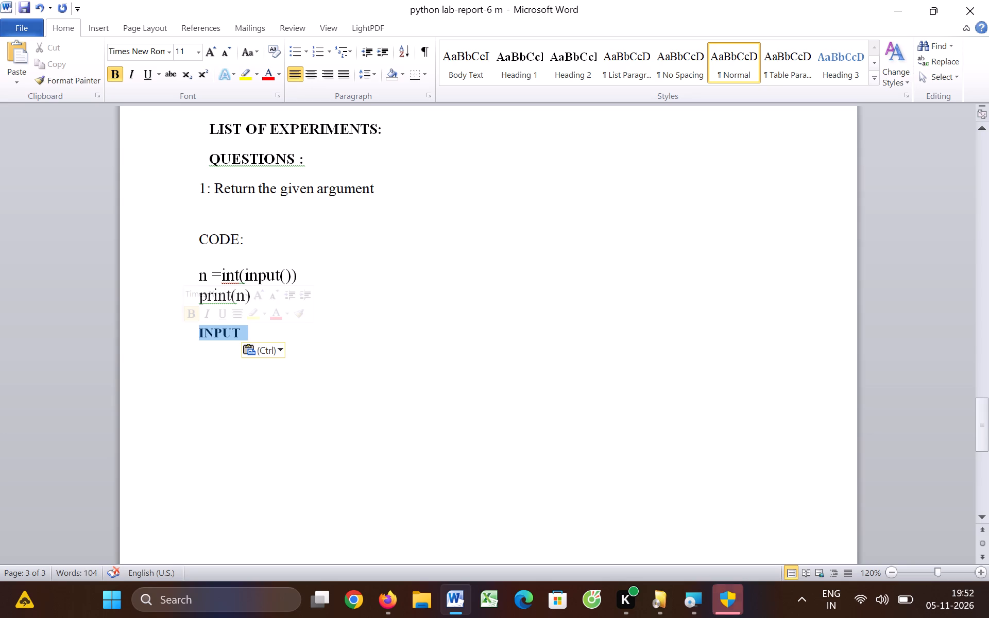
left_click(183, 334)
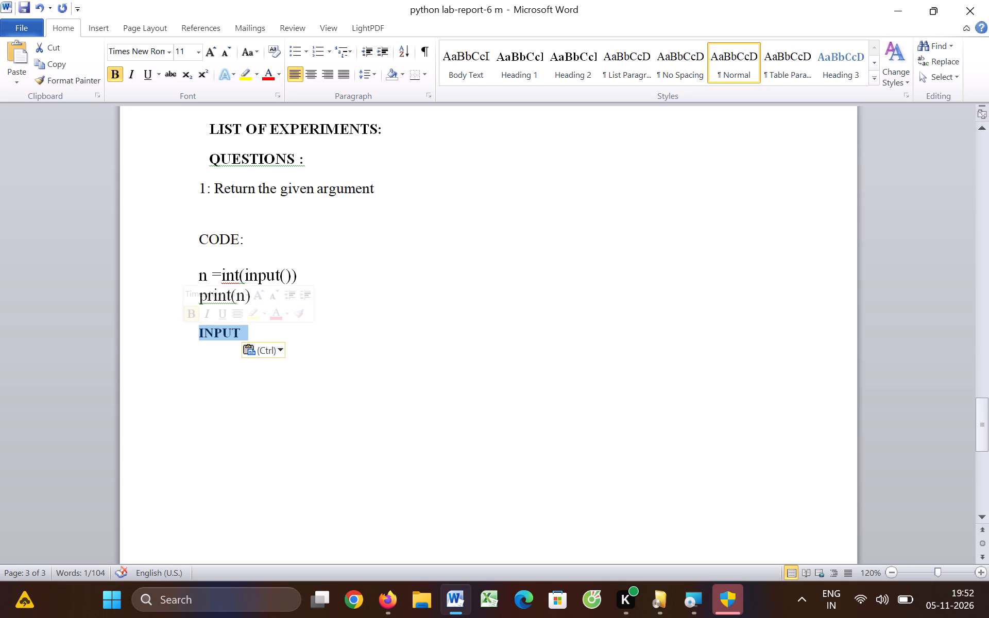
key("BackSpace")
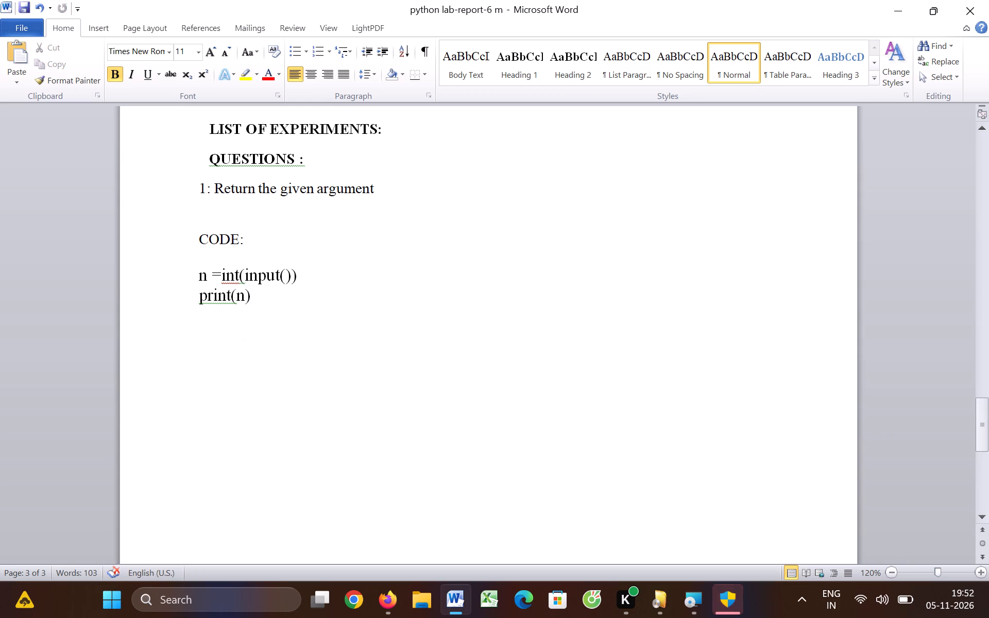
type("INPUT")
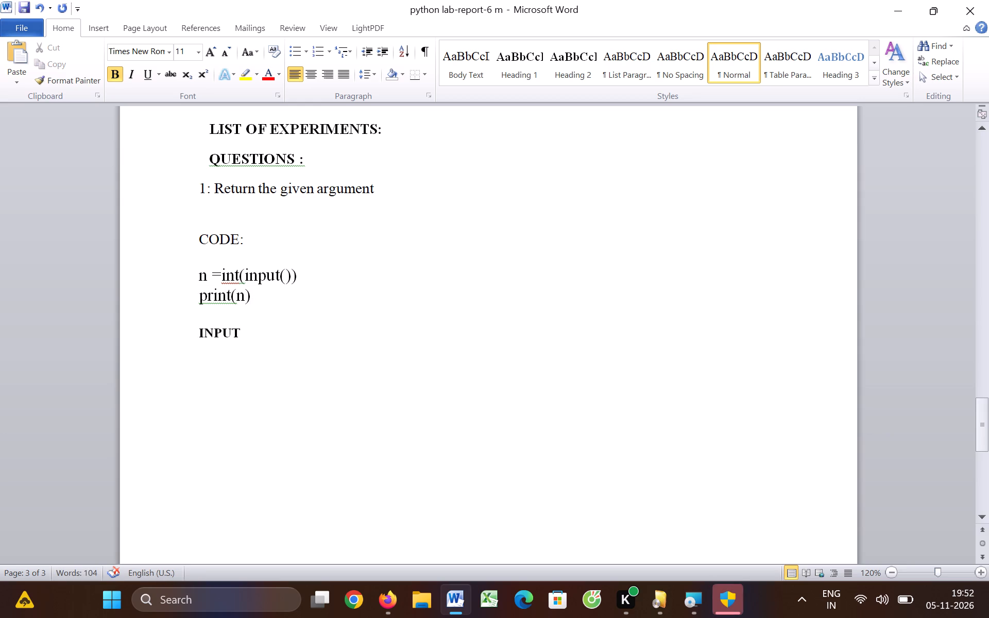
Compare with the "CODE:" heading and the code lines, and set the "INPUT" heading's font size to 12.
left_click_drag(240, 332, 141, 335)
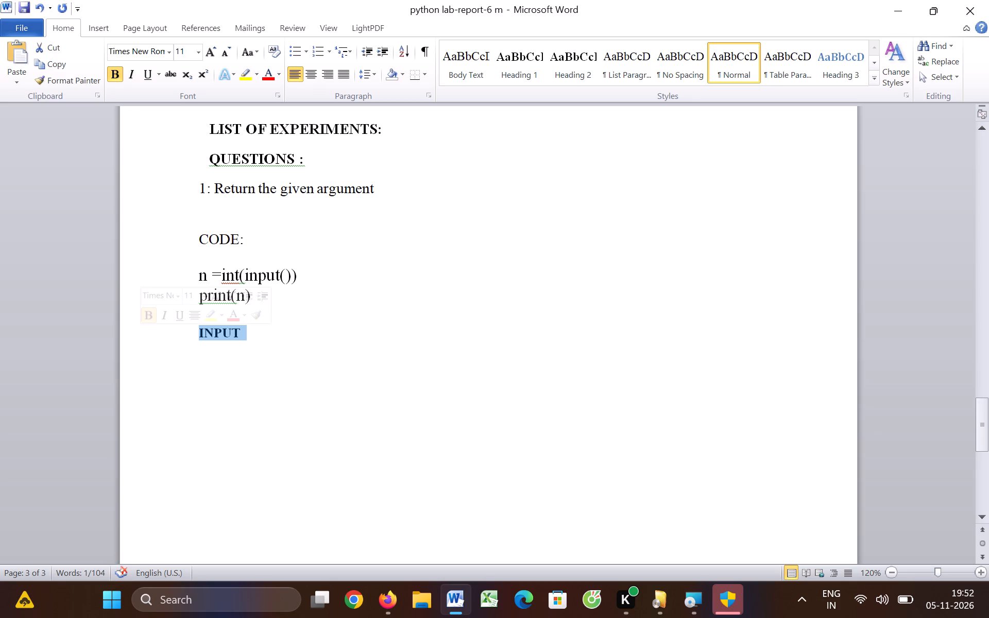
left_click(204, 290)
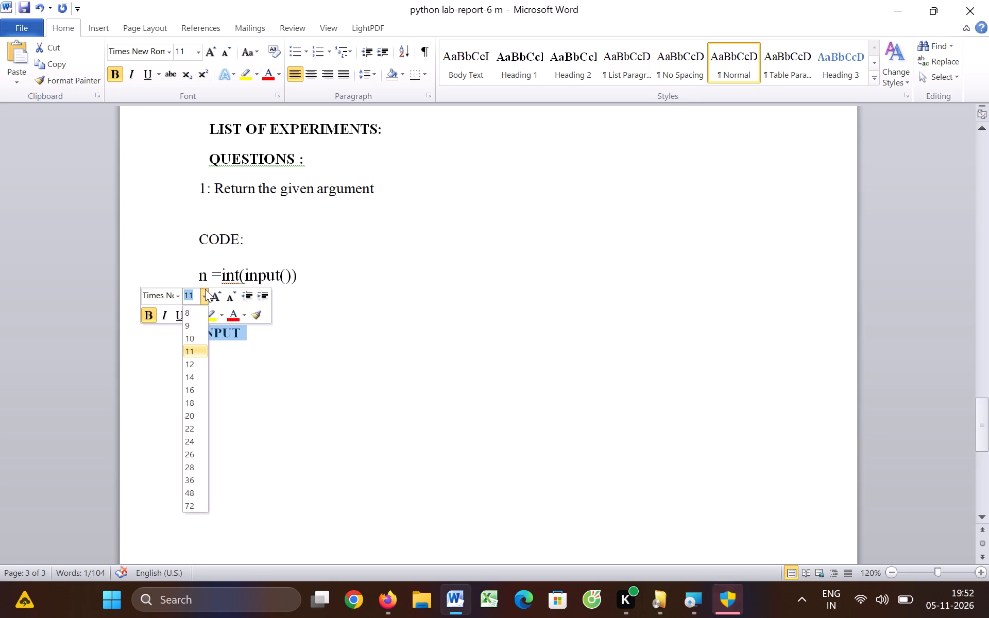
left_click(230, 241)
left_click_drag(250, 236, 177, 267)
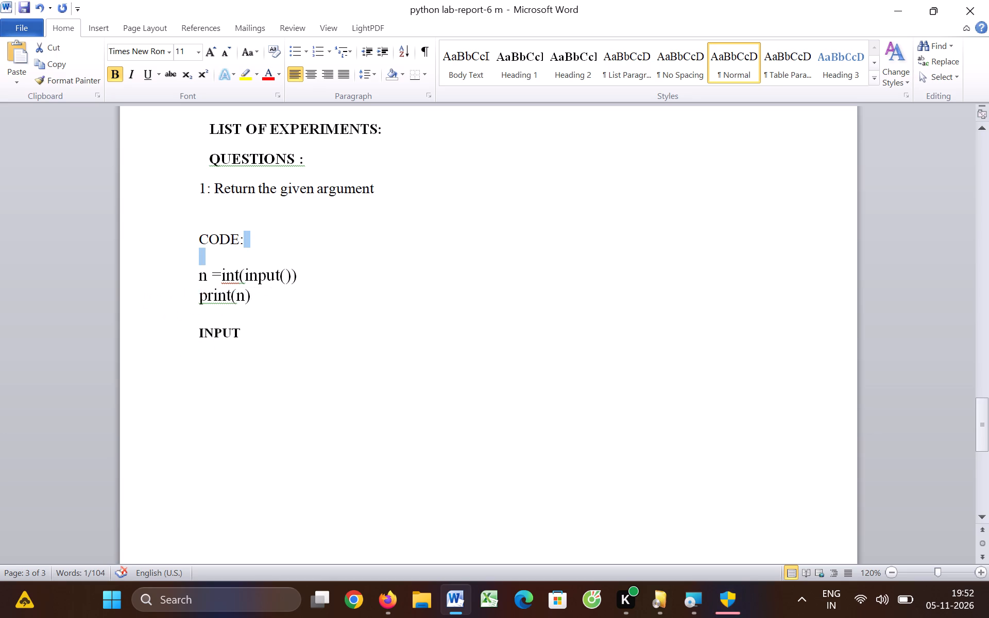
left_click_drag(177, 267, 177, 231)
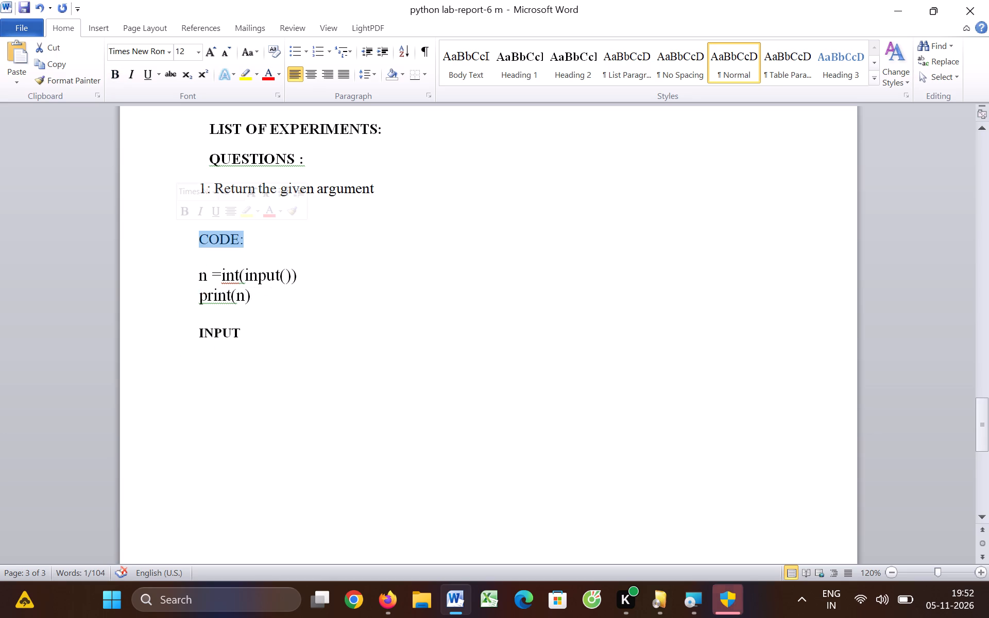
left_click(177, 231)
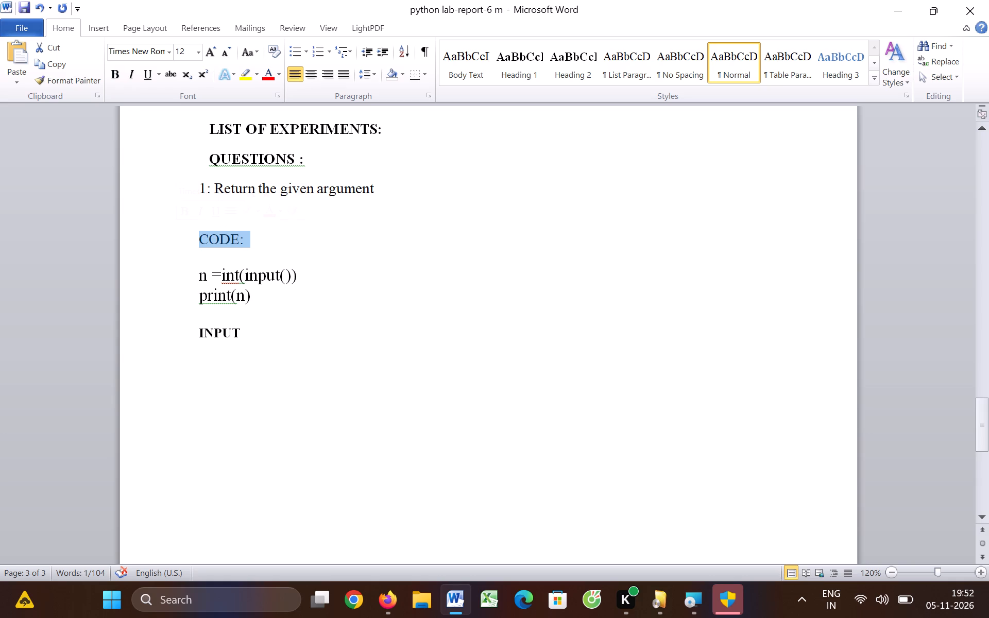
double_click(264, 338)
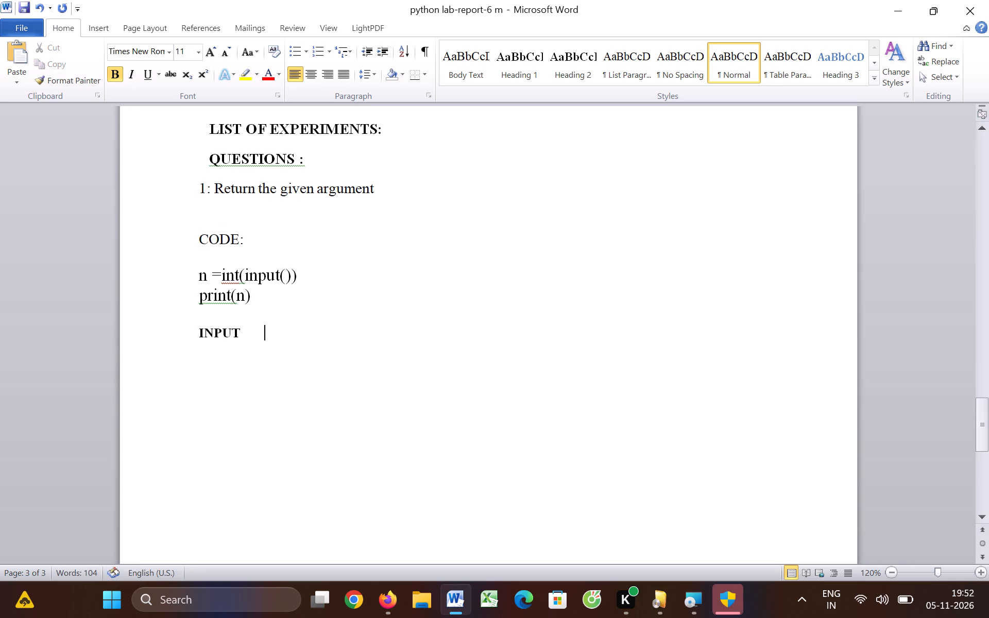
left_click_drag(275, 289, 182, 275)
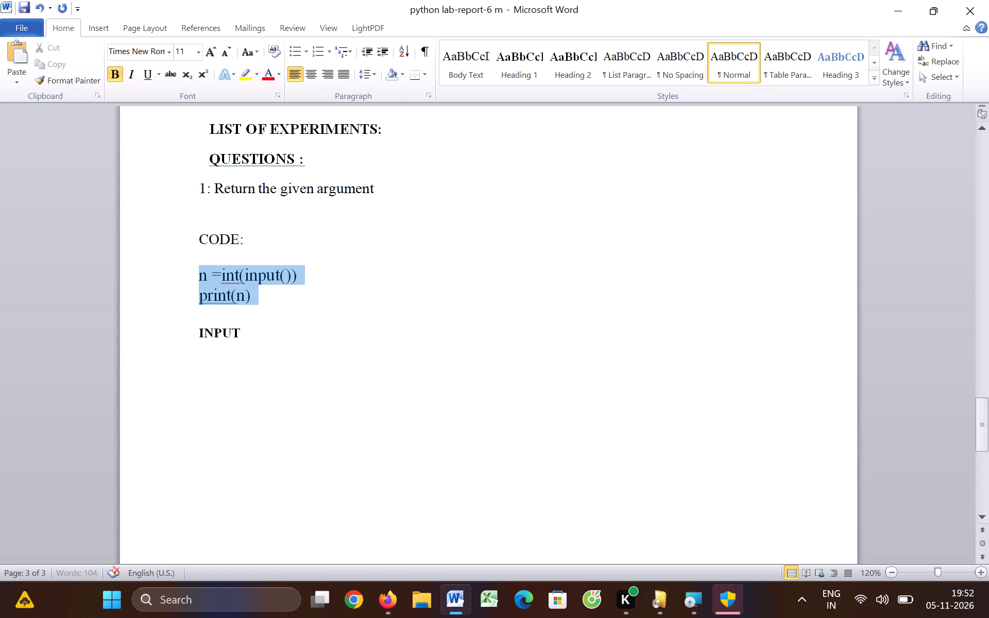
left_click_drag(182, 275, 181, 273)
left_click(291, 319)
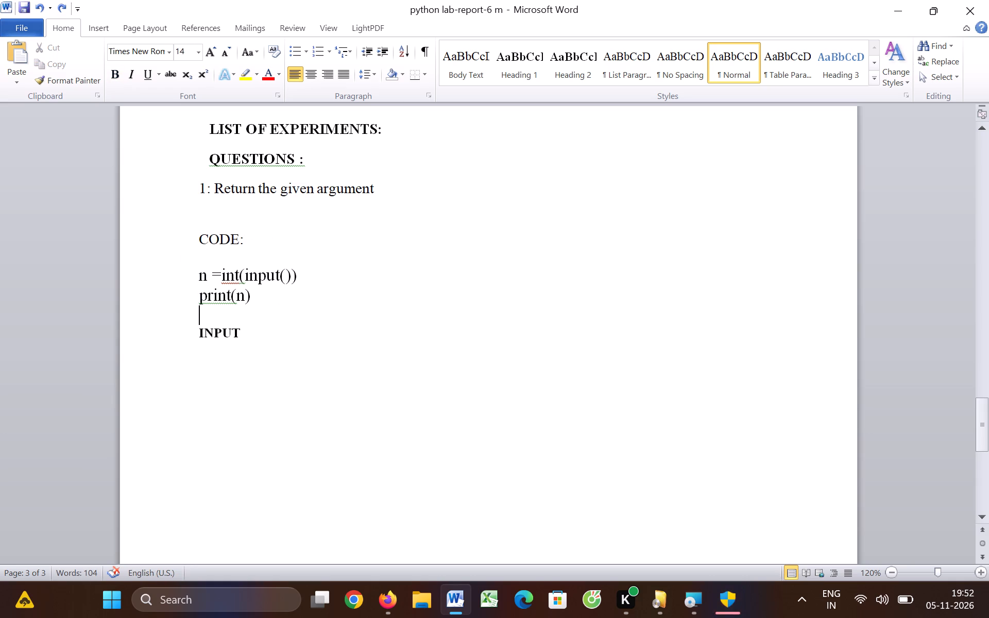
left_click_drag(248, 333, 187, 339)
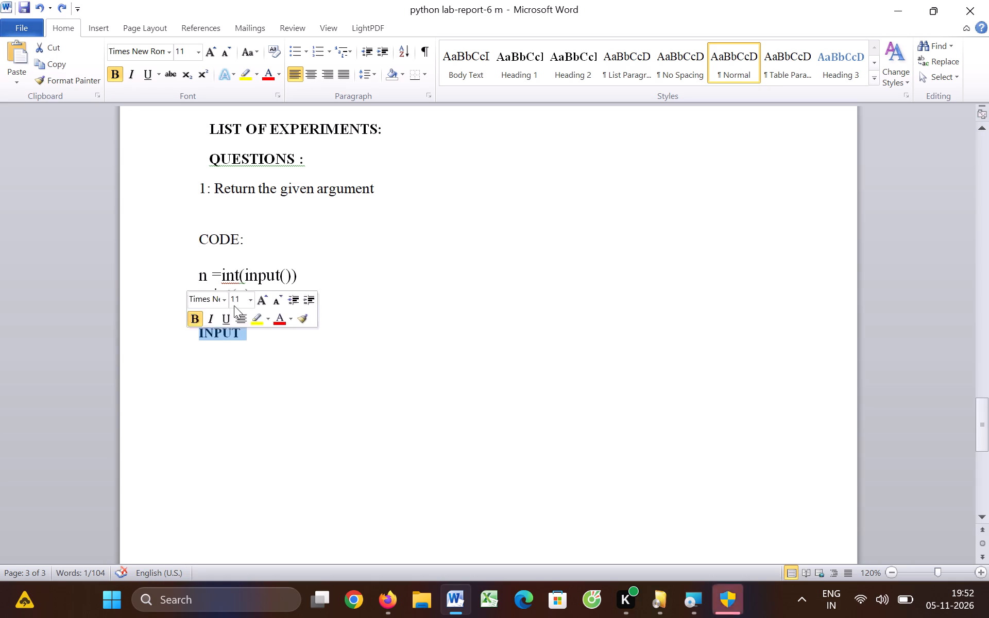
left_click(250, 301)
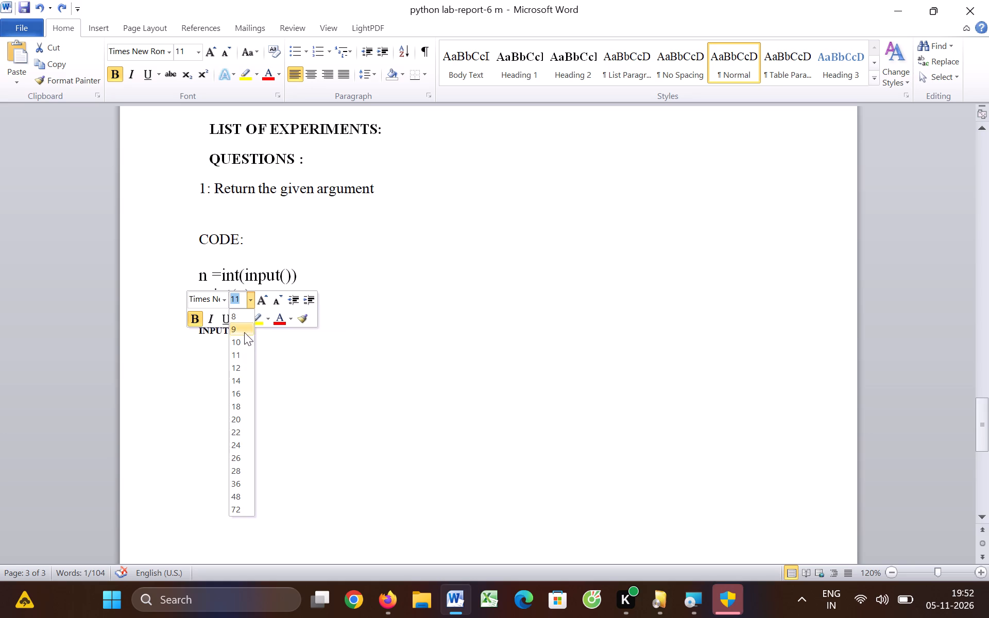
left_click(241, 364)
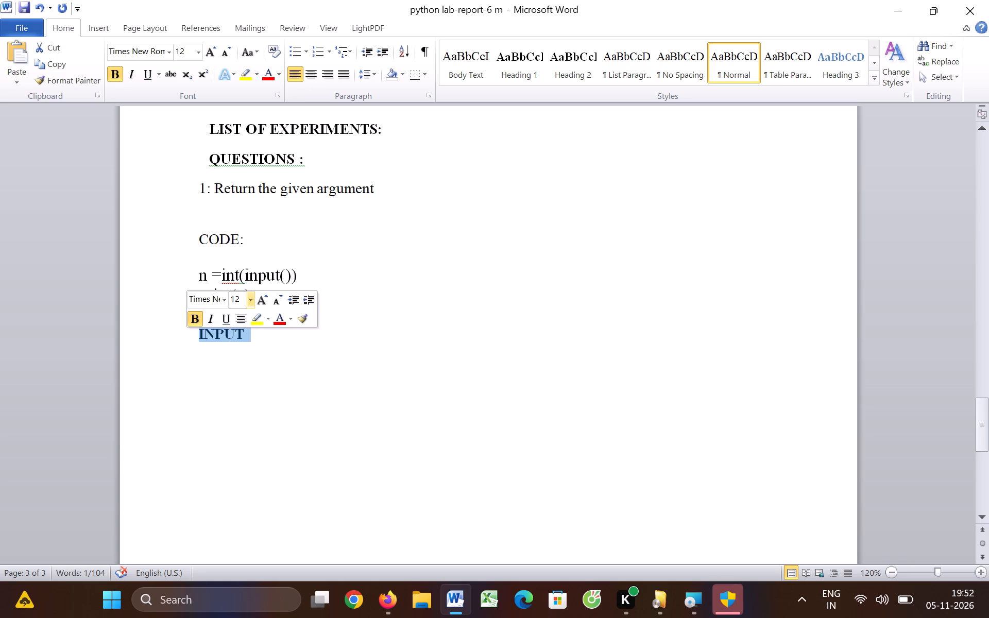
left_click(260, 355)
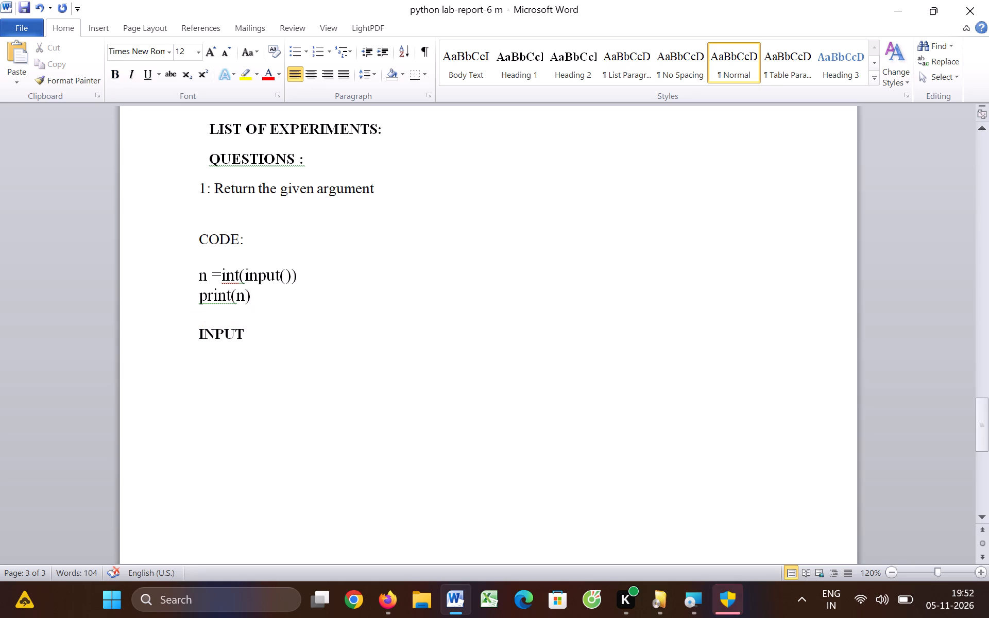
Complete the "INPUT" heading with a space and a colon so that it reads "INPUT :".
left_click(253, 332)
key("shift+colon")
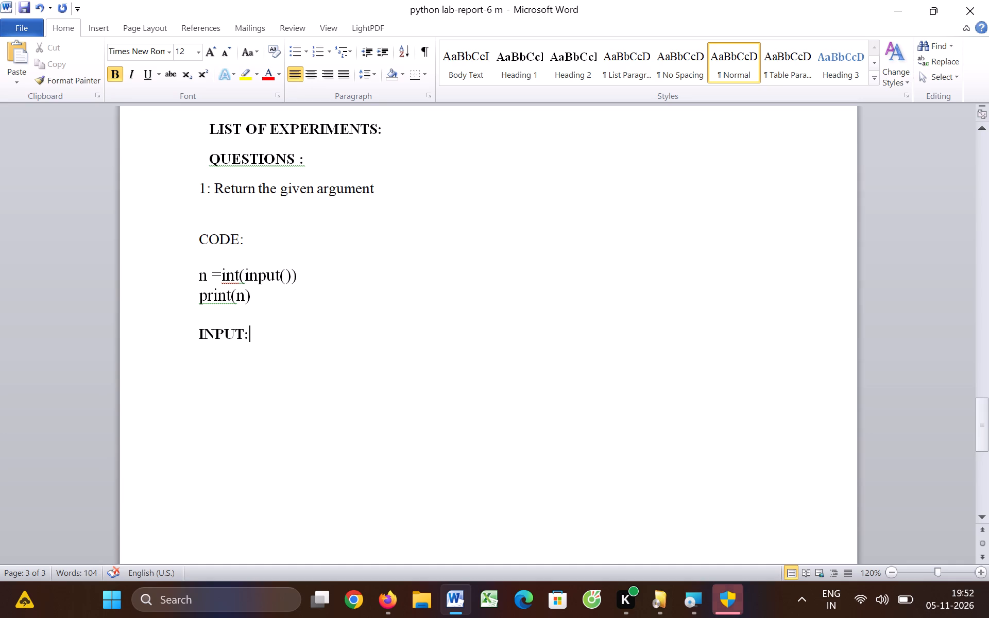
key("BackSpace")
key("space")
key("shift+colon")
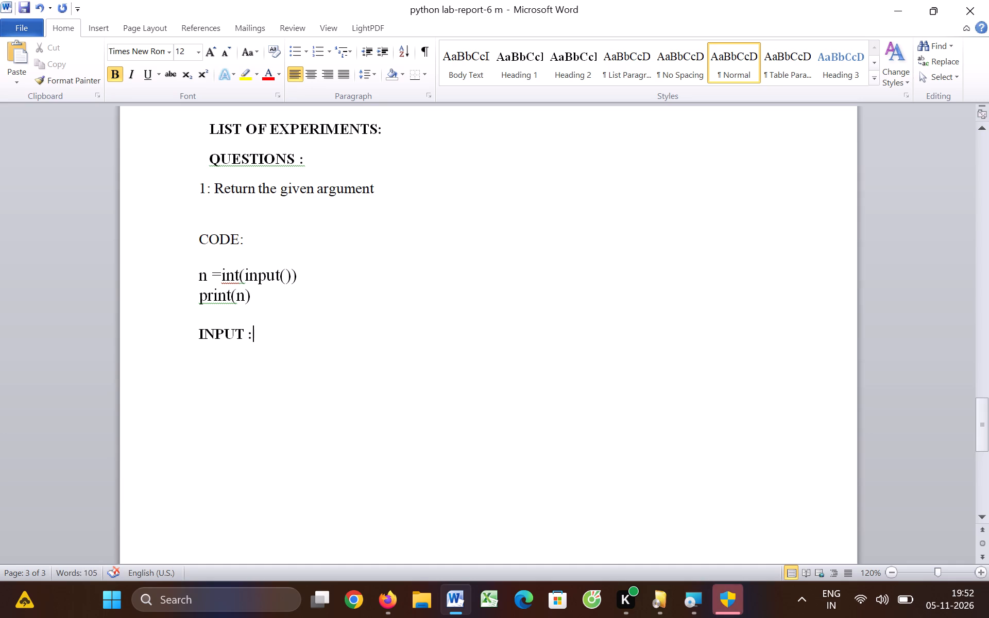
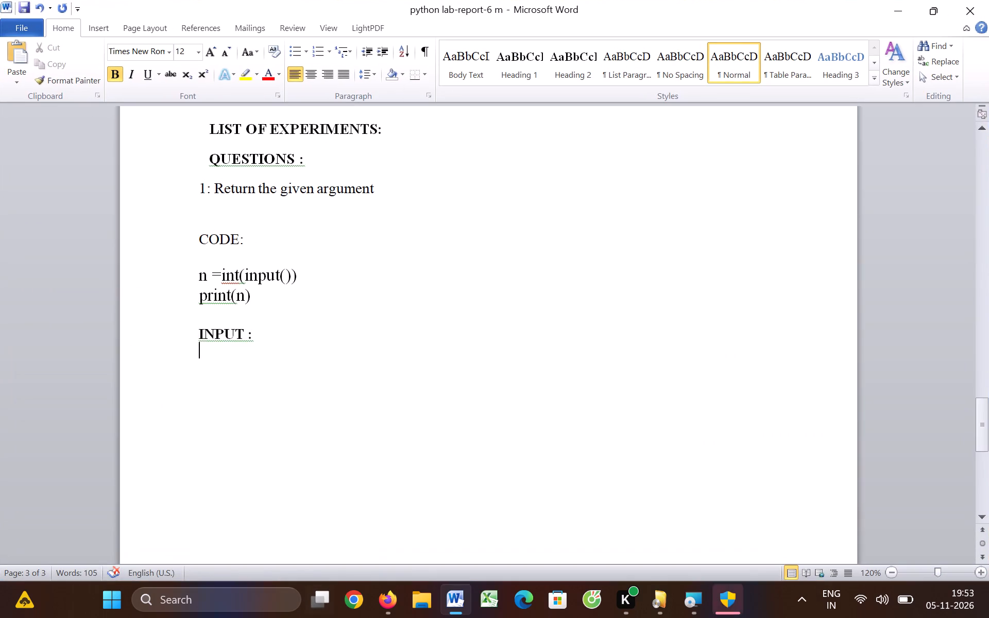
Enter the sample input value 20 two lines below the "INPUT :" heading.
key("Return")
key("Return")
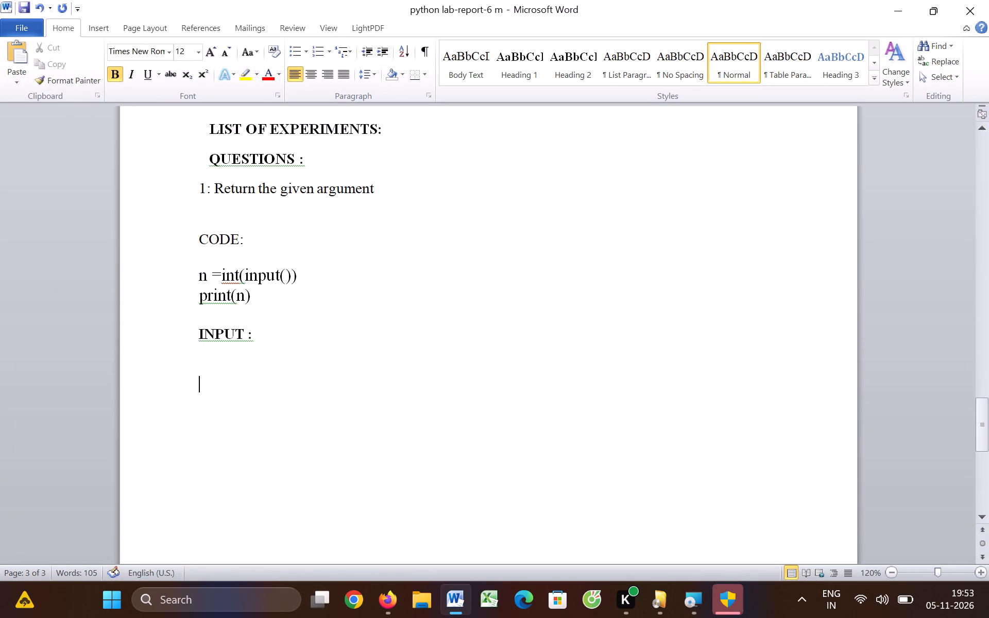
key("2")
key("0")
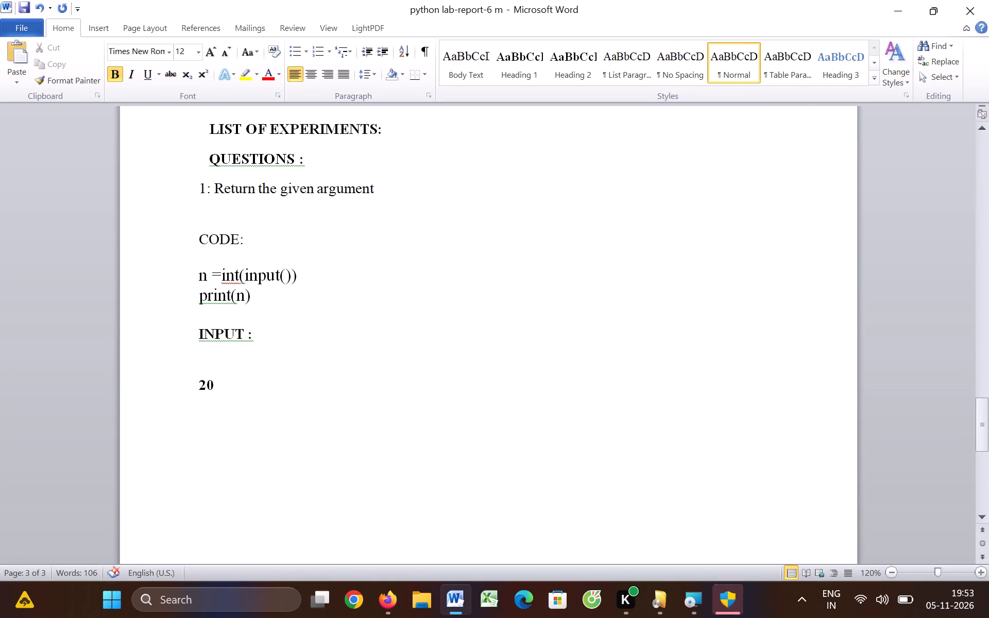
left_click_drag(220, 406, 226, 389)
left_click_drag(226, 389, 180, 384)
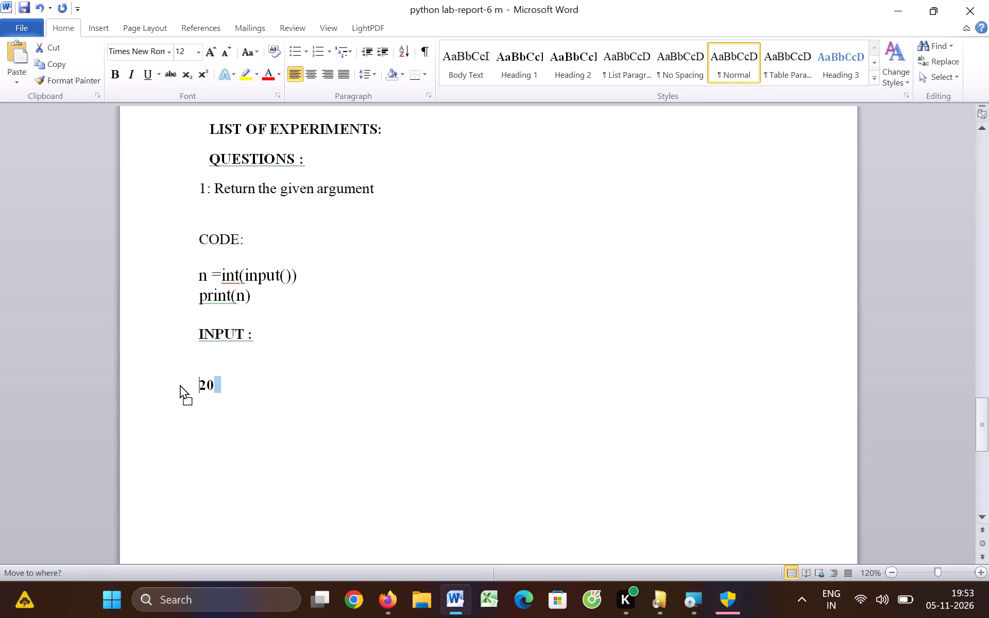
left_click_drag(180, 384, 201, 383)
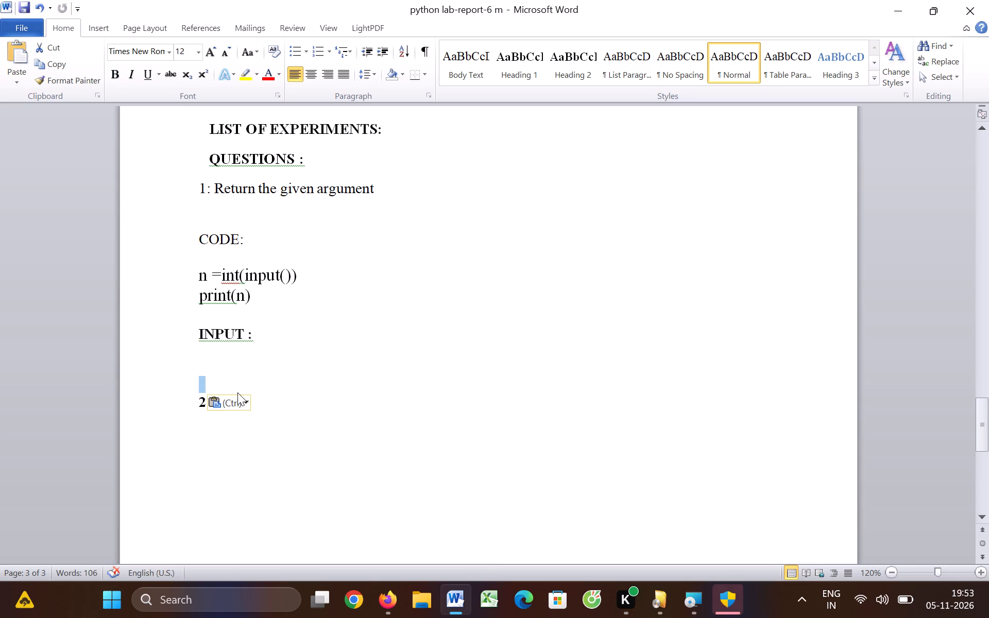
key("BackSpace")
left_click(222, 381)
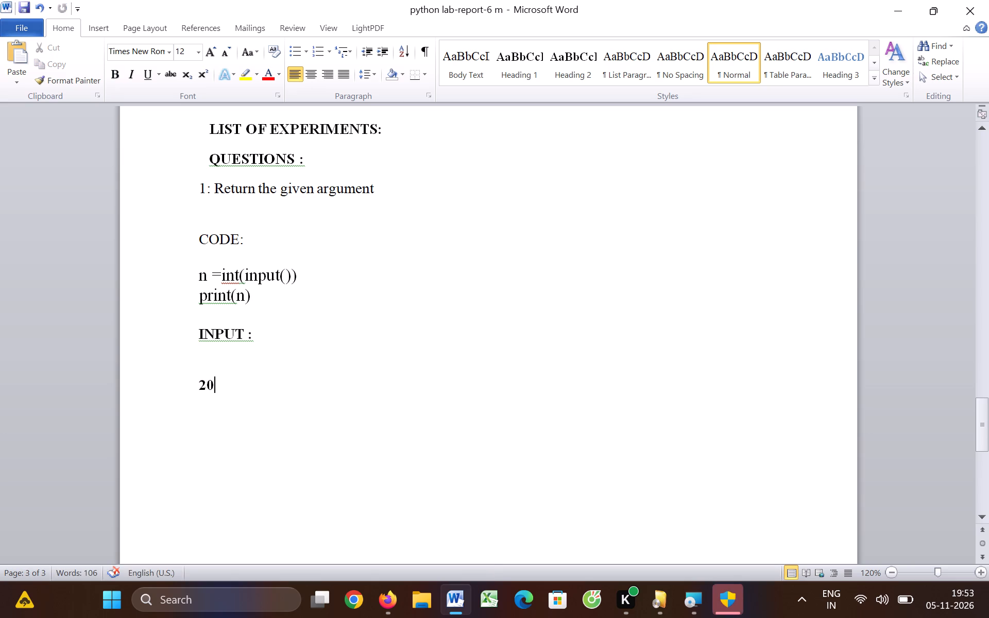
Set the font size of the bold value 20 under the "INPUT :" heading to 14.
left_click_drag(222, 381, 161, 391)
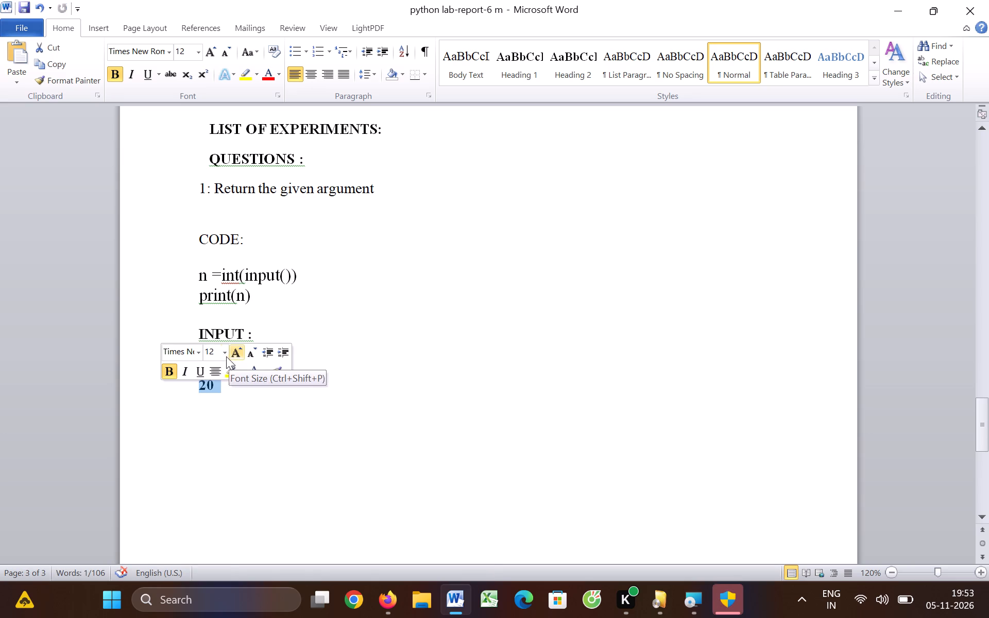
left_click(225, 356)
left_click(213, 430)
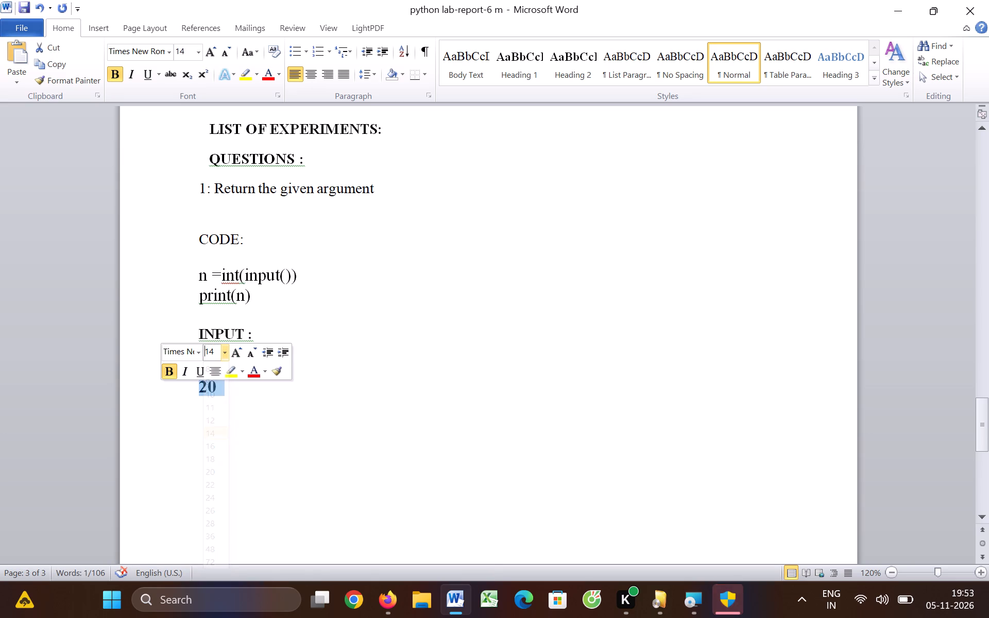
left_click(241, 406)
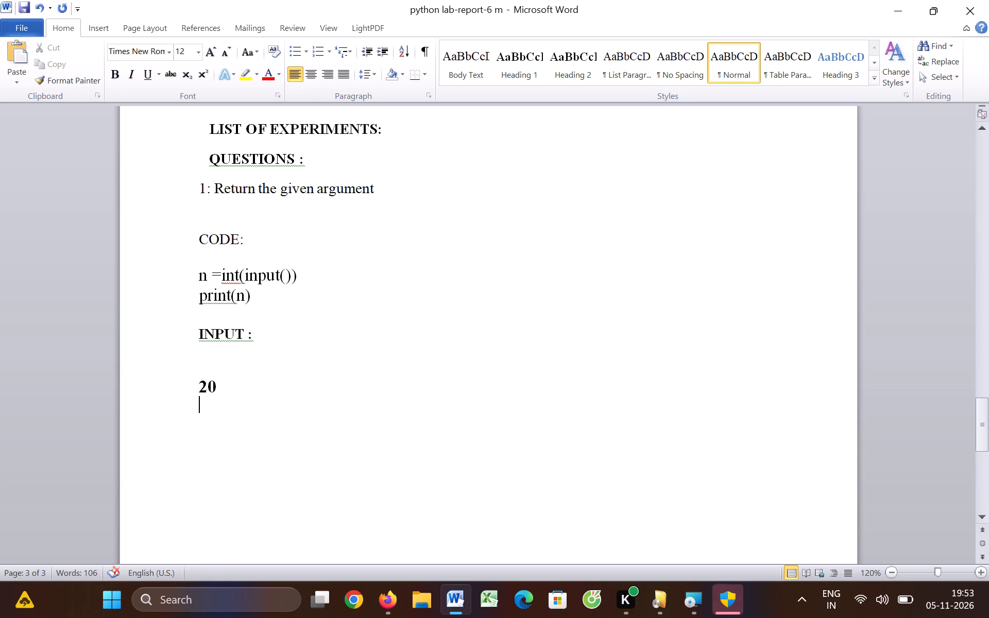
Insert the "Return the Given Argument" coding practice picture from the Screenshots folder, a few lines below the value 20.
scroll(286, 425, "down", 1)
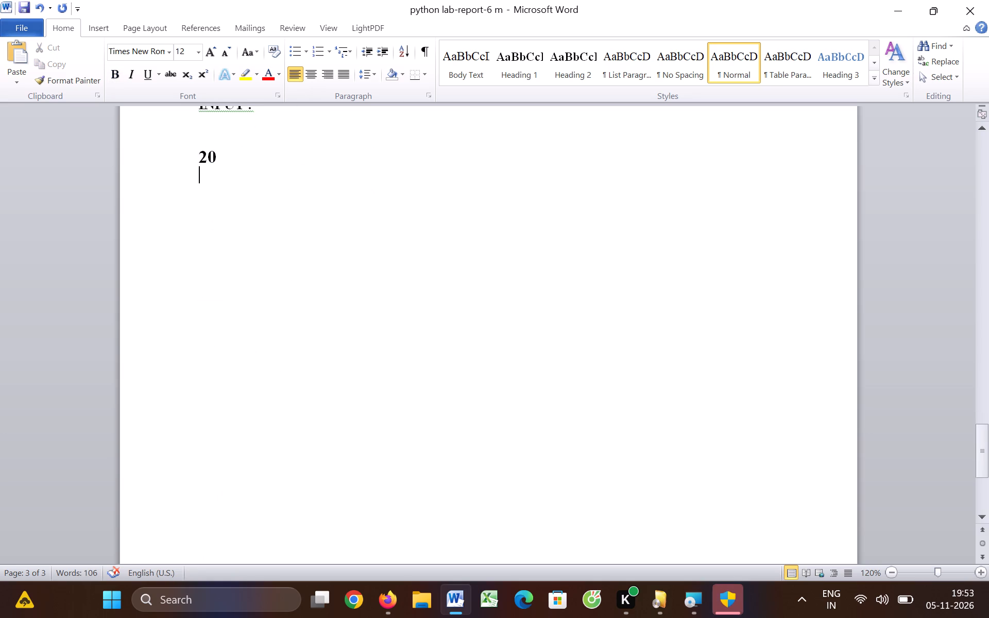
left_click(280, 320)
left_click(233, 261)
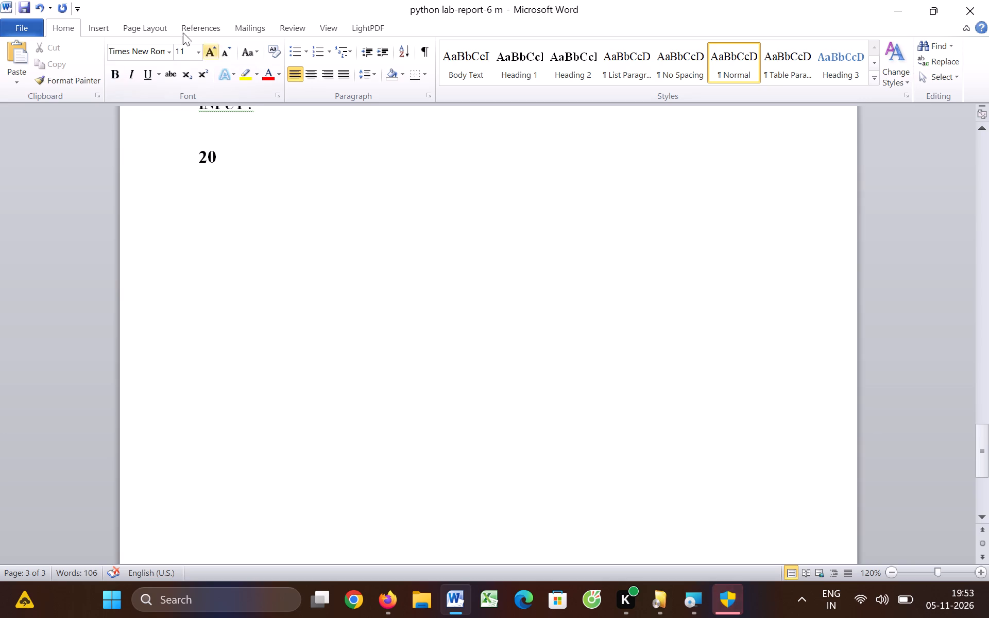
left_click(93, 21)
left_click(144, 46)
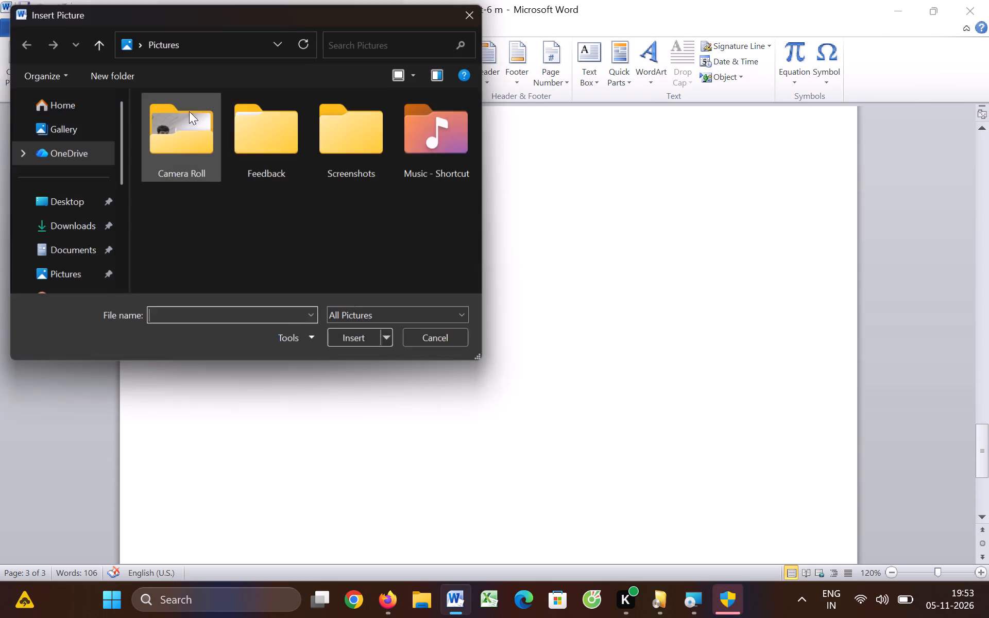
left_click(343, 163)
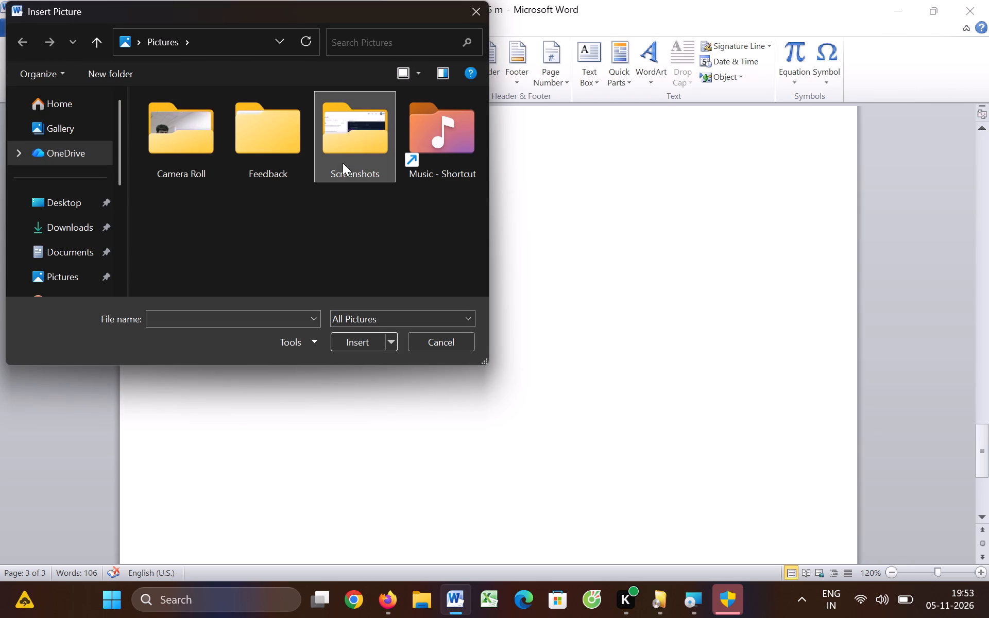
double_click(343, 163)
triple_click(251, 177)
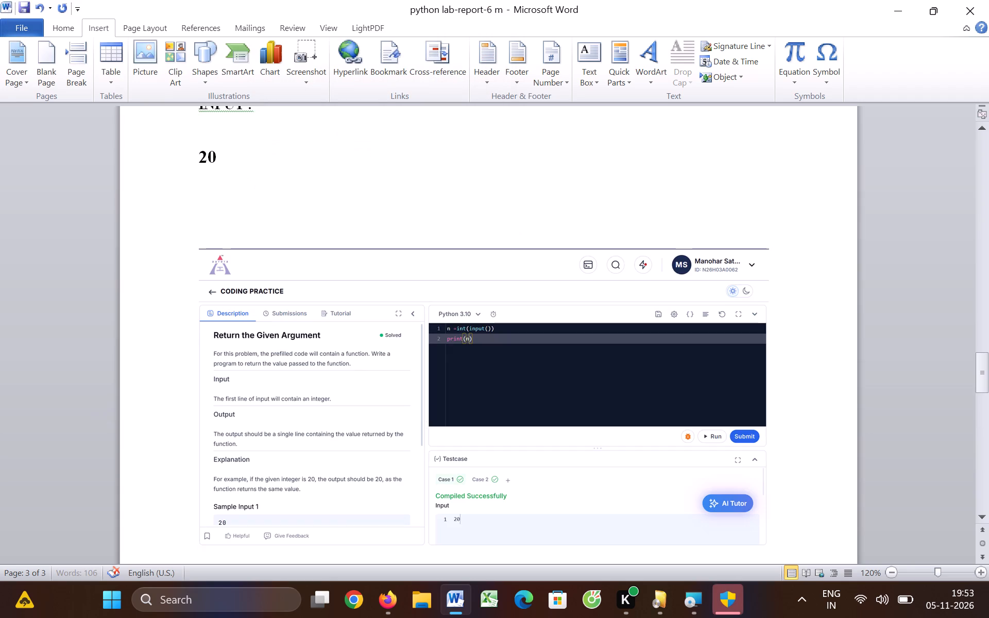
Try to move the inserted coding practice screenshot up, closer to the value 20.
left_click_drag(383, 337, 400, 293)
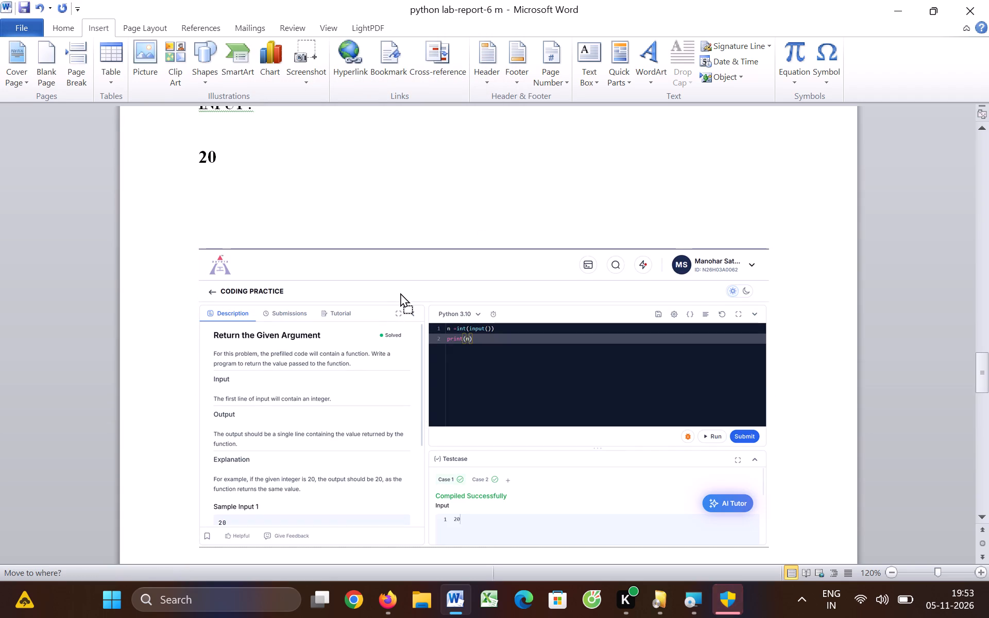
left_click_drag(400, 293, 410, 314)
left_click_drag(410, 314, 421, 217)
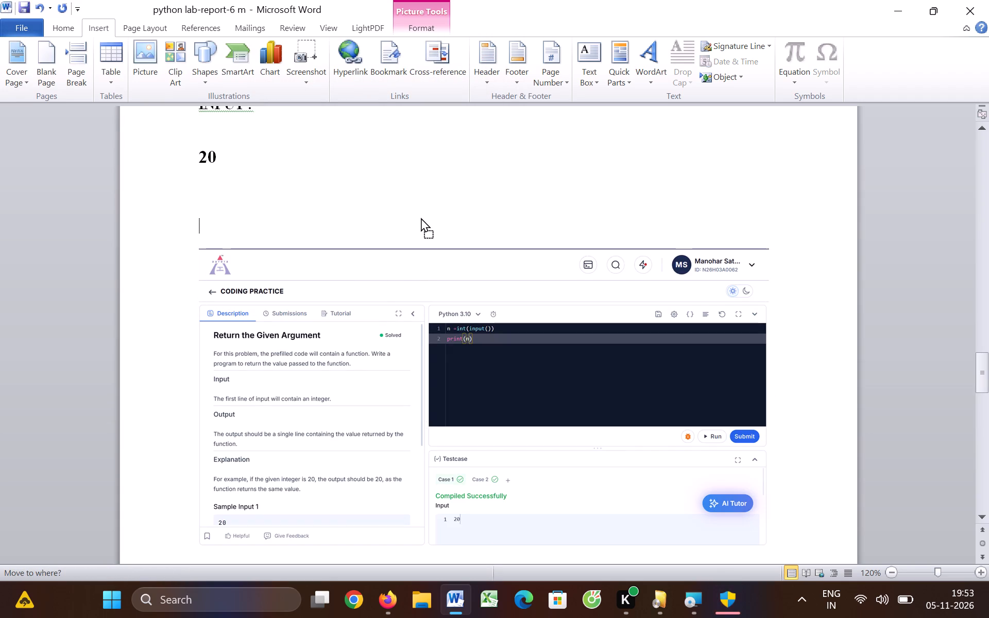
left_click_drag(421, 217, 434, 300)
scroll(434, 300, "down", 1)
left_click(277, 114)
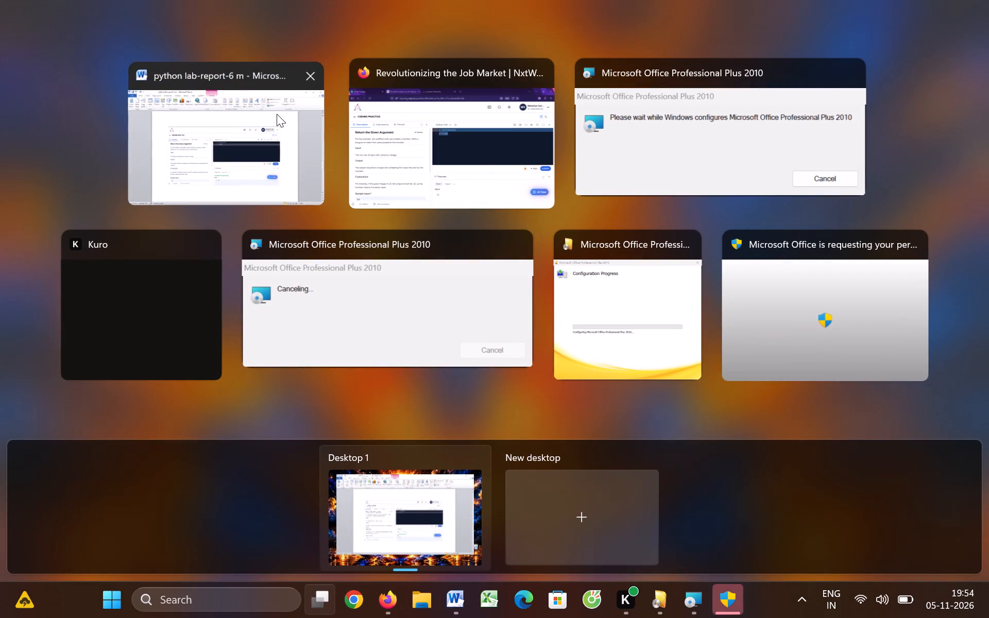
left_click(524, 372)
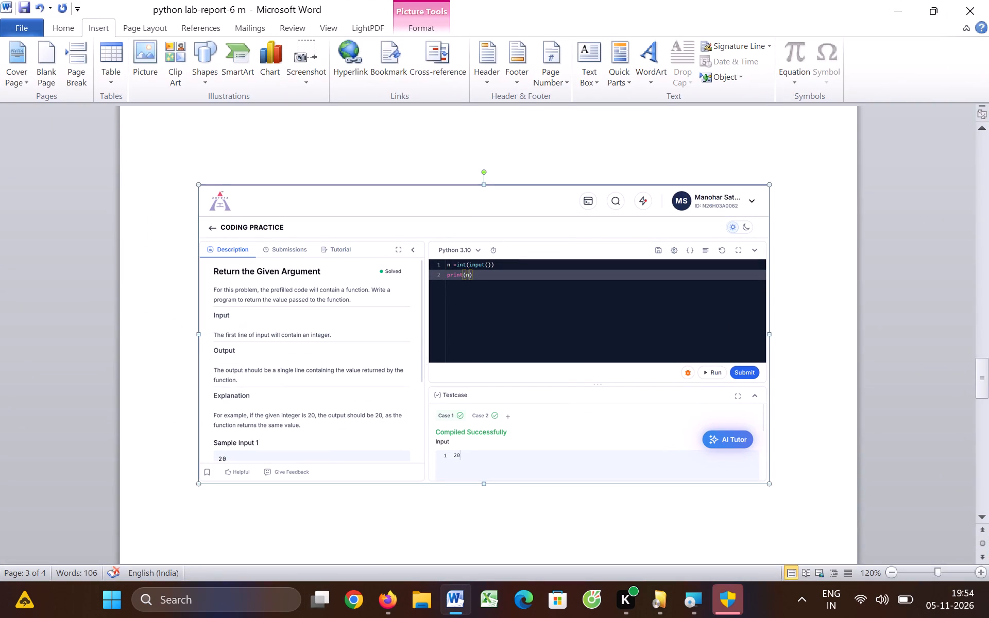
Change the date on the certificate page to 06/11/2026.
scroll(524, 372, "up", 3)
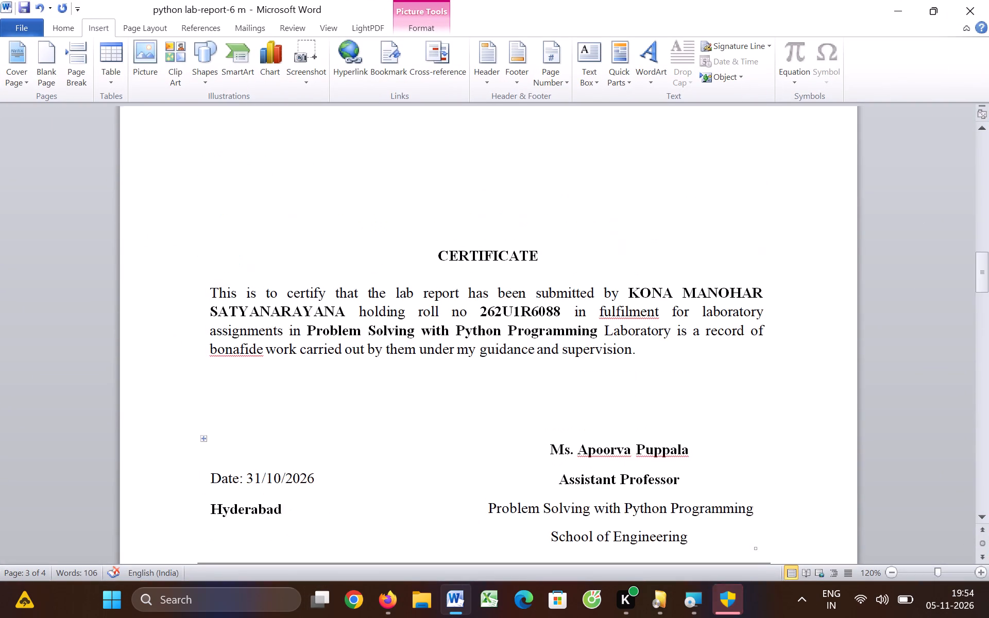
scroll(524, 372, "up", 5)
scroll(524, 372, "down", 1)
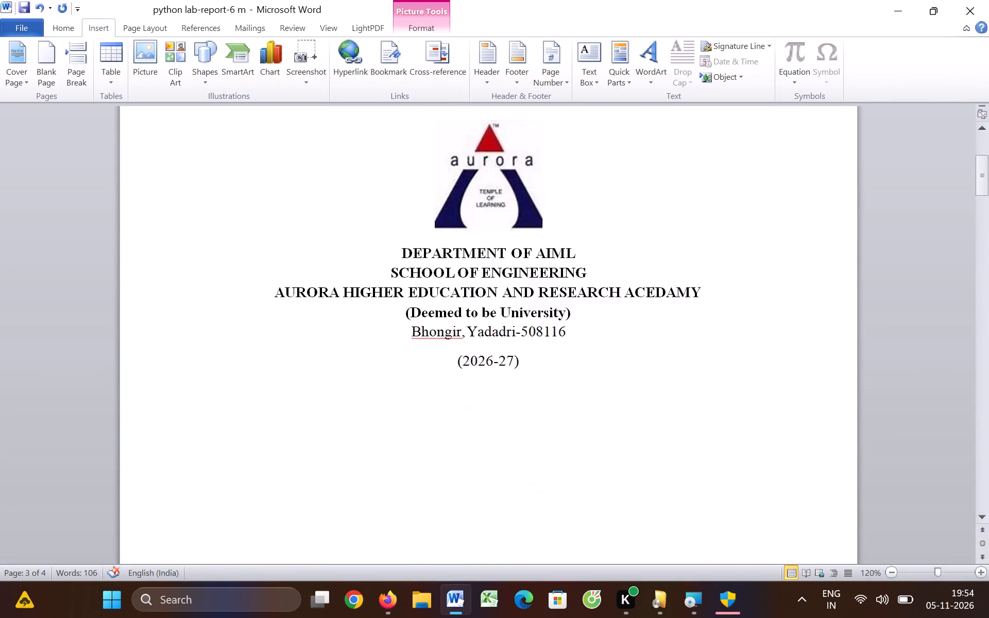
scroll(524, 372, "down", 5)
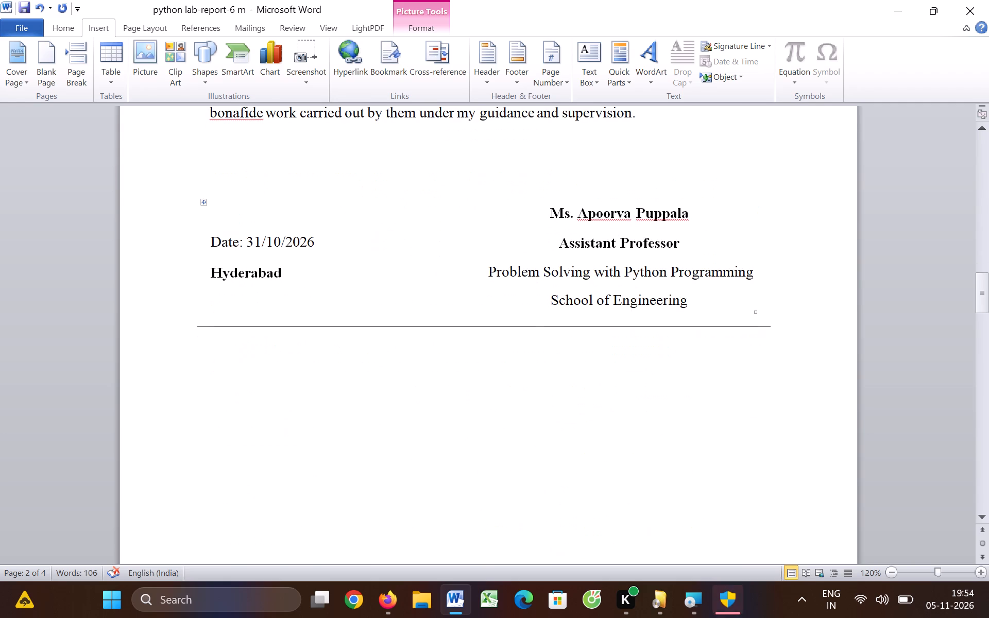
scroll(524, 372, "up", 1)
scroll(524, 372, "down", 1)
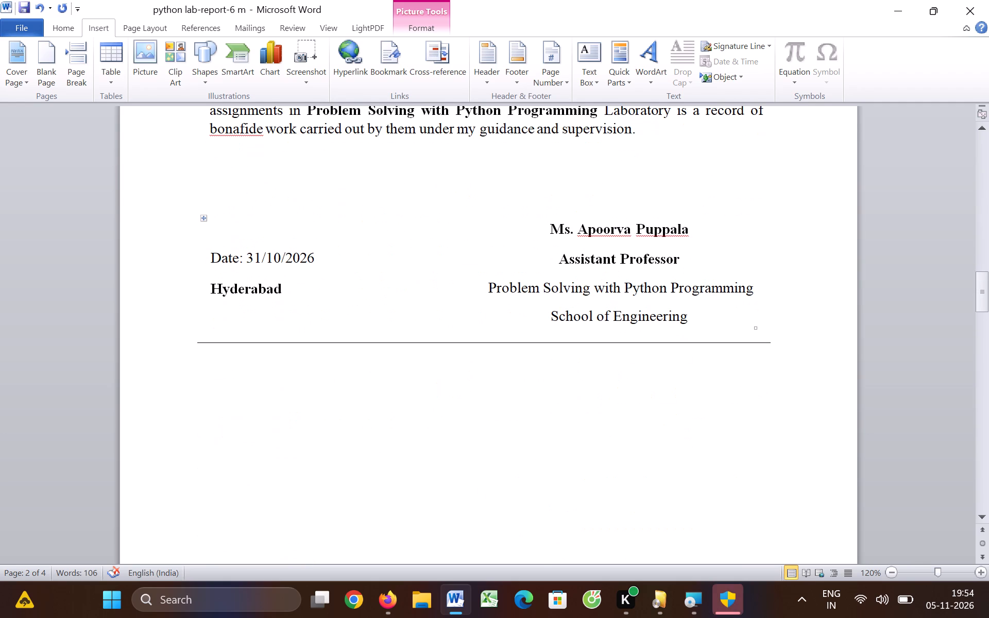
left_click(278, 256)
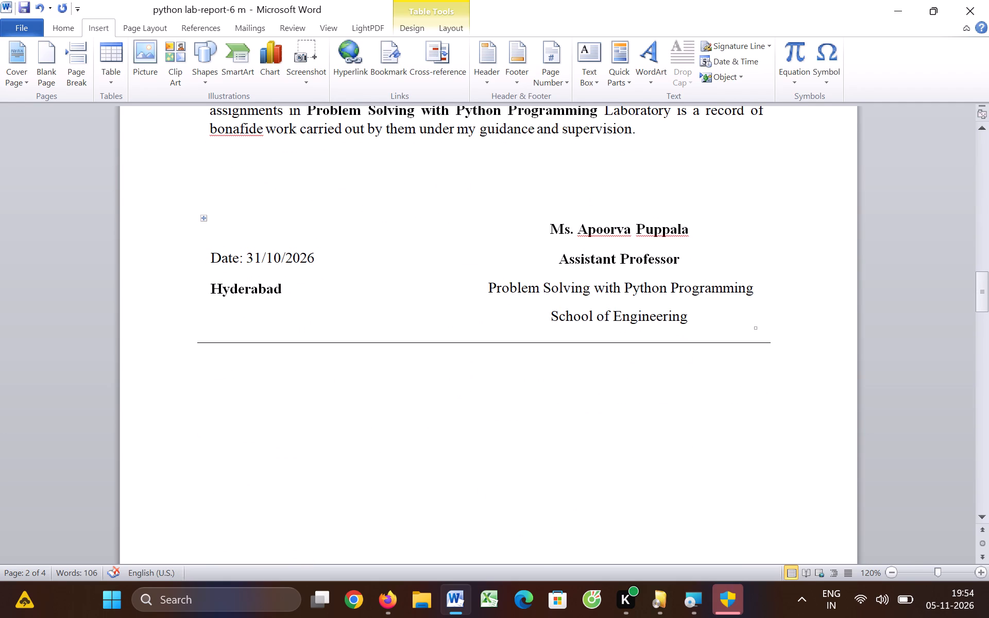
key("BackSpace")
key("BackSpace")
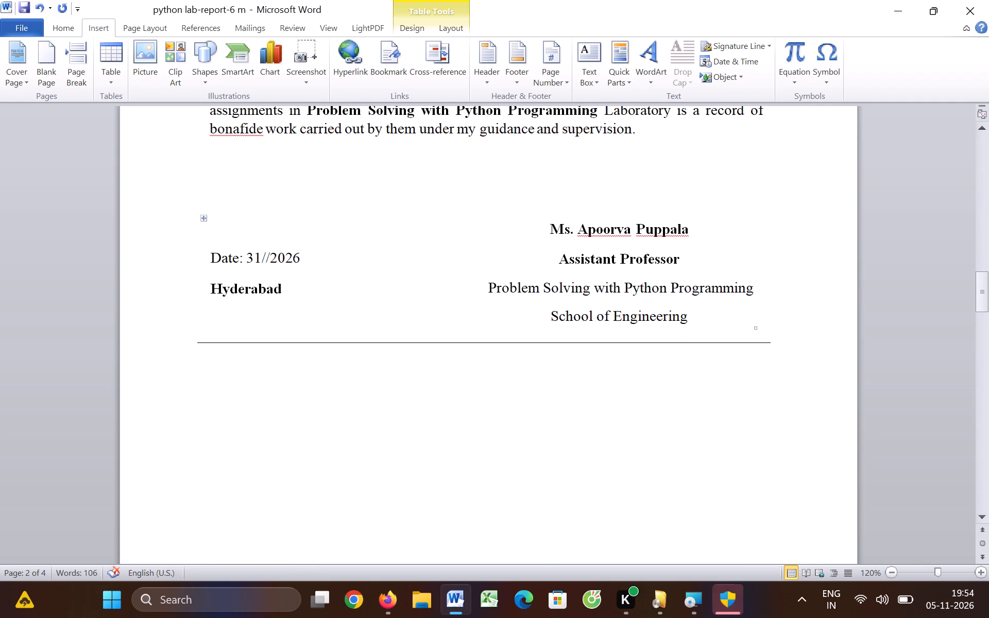
type("11")
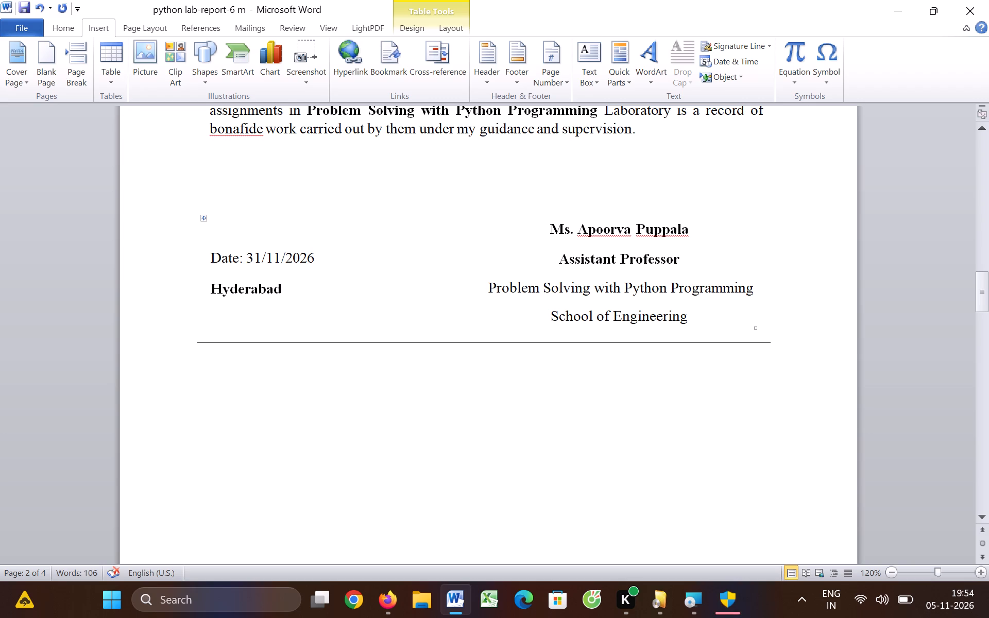
left_click(260, 255)
key("BackSpace")
key("BackSpace")
type("06")
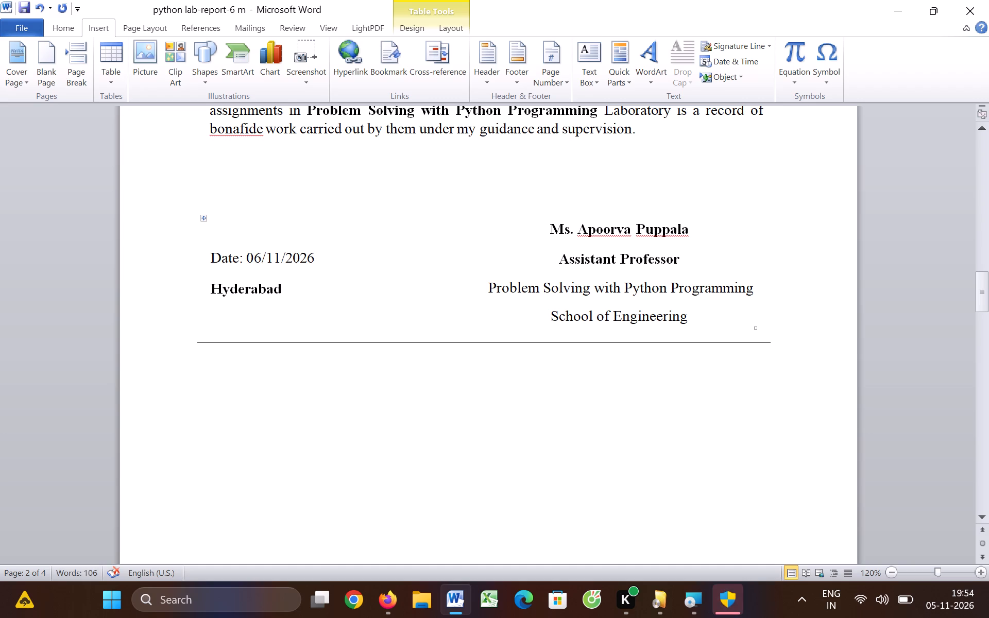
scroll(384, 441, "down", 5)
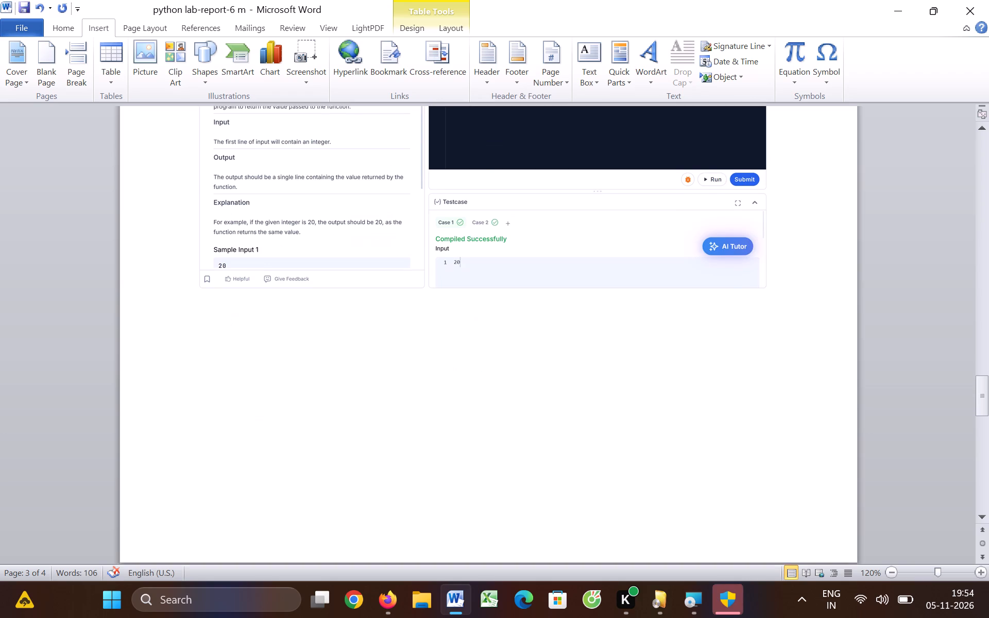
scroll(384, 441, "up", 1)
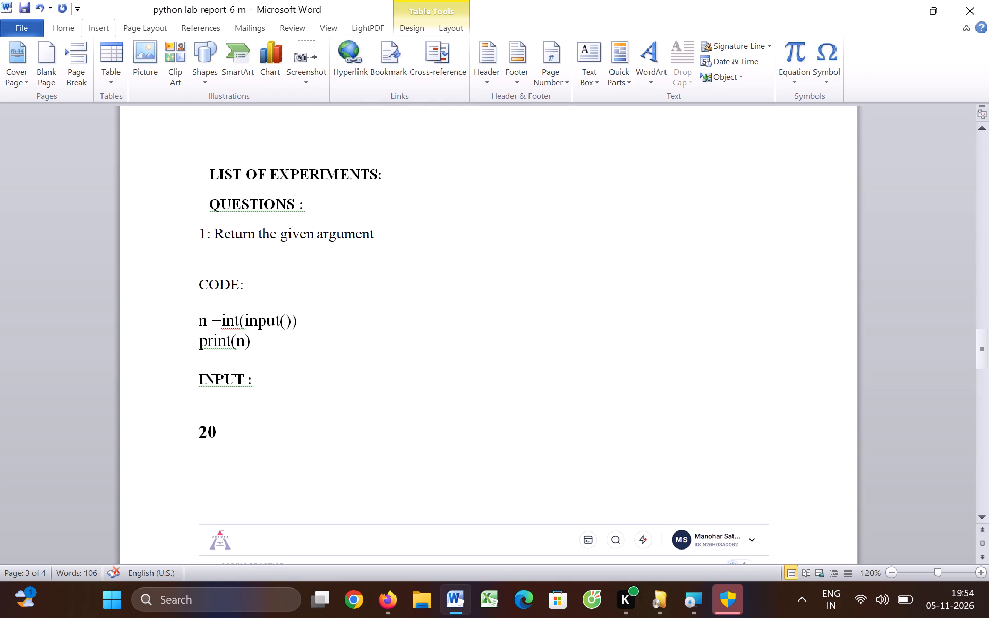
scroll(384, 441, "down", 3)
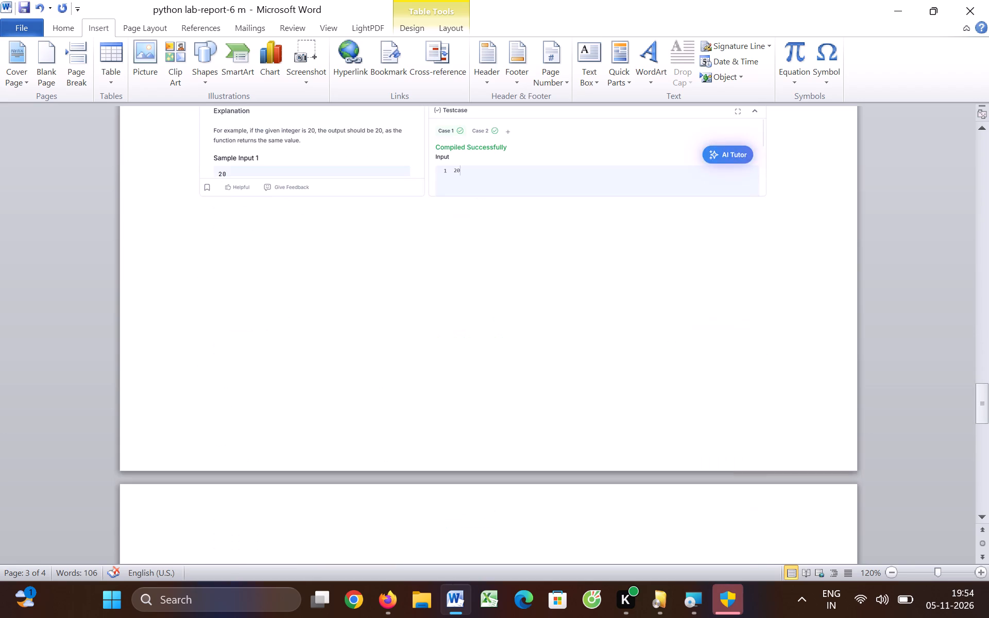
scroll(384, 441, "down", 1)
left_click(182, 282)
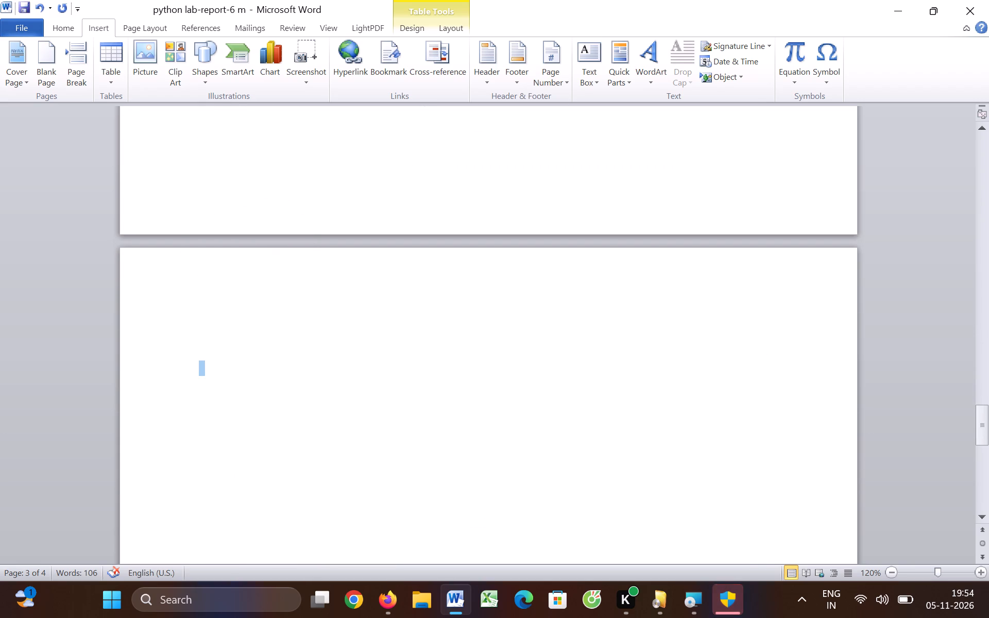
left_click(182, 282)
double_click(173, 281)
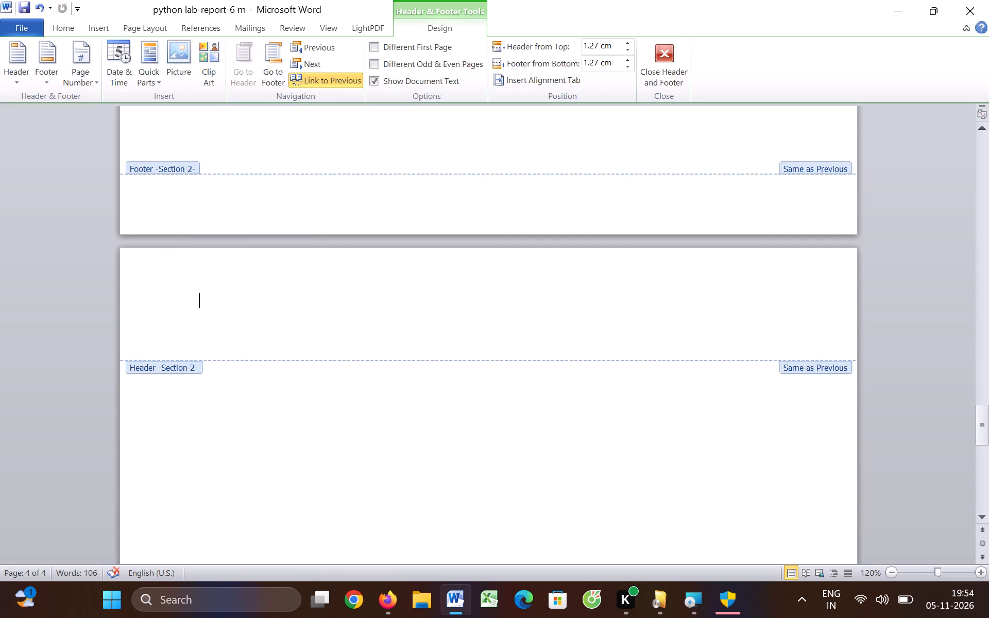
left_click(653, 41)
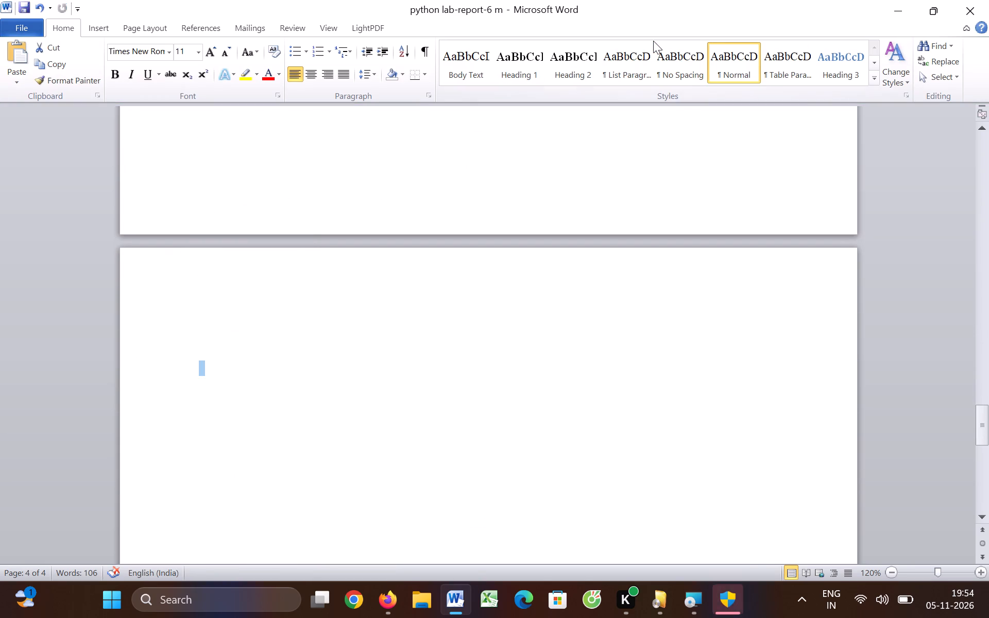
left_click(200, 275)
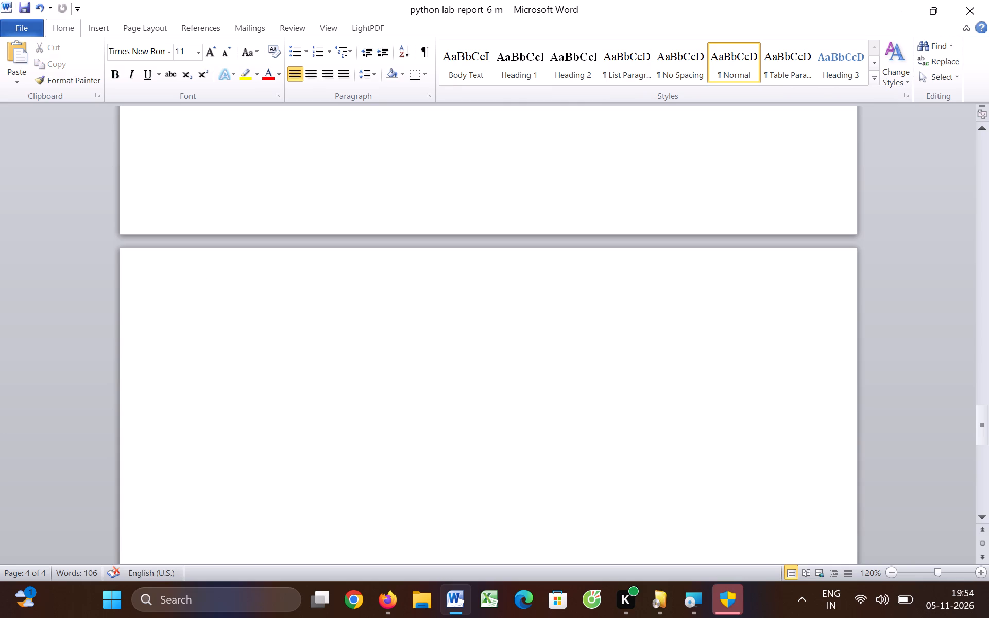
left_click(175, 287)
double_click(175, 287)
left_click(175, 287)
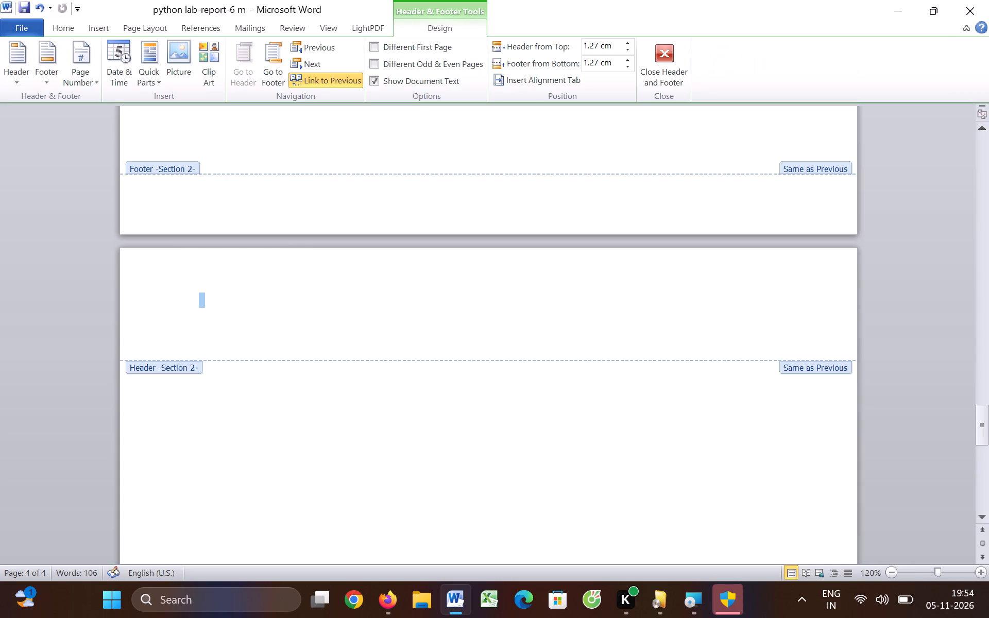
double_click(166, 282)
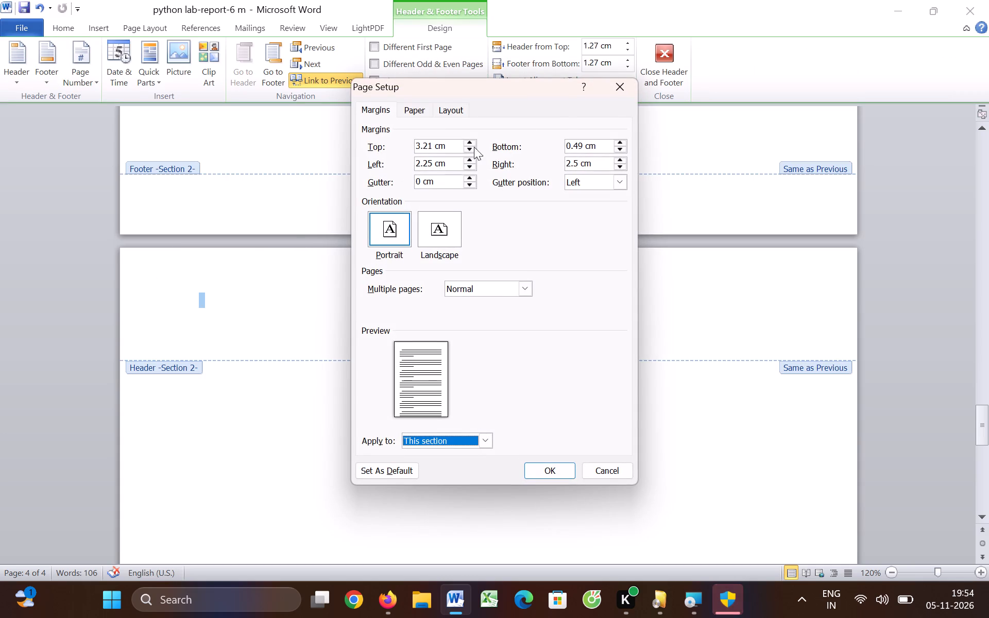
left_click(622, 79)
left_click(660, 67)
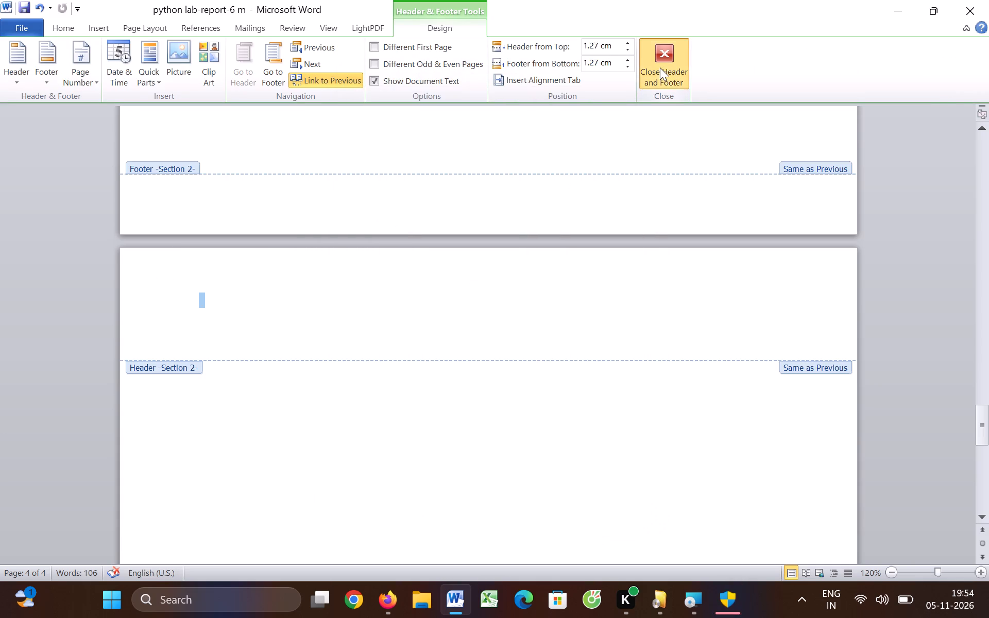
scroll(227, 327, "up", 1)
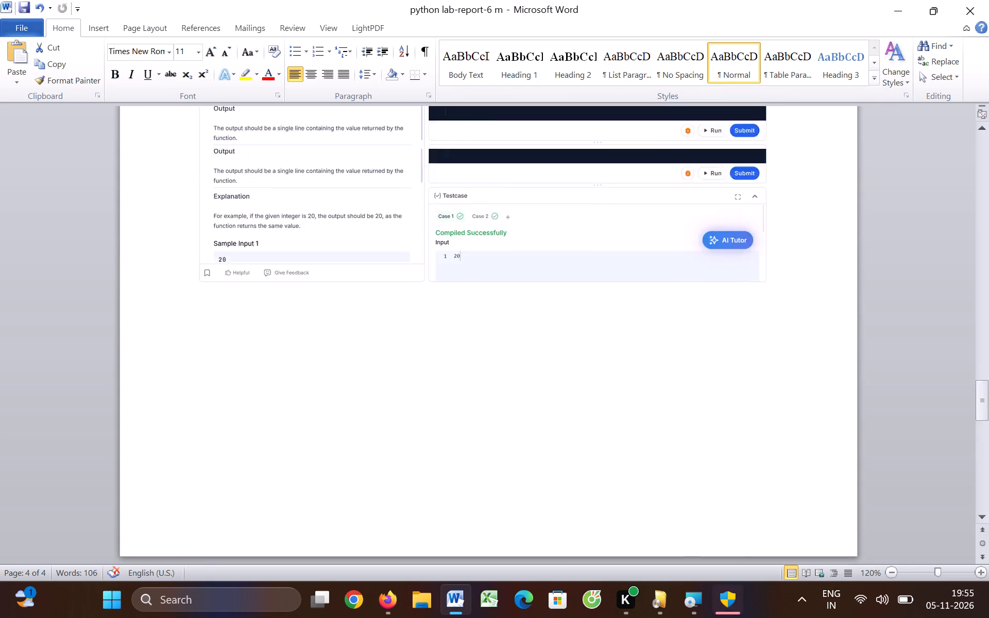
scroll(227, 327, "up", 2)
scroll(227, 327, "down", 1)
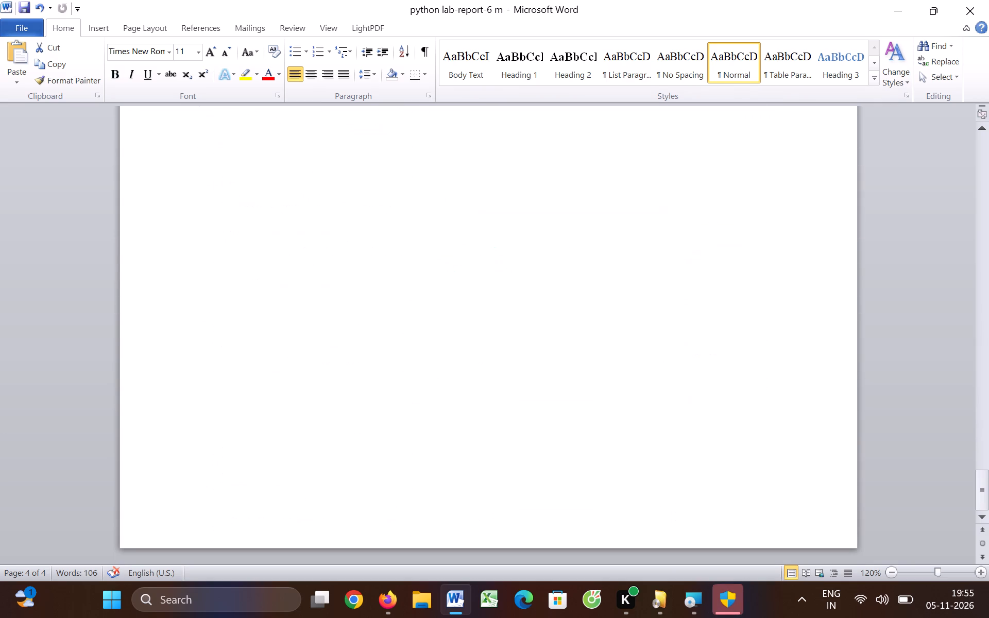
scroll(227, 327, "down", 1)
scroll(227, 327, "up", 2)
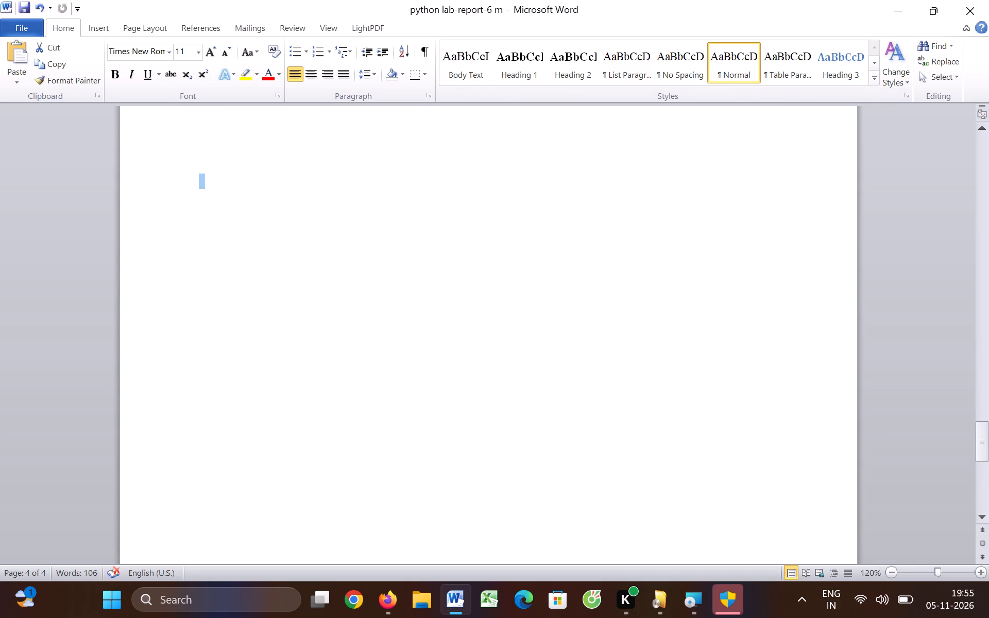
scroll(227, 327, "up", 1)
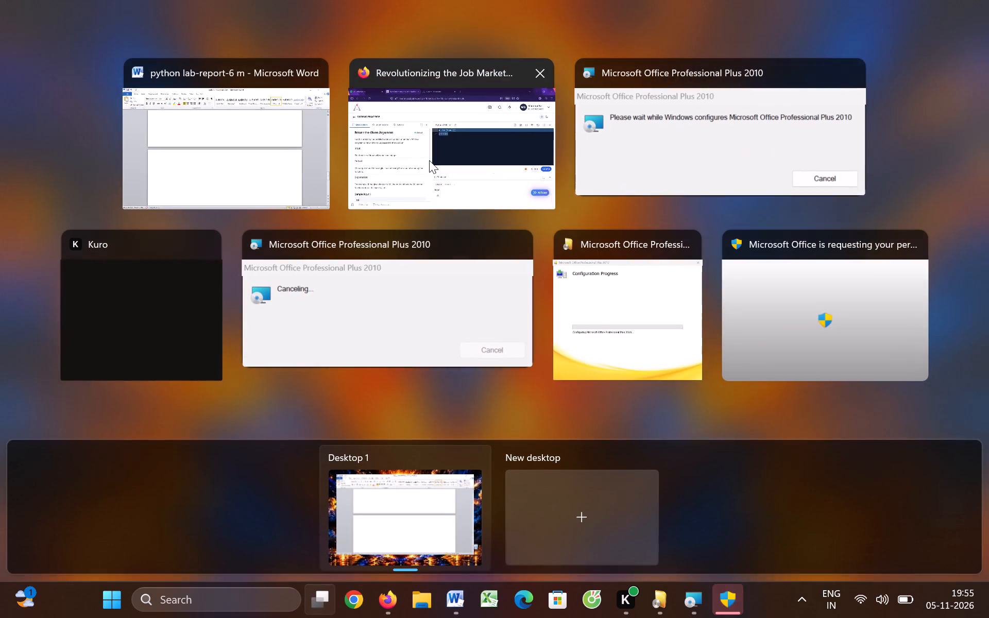
Switch to Firefox, leave the Return the Given Argument question, and open the Coding Practice set that follows Function Arguments in the course.
left_click(464, 138)
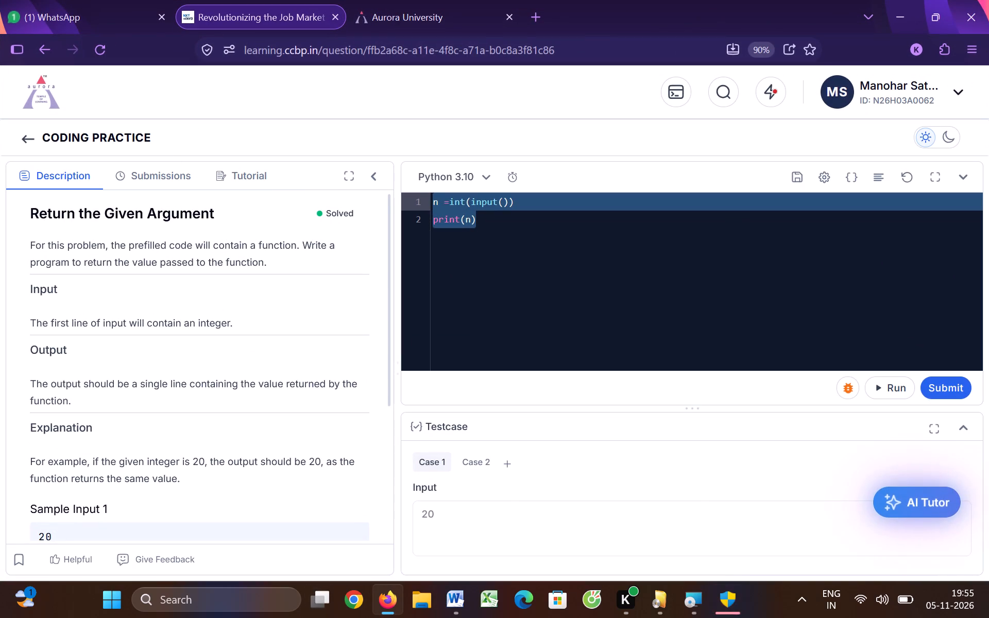
left_click(33, 141)
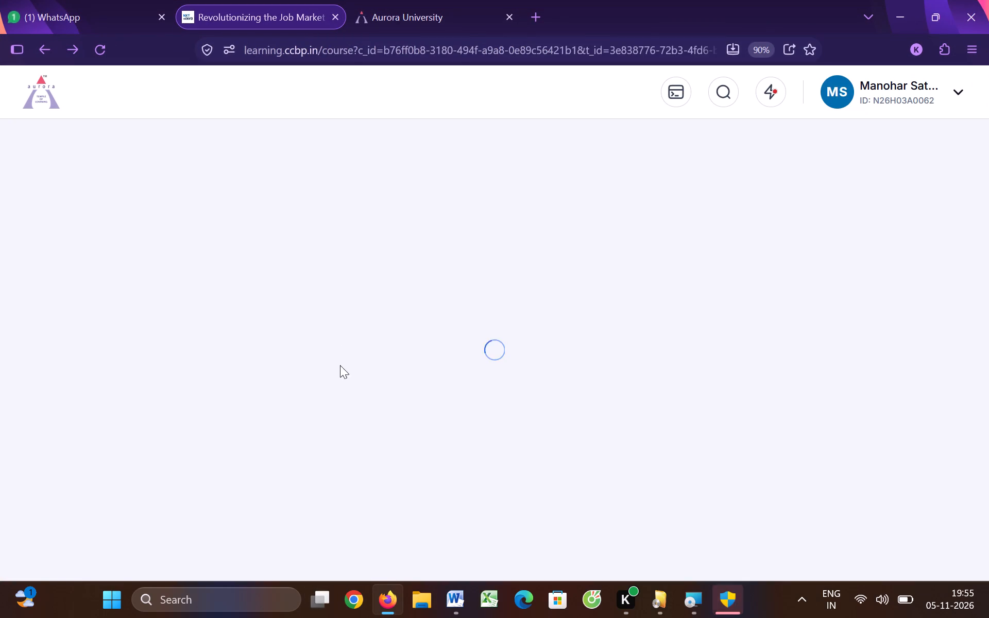
scroll(388, 404, "down", 1)
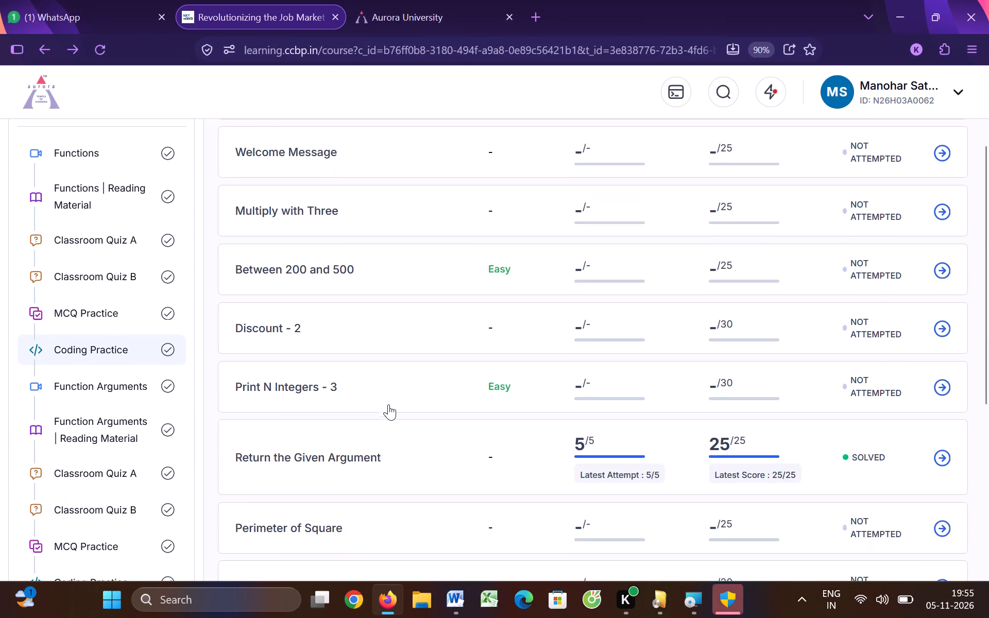
scroll(388, 404, "down", 2)
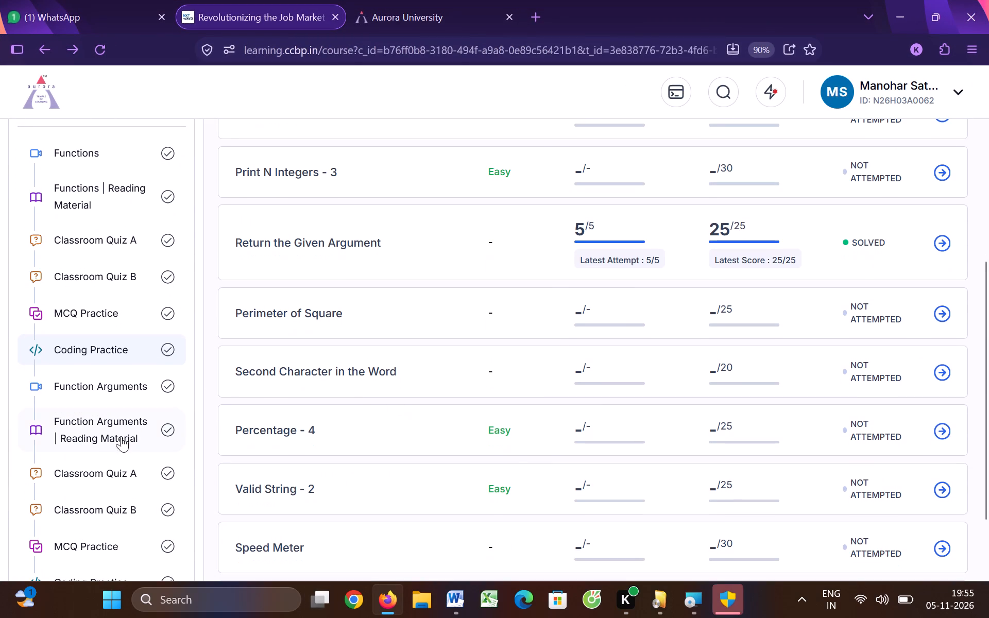
scroll(100, 540, "down", 1)
left_click(100, 540)
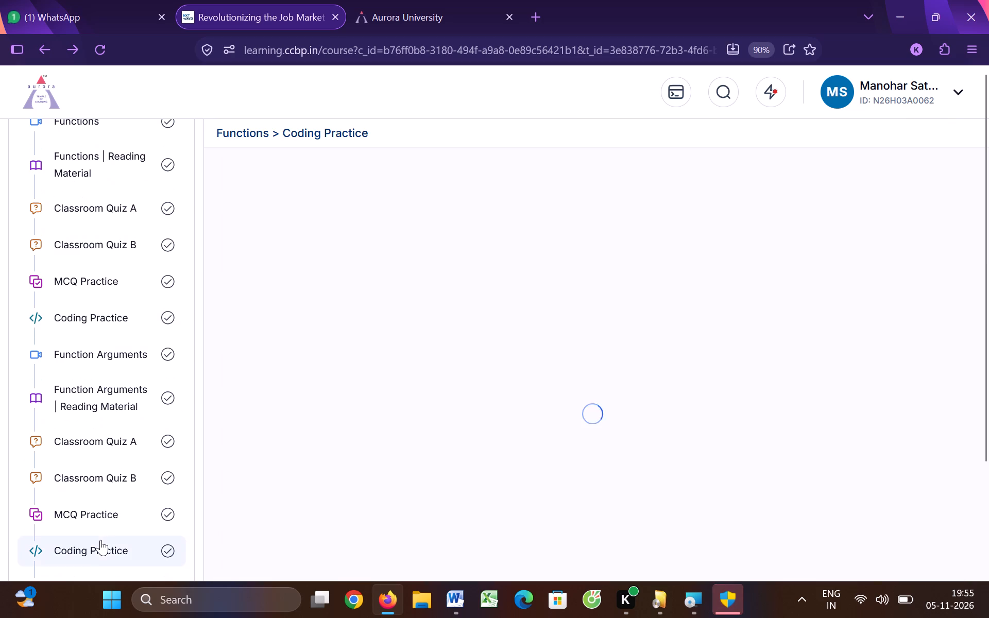
Look through the question lists of the last two Coding Practice sets in the Functions topic.
scroll(362, 483, "down", 7)
scroll(362, 483, "up", 5)
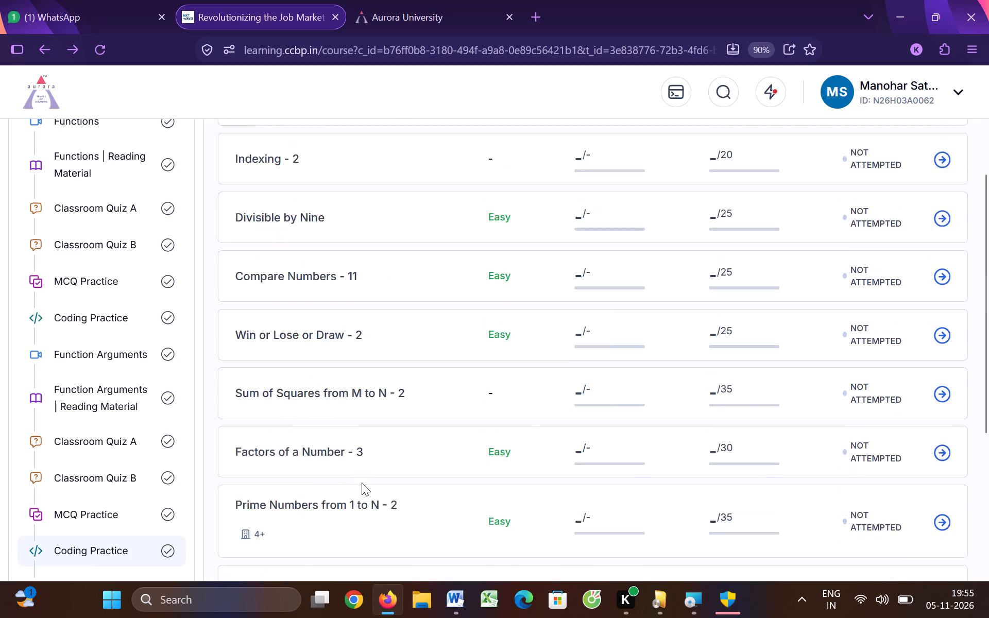
scroll(118, 503, "down", 3)
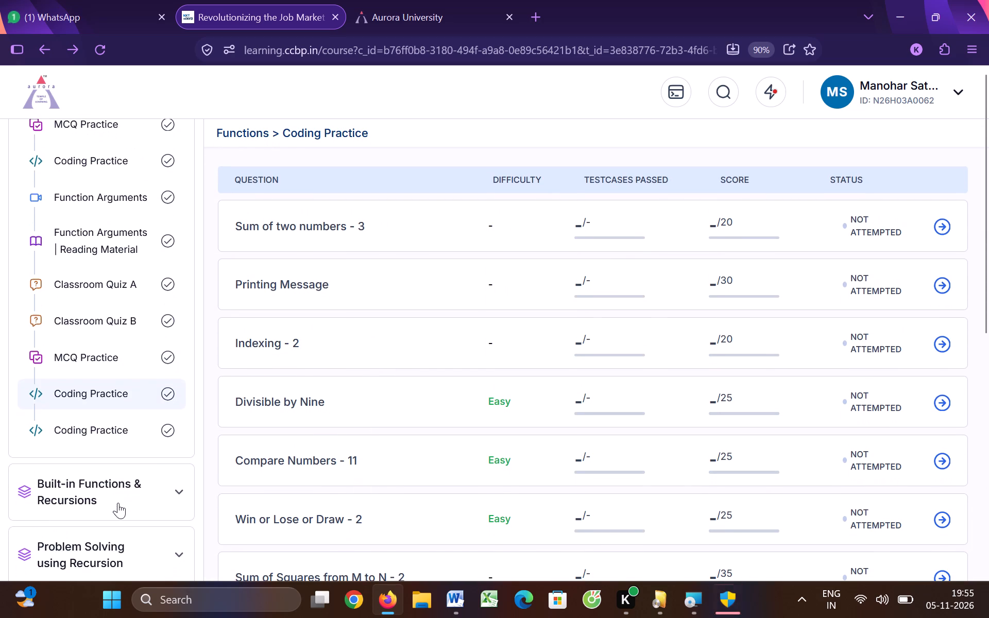
scroll(118, 503, "down", 1)
left_click(127, 372)
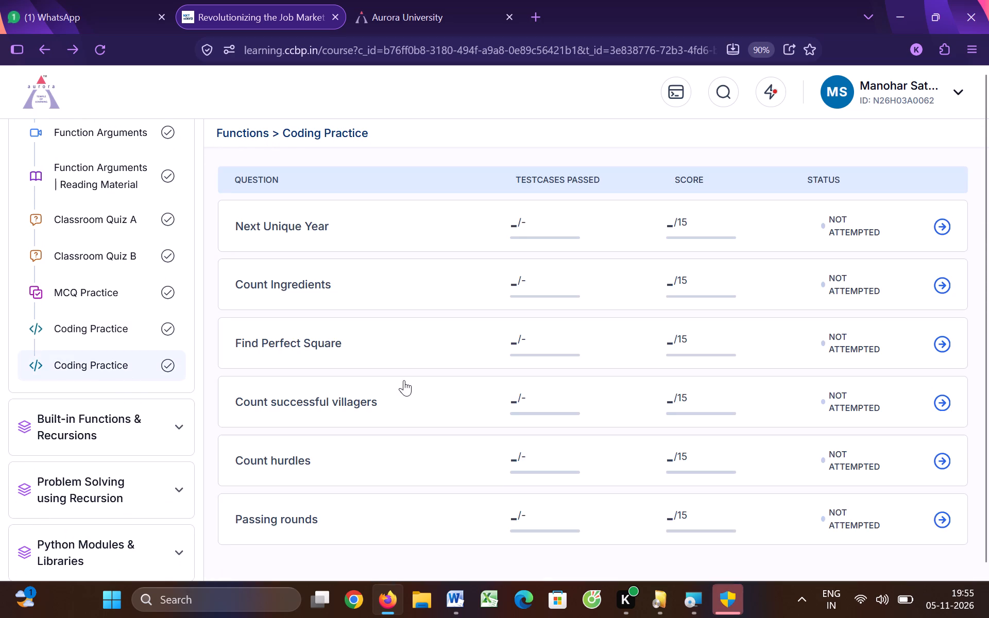
scroll(404, 380, "down", 4)
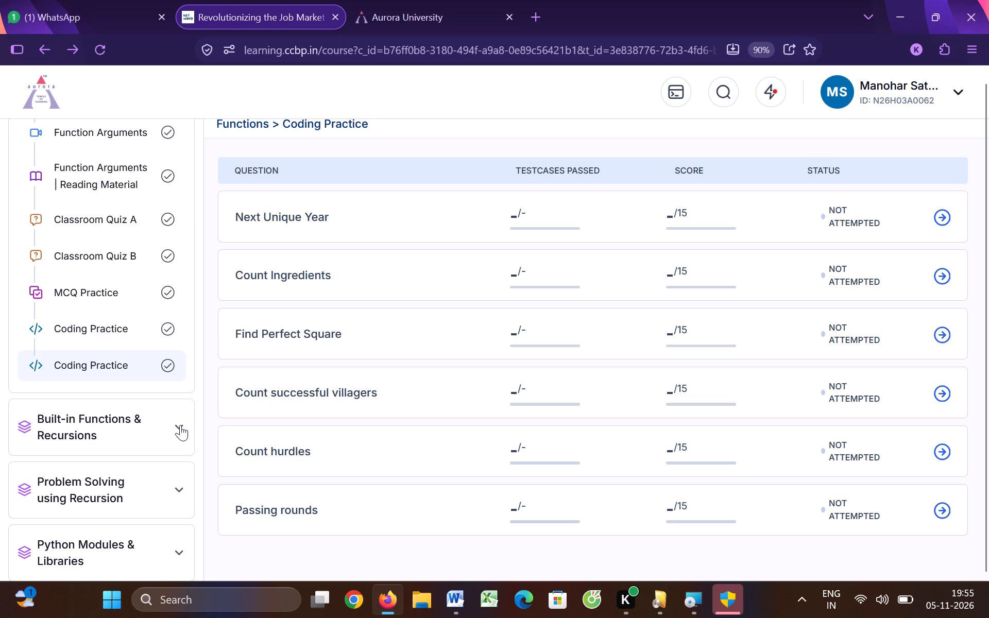
Open the first Coding Practice set under Built-in Functions & Recursions and open a question from further down its list.
left_click(180, 425)
scroll(86, 392, "down", 1)
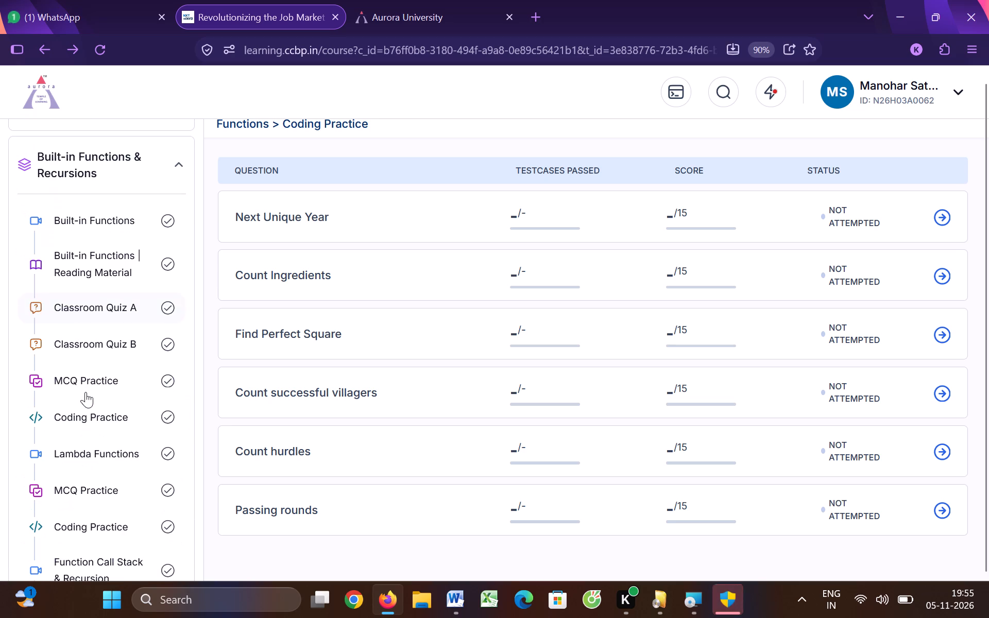
scroll(86, 392, "down", 1)
left_click(86, 406)
scroll(436, 388, "down", 2)
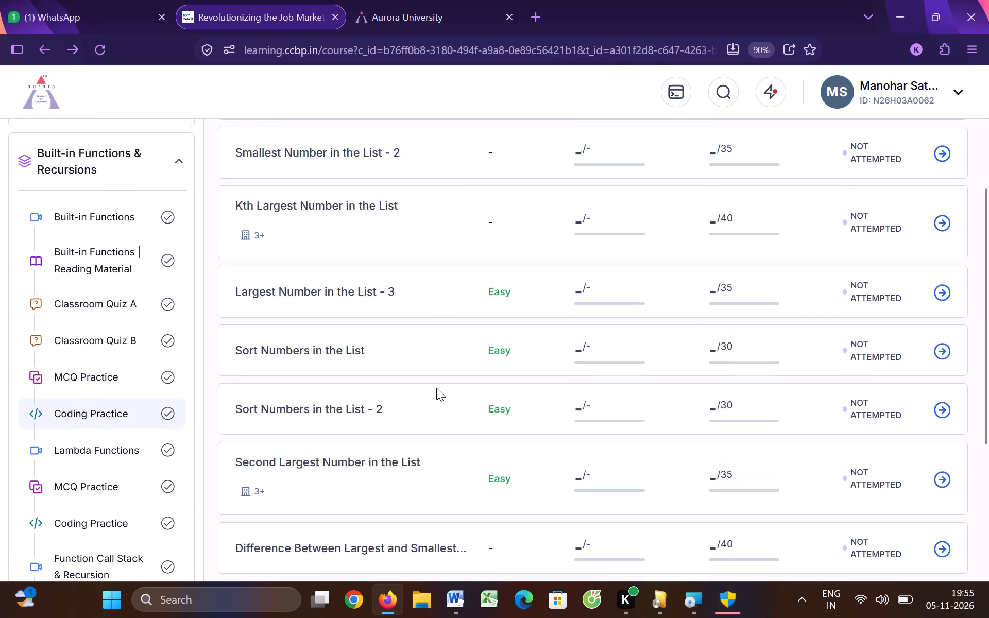
scroll(436, 388, "down", 2)
left_click(446, 427)
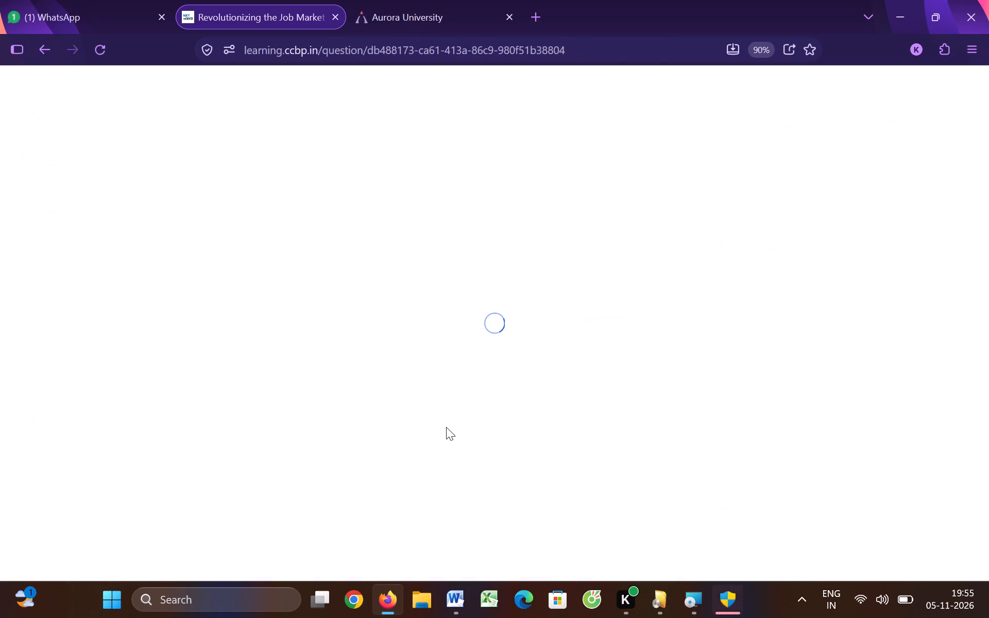
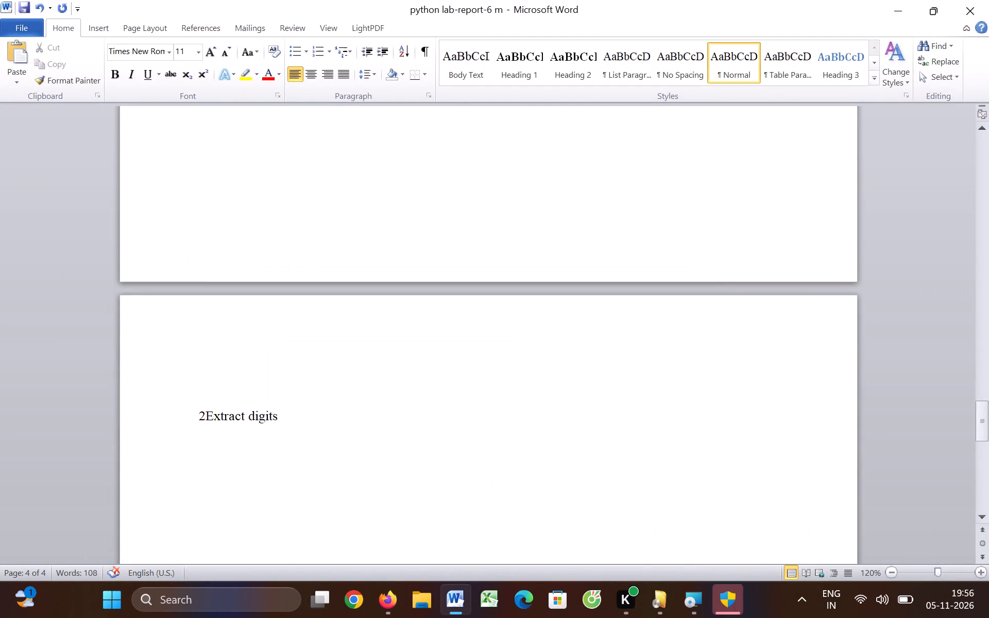
Separate the number 2 from the title "Extract digits" with a spaced colon, so the line reads "2 : Extract digits".
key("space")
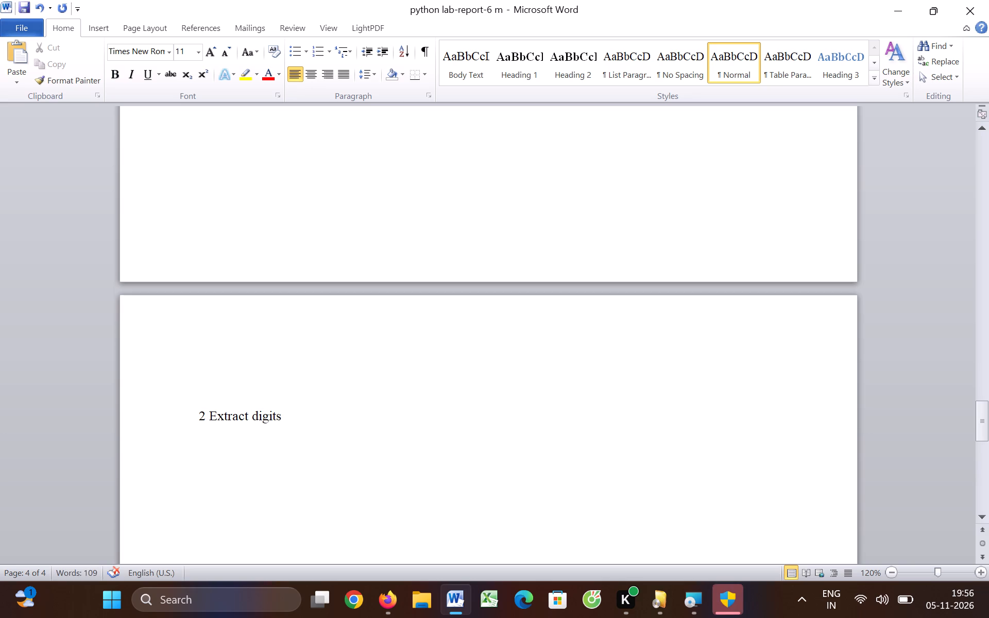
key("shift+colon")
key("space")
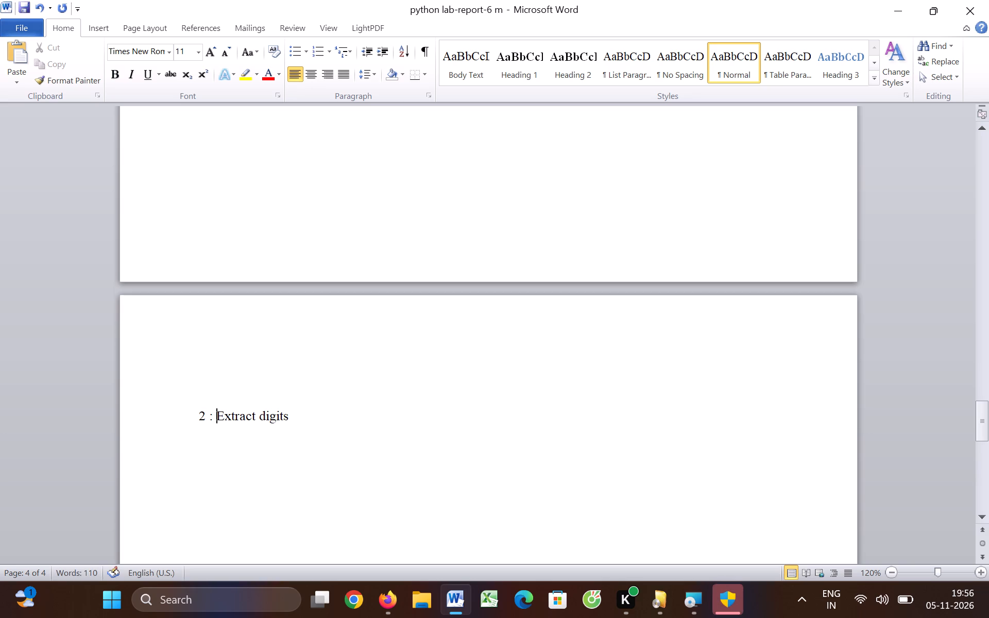
Set the font size of the whole "2 : Extract digits" heading line to 14.
left_click_drag(297, 413, 229, 417)
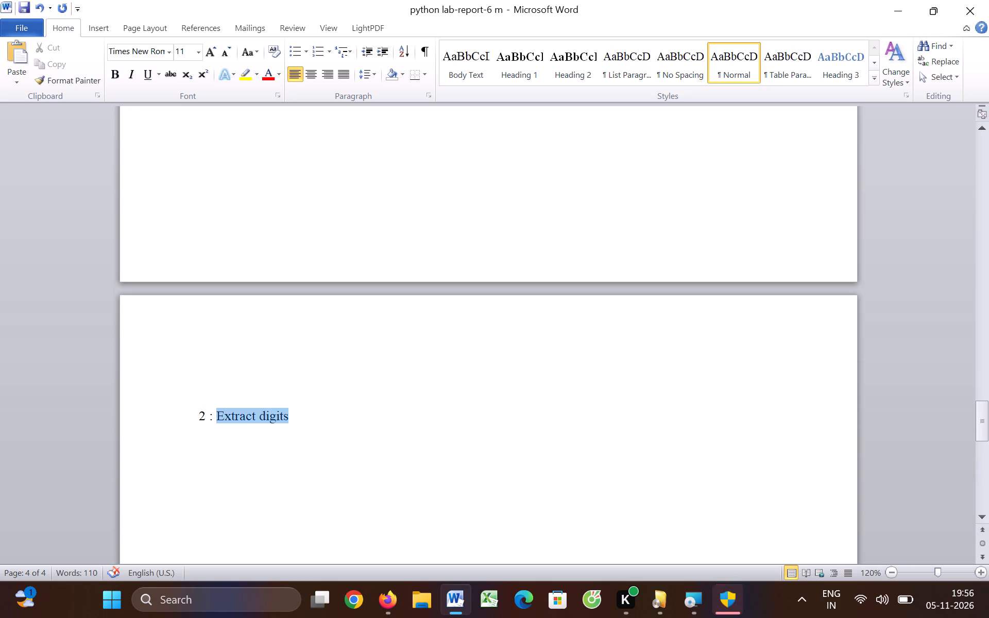
left_click_drag(229, 417, 176, 418)
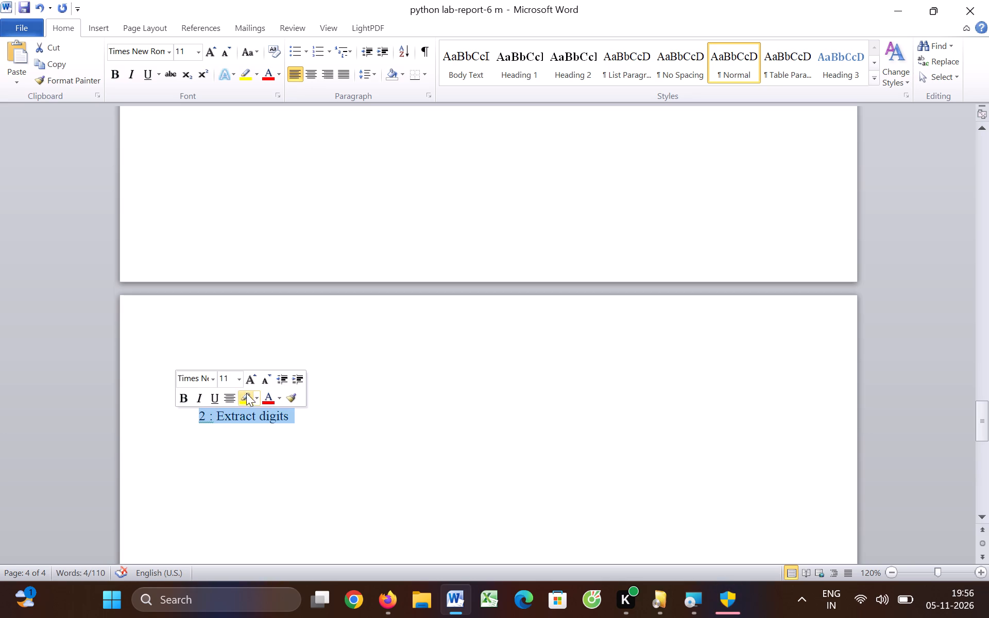
left_click(239, 373)
left_click(228, 237)
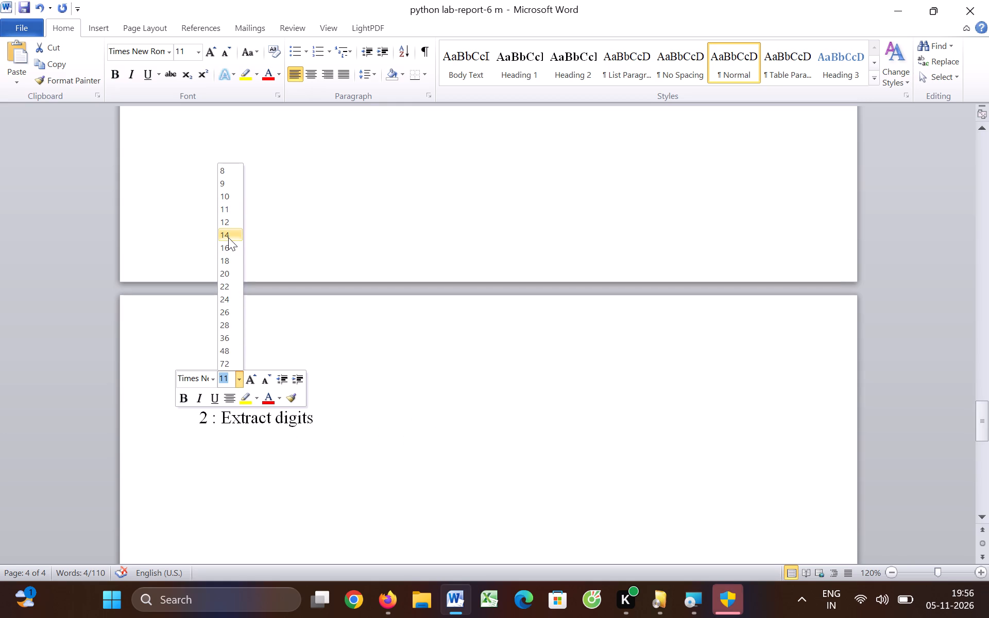
Add the label "CODE" three lines below the "2 : Extract digits" question title.
left_click(381, 463)
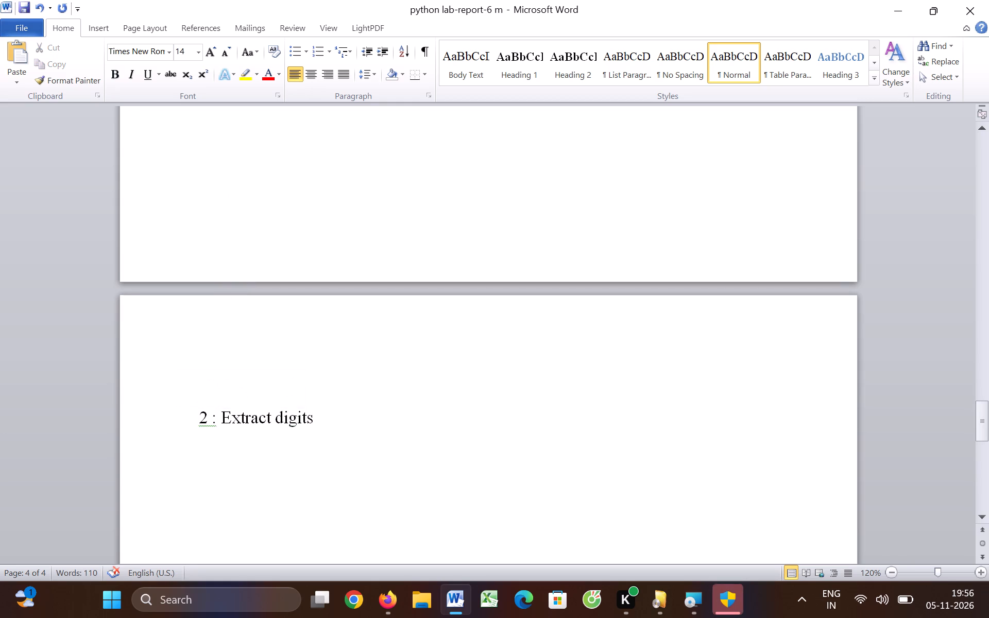
scroll(382, 367, "up", 2)
scroll(382, 367, "down", 1)
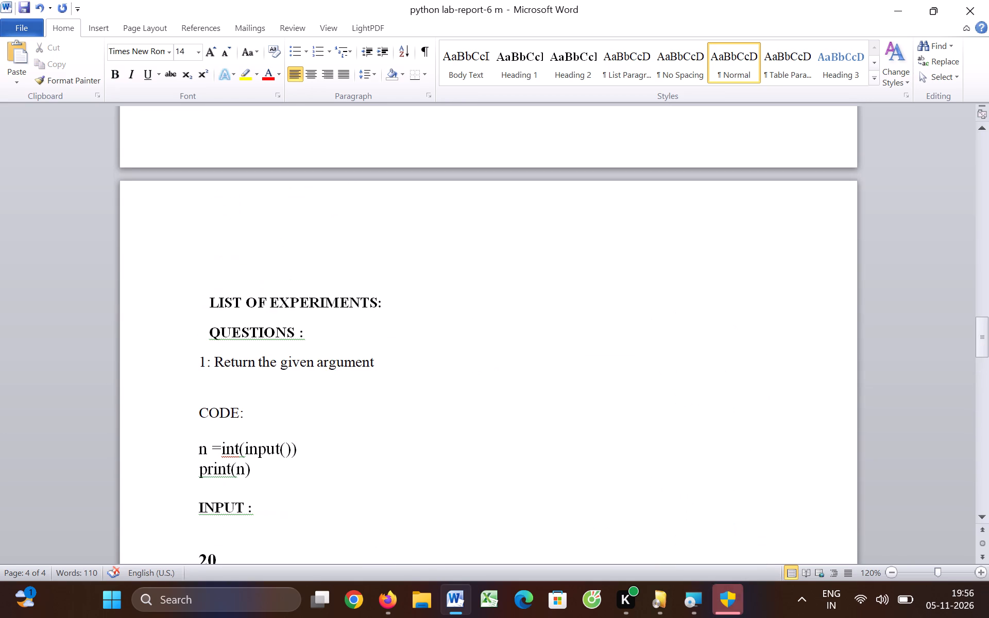
scroll(382, 367, "down", 2)
scroll(382, 367, "up", 1)
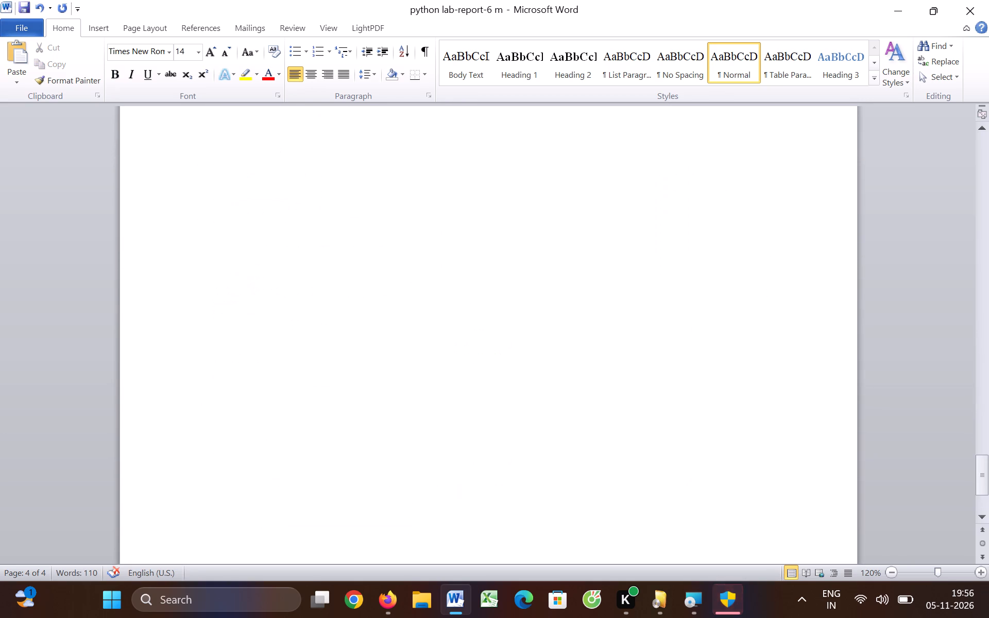
scroll(382, 367, "up", 2)
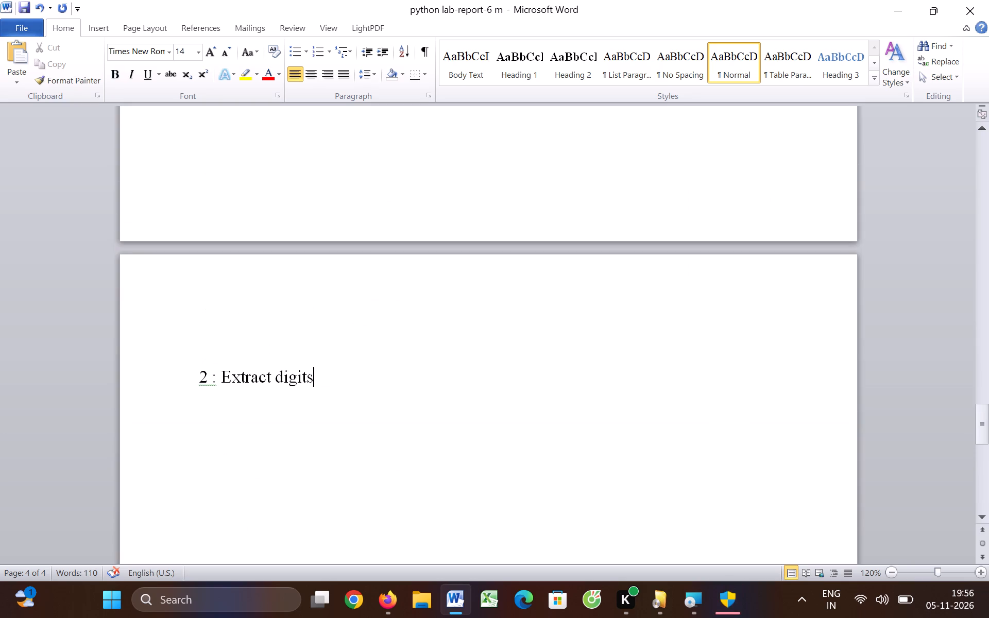
key("Return")
key("Return")
key("Return")
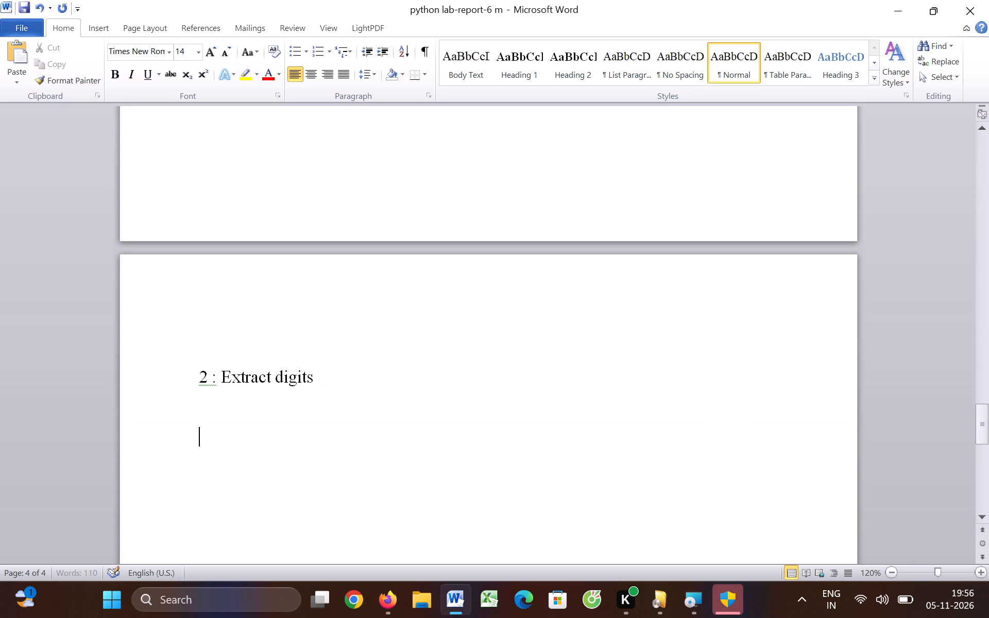
type("COR")
key("BackSpace")
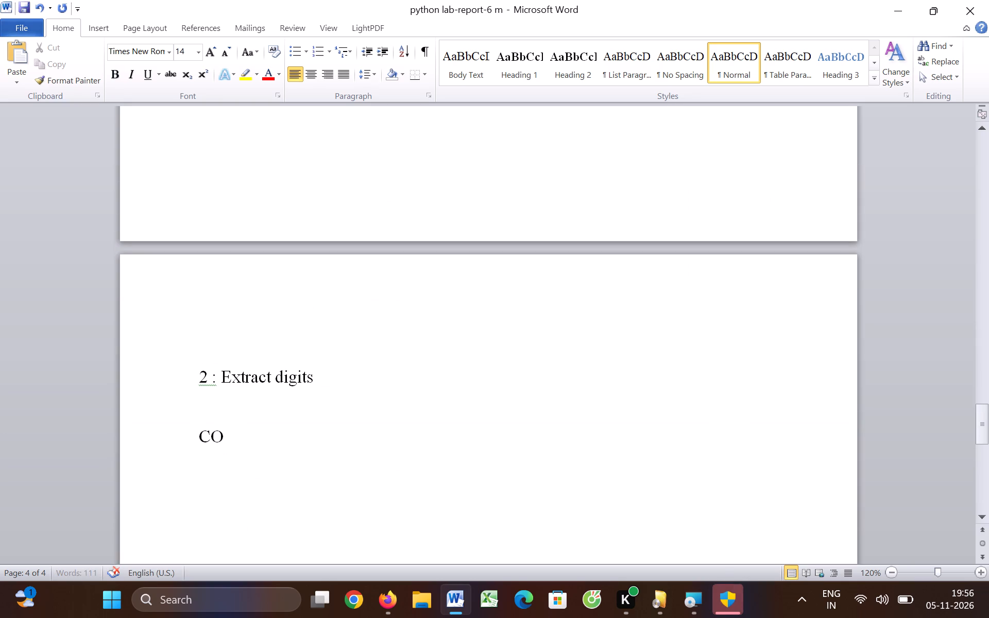
scroll(382, 367, "up", 1)
scroll(382, 367, "down", 1, "ctrl")
scroll(382, 367, "up", 3, "ctrl")
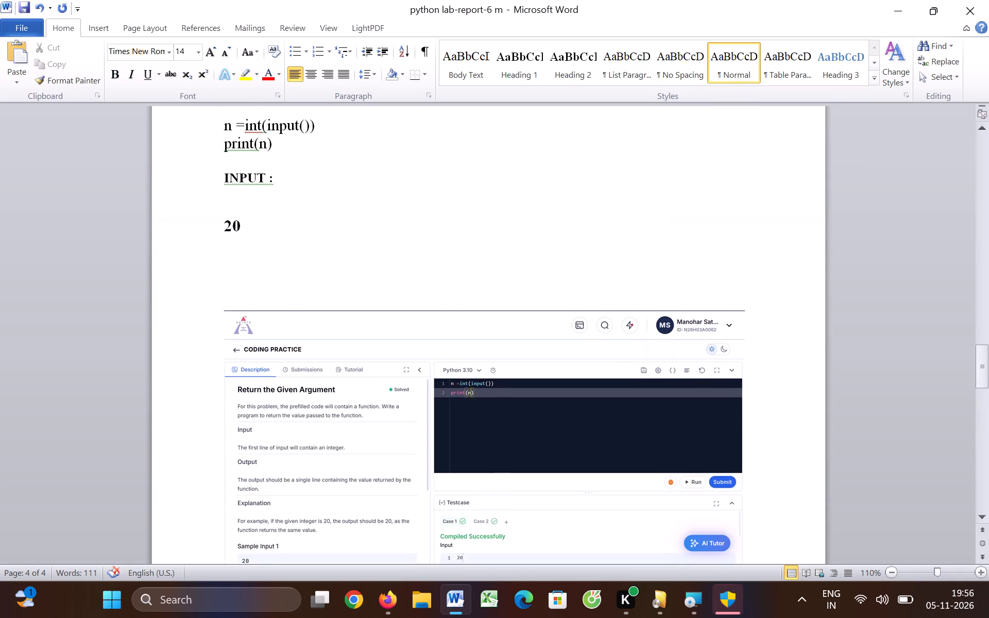
scroll(382, 367, "down", 3)
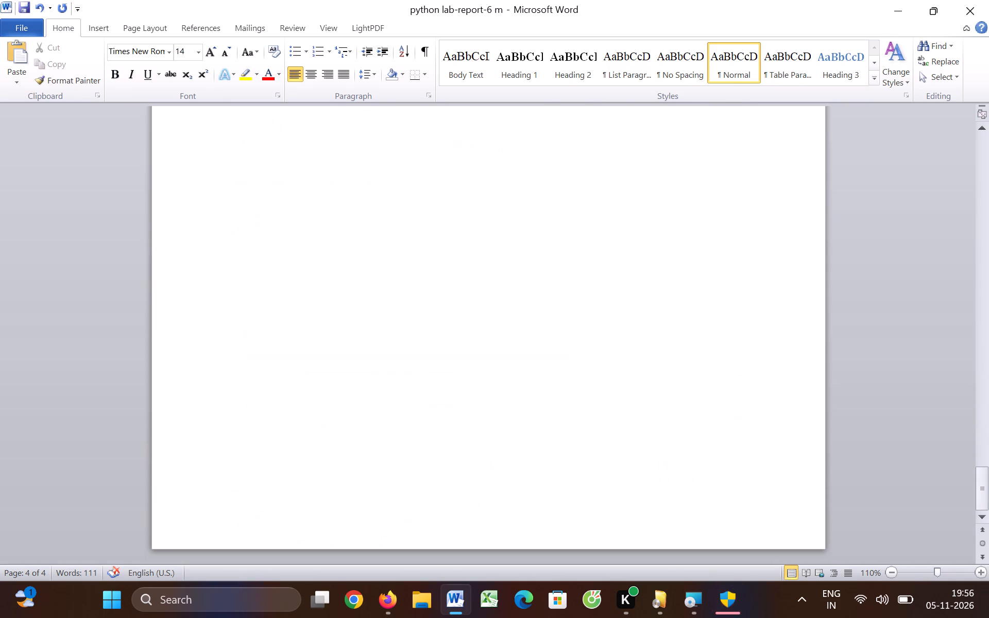
key("o")
type("DE")
key("BackSpace")
key("BackSpace")
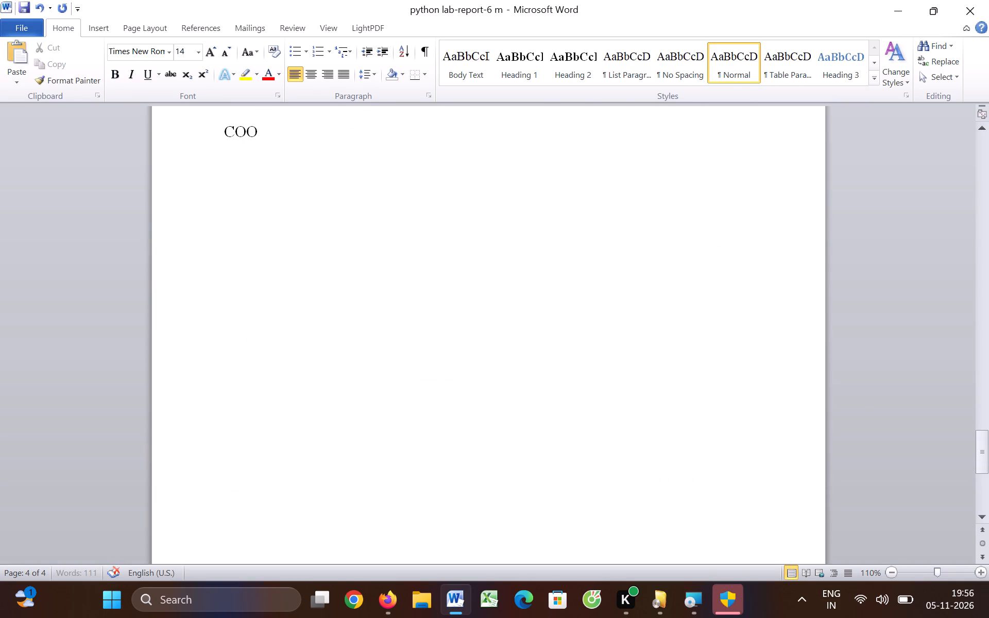
key("BackSpace")
type("DE")
Complete the Extract digits CODE label with a colon, as in the first question, and start a new line two lines below it.
scroll(382, 367, "up", 1)
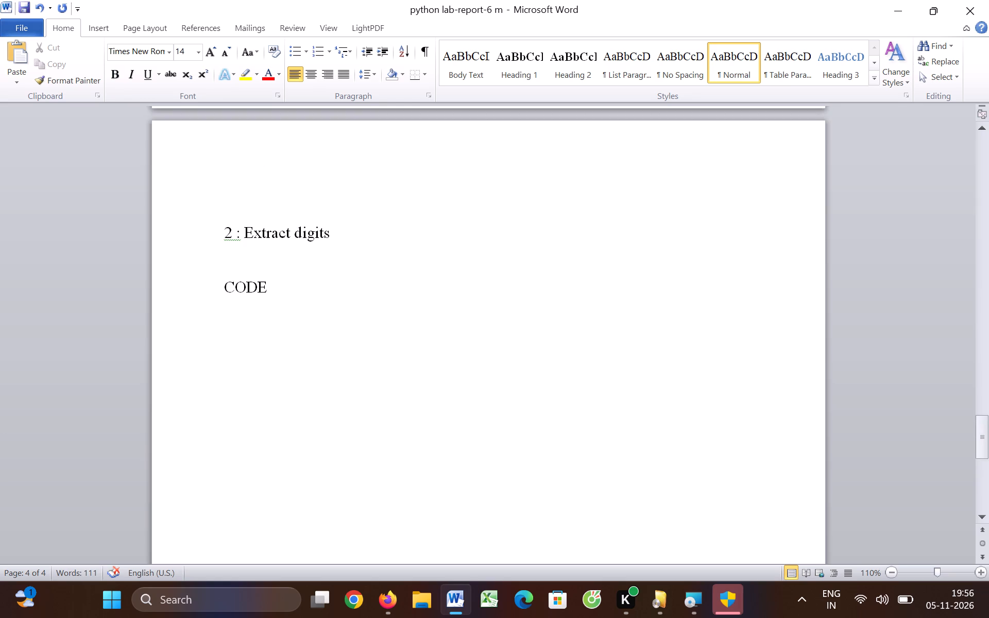
scroll(382, 367, "up", 3)
scroll(382, 367, "down", 2)
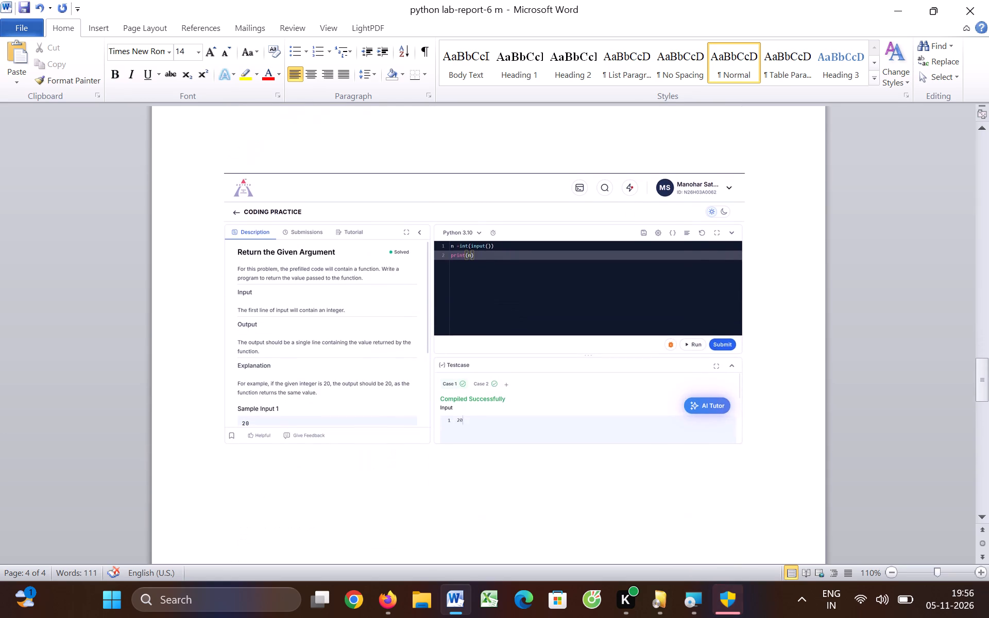
scroll(382, 367, "down", 1)
scroll(382, 367, "up", 2)
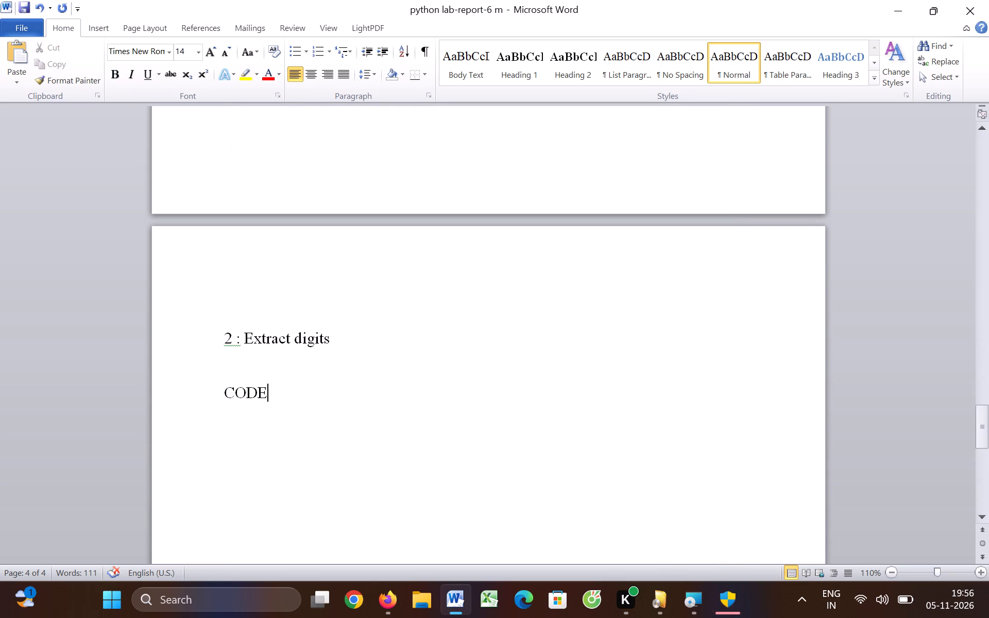
key("shift+colon")
scroll(382, 367, "up", 1)
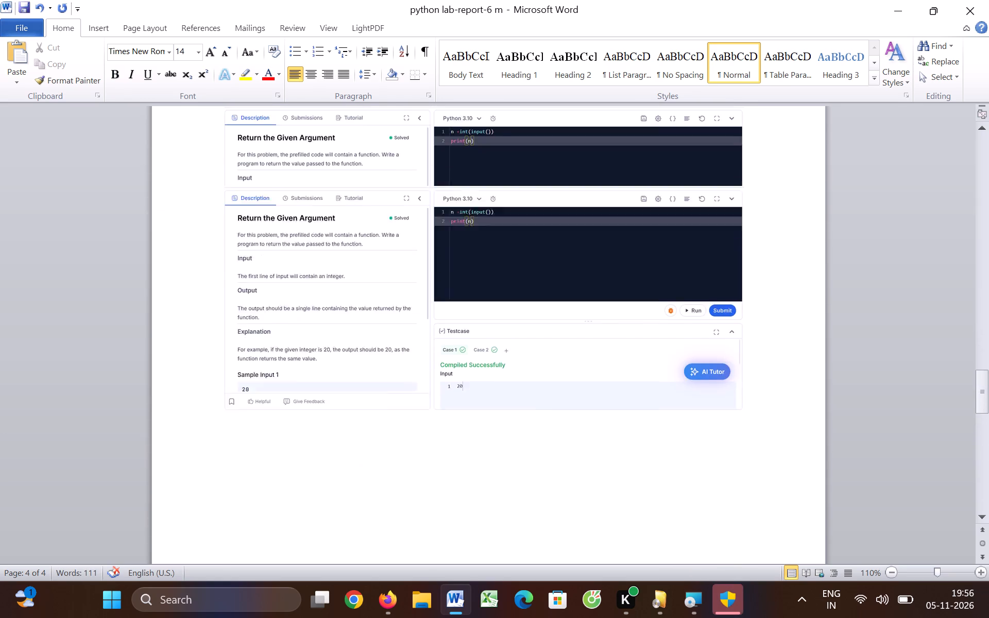
scroll(382, 367, "up", 1)
scroll(382, 367, "down", 2)
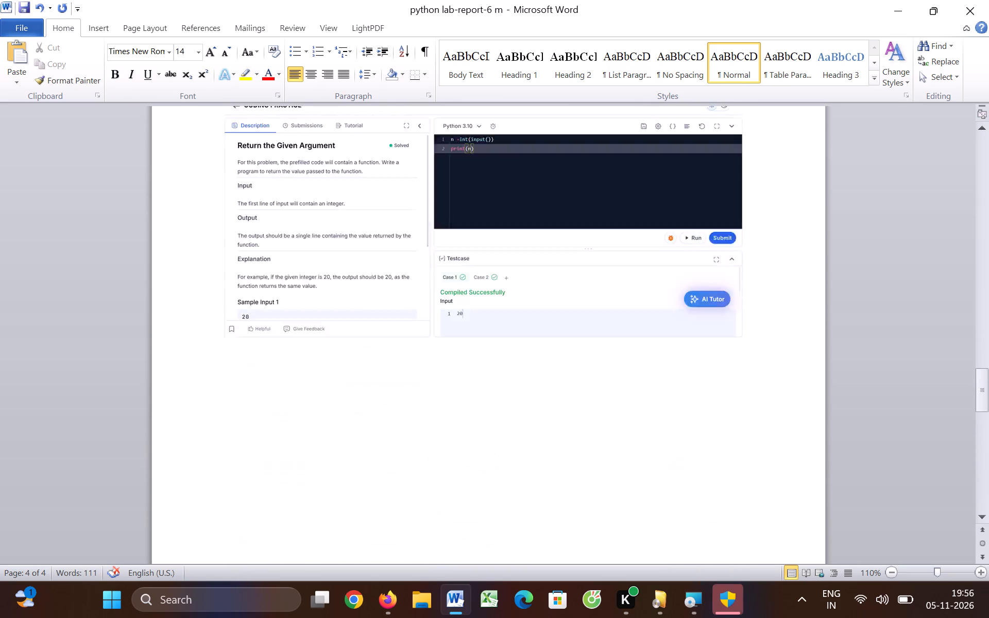
scroll(382, 367, "down", 1)
key("Return")
key("Return")
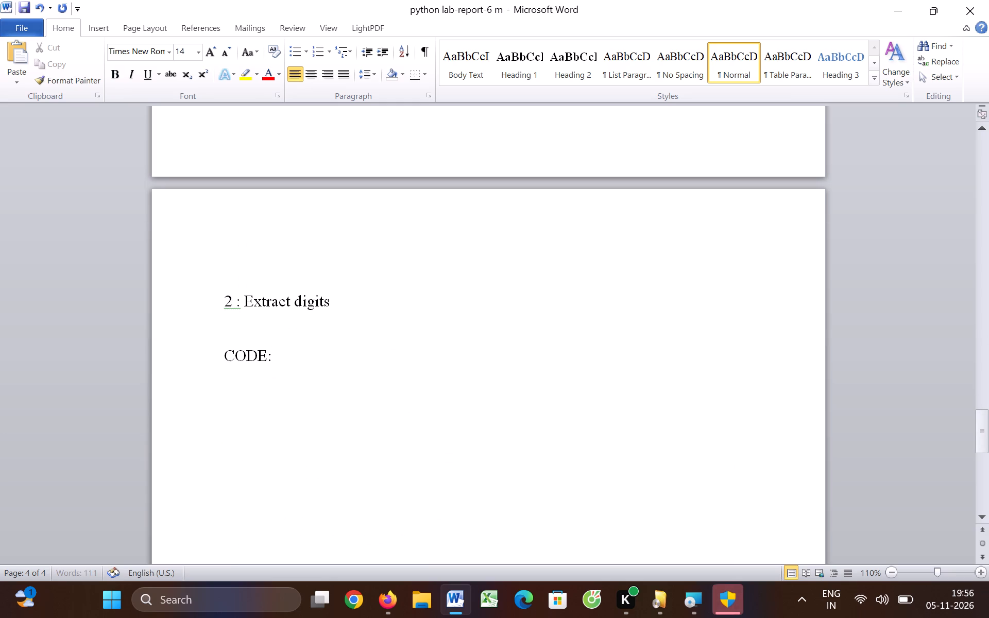
Open the information page for the lab report document.
scroll(426, 90, "down", 1)
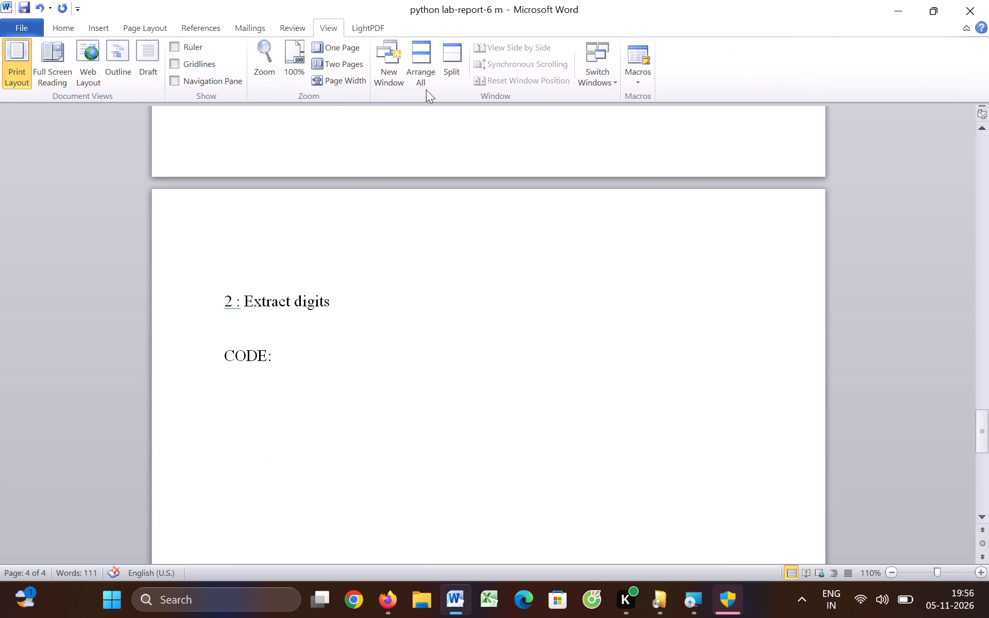
left_click(29, 27)
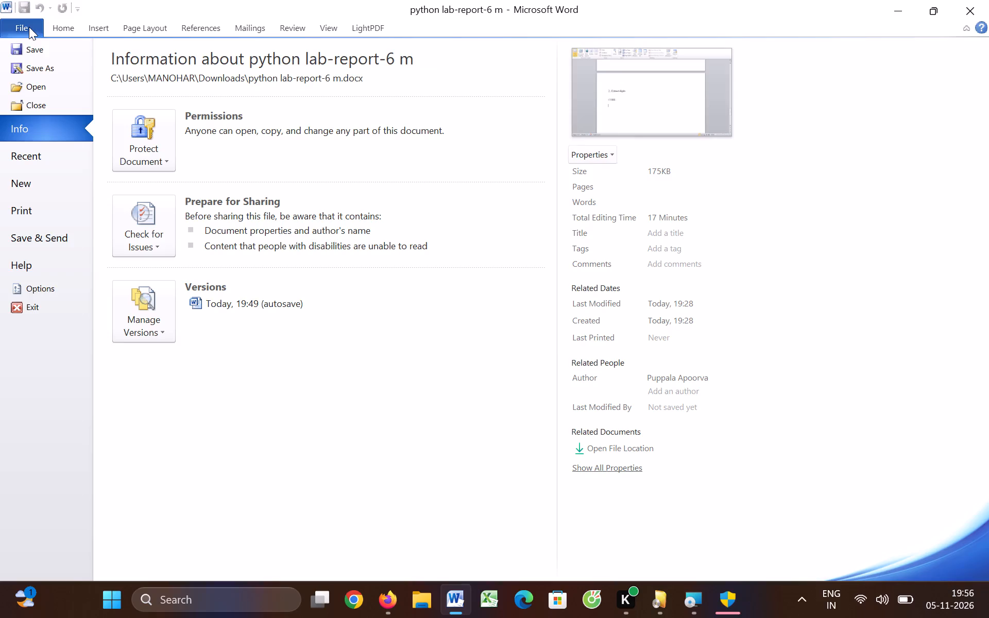
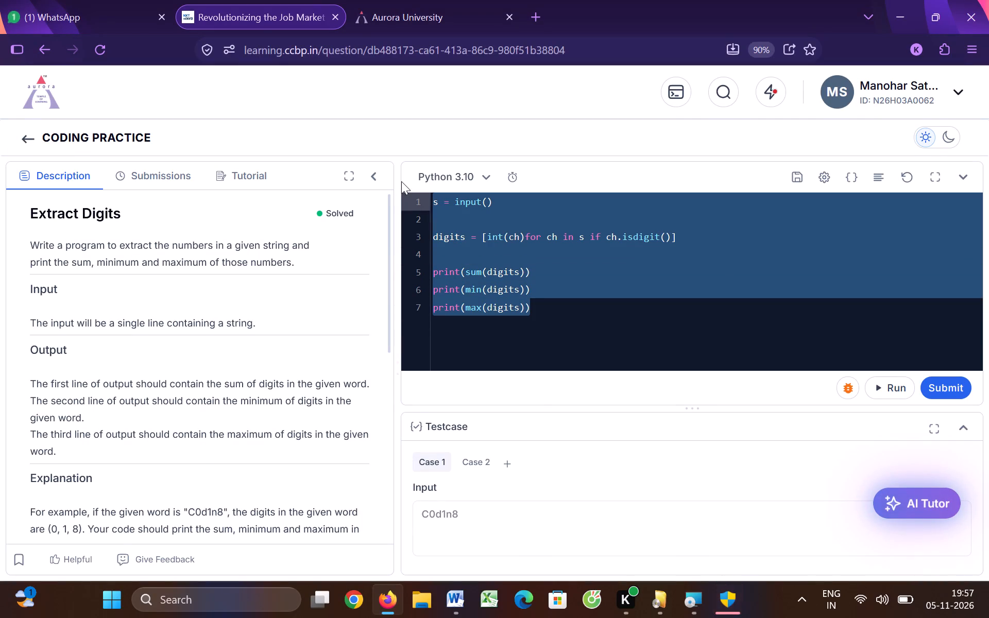
Copy the complete Extract Digits solution code from the coding practice page into the Word report beneath the "CODE:" label.
key("ctrl+c")
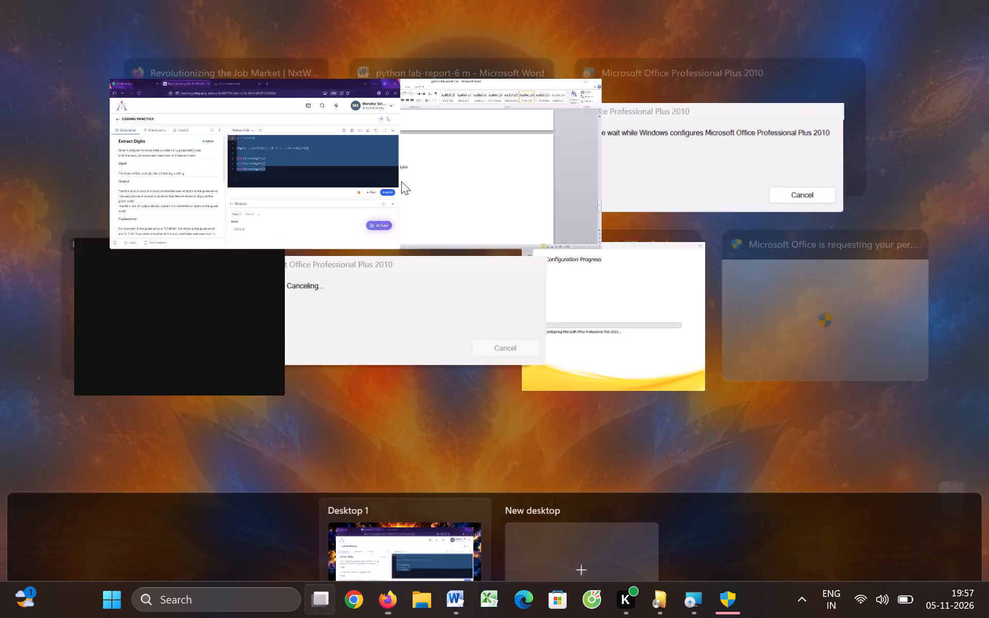
left_click(447, 163)
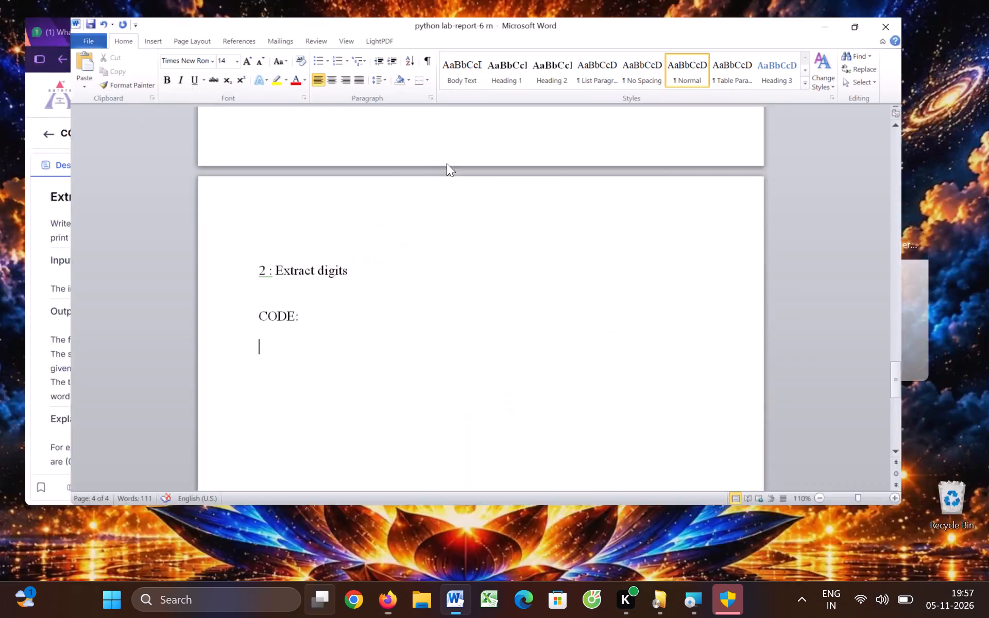
key("ctrl+v")
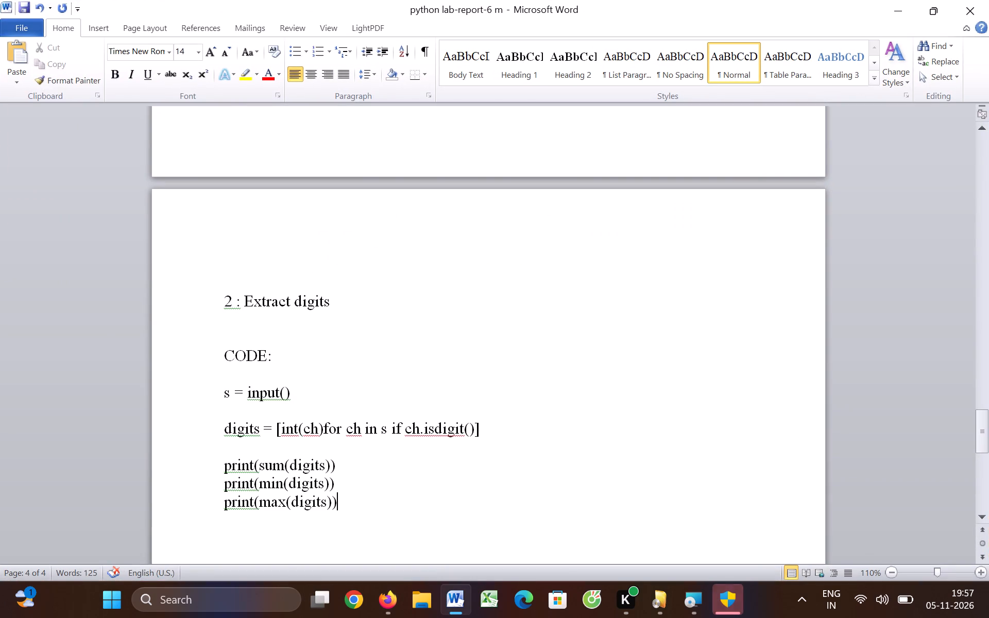
Add the label "INPUT :" three lines below the Extract digits code and start a new line two lines beneath it.
scroll(447, 163, "up", 4)
scroll(447, 163, "down", 1)
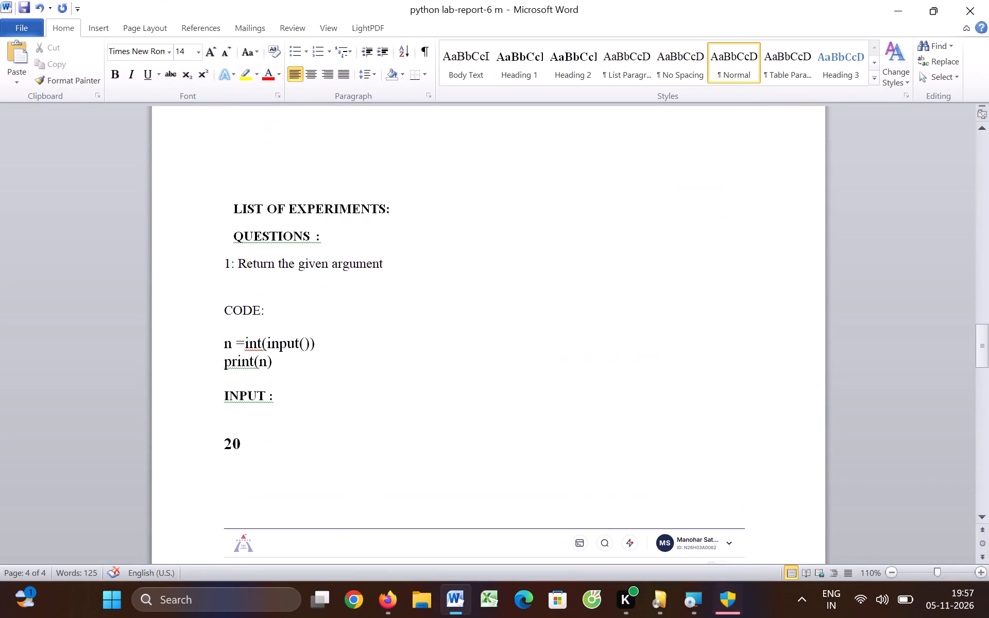
scroll(447, 163, "down", 1)
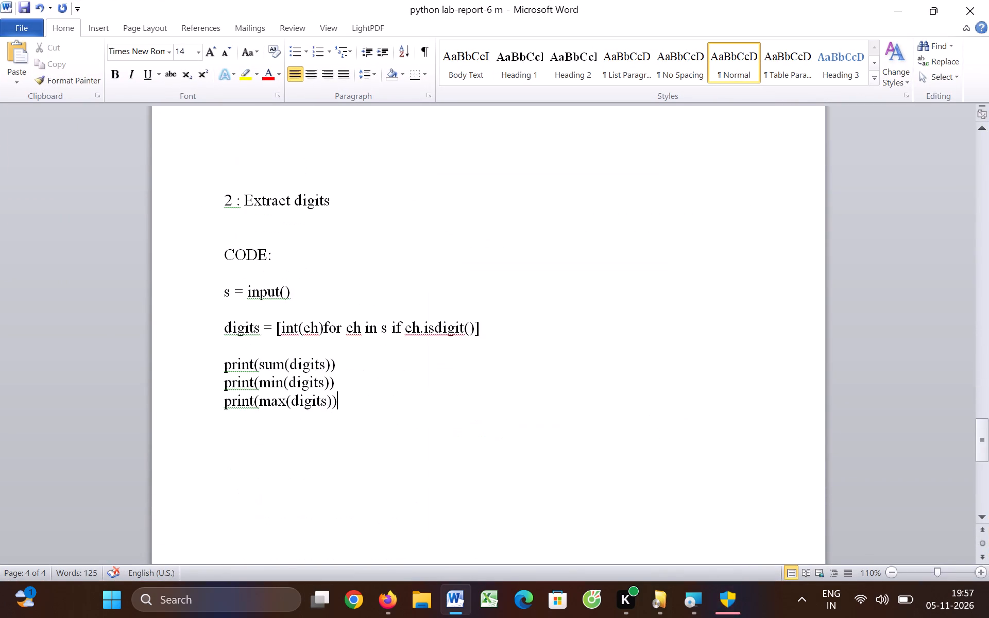
key("Return")
key("Return")
key("Return")
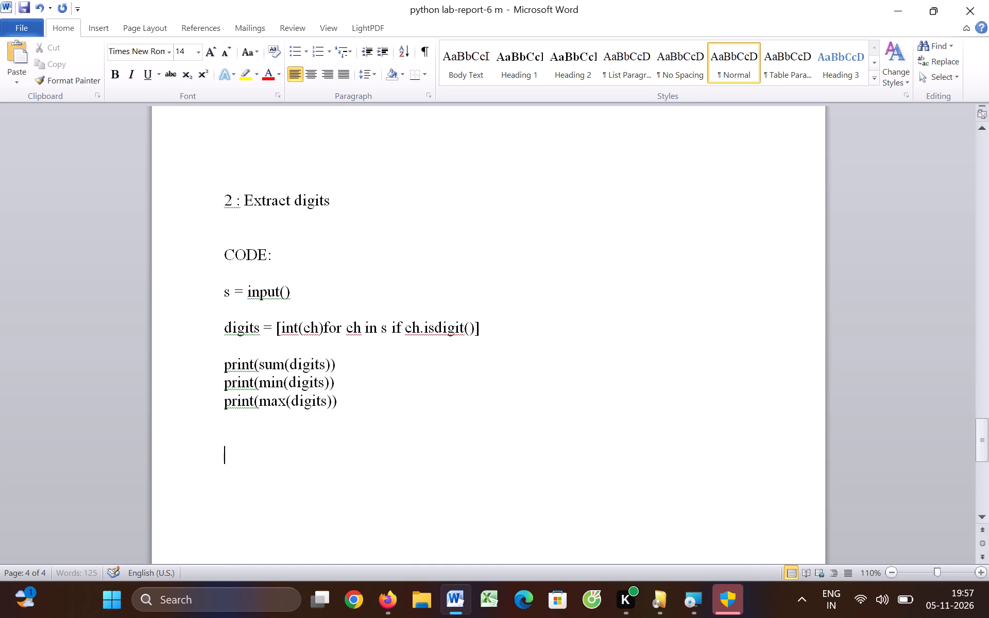
type("INPU")
key("t")
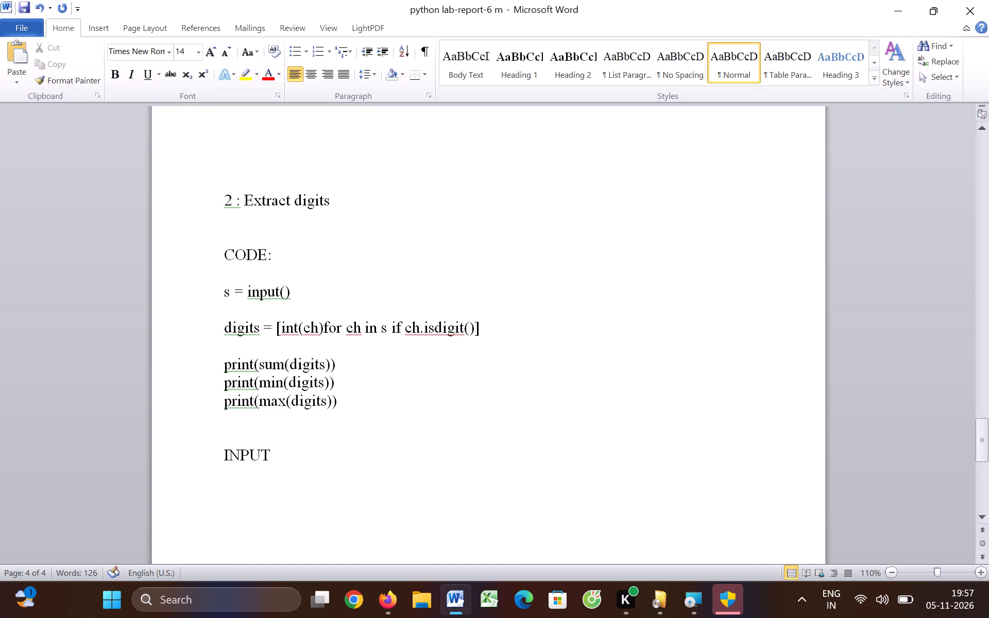
scroll(447, 163, "up", 4)
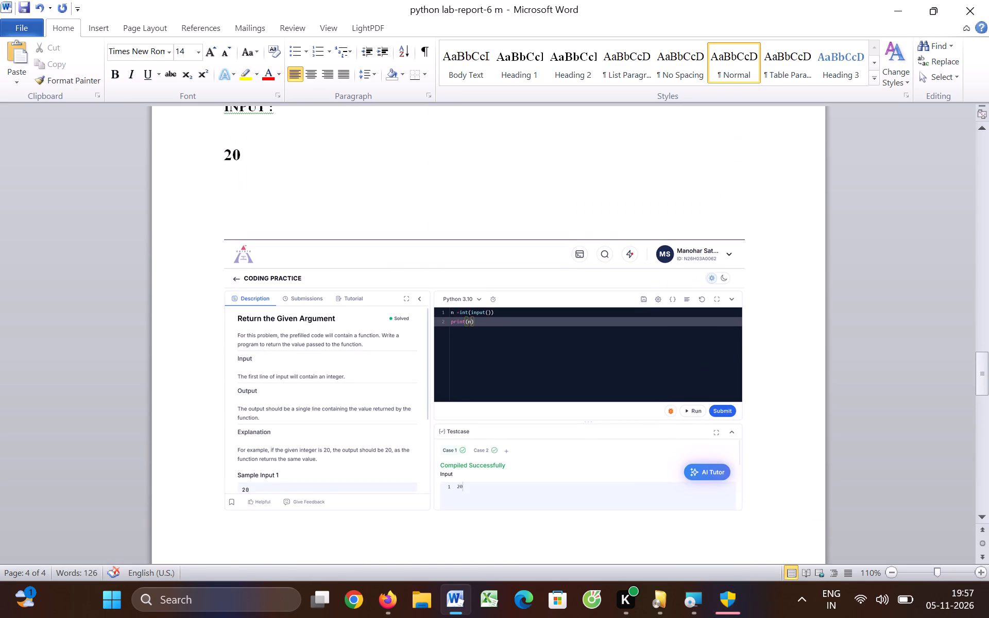
scroll(447, 163, "down", 4)
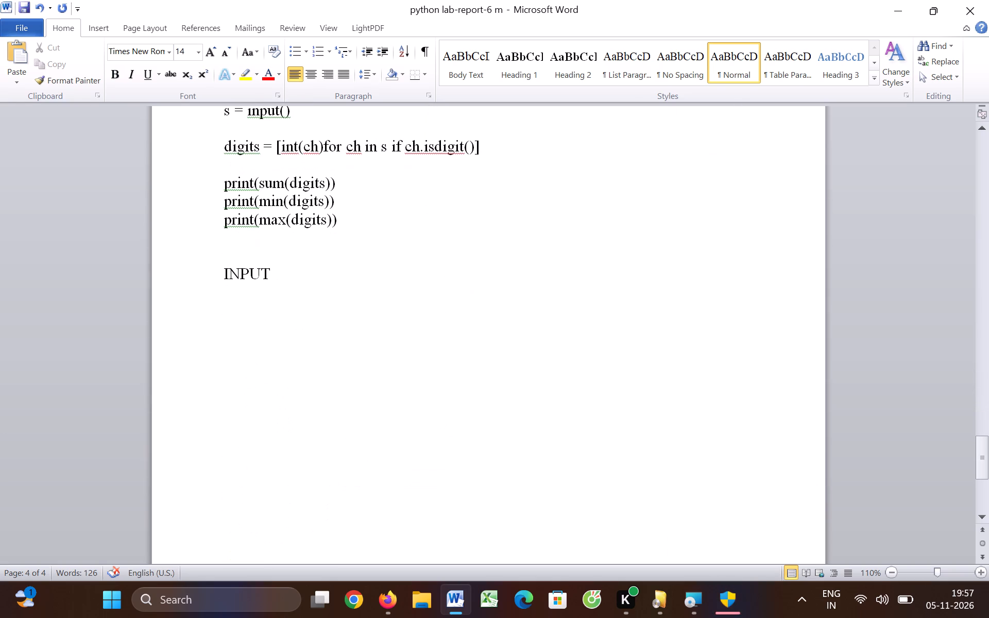
key("space")
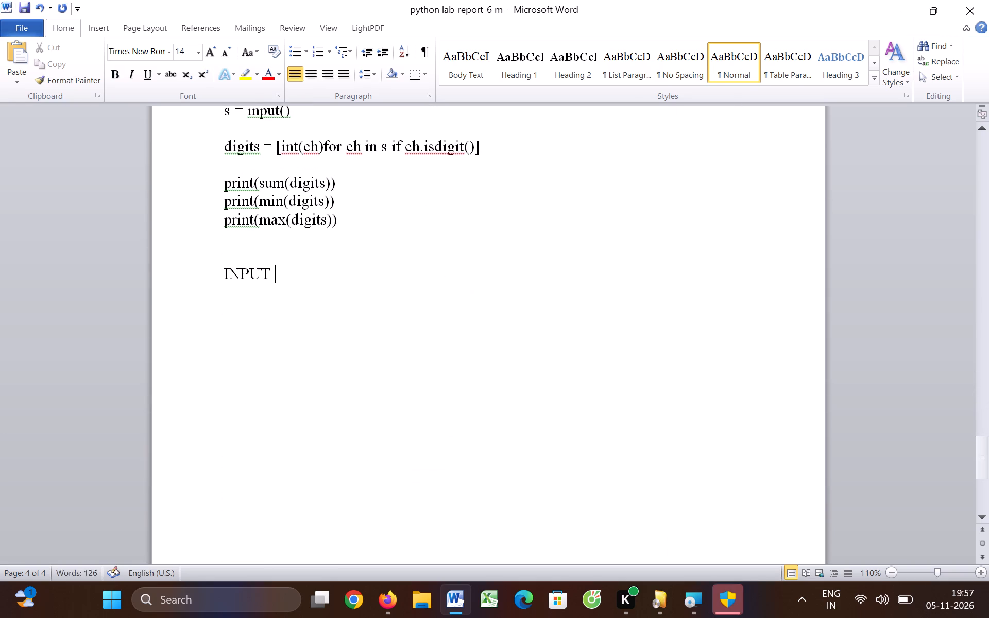
key("shift+colon")
key("Return")
key("Return")
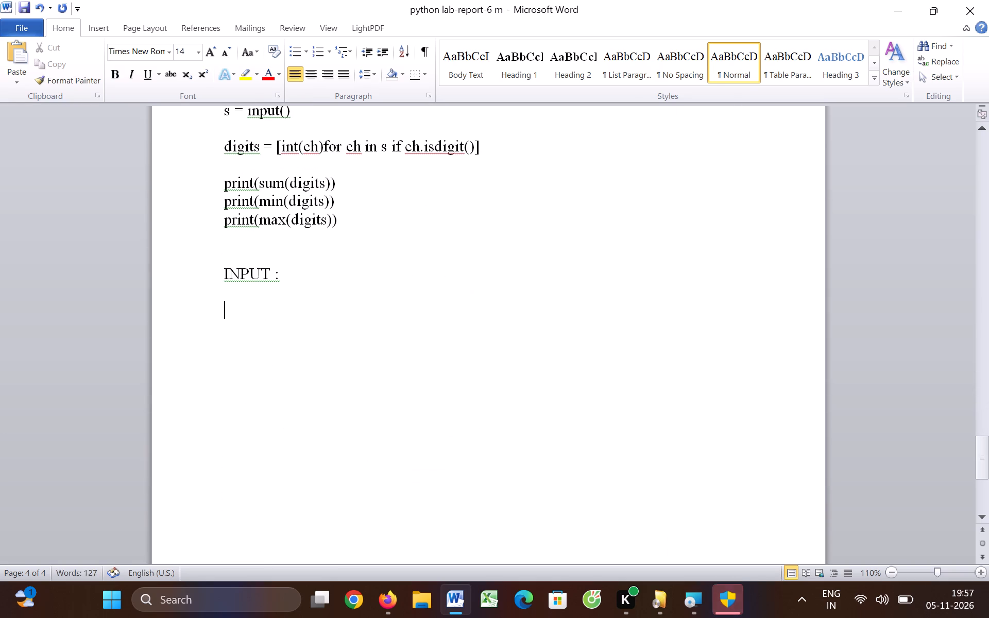
Copy the Case 1 test input C0d1n8 from the coding practice page into the Word report beneath the "INPUT :" label.
left_click(483, 131)
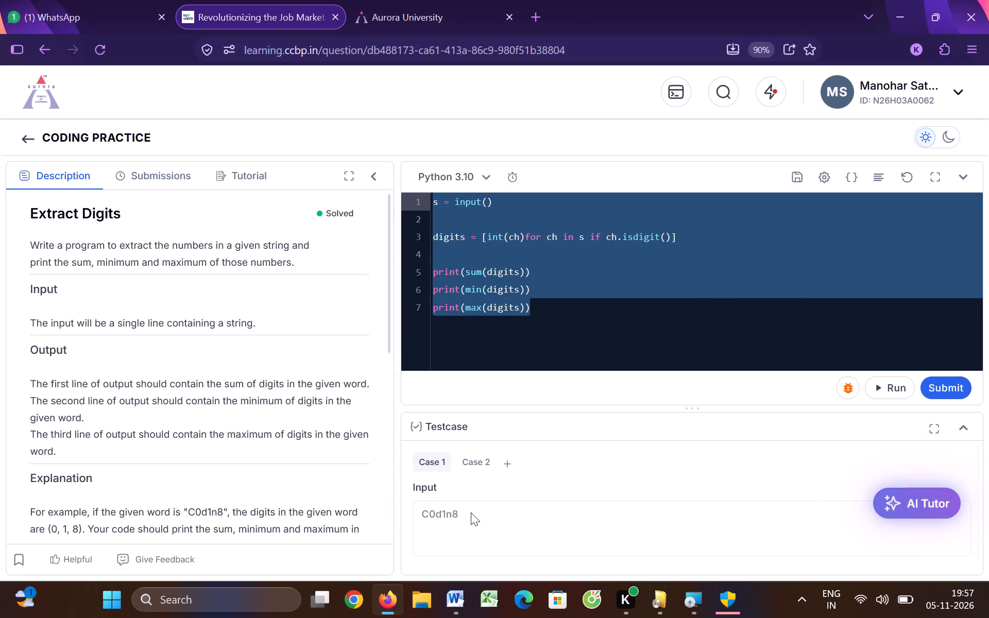
left_click_drag(471, 512, 410, 513)
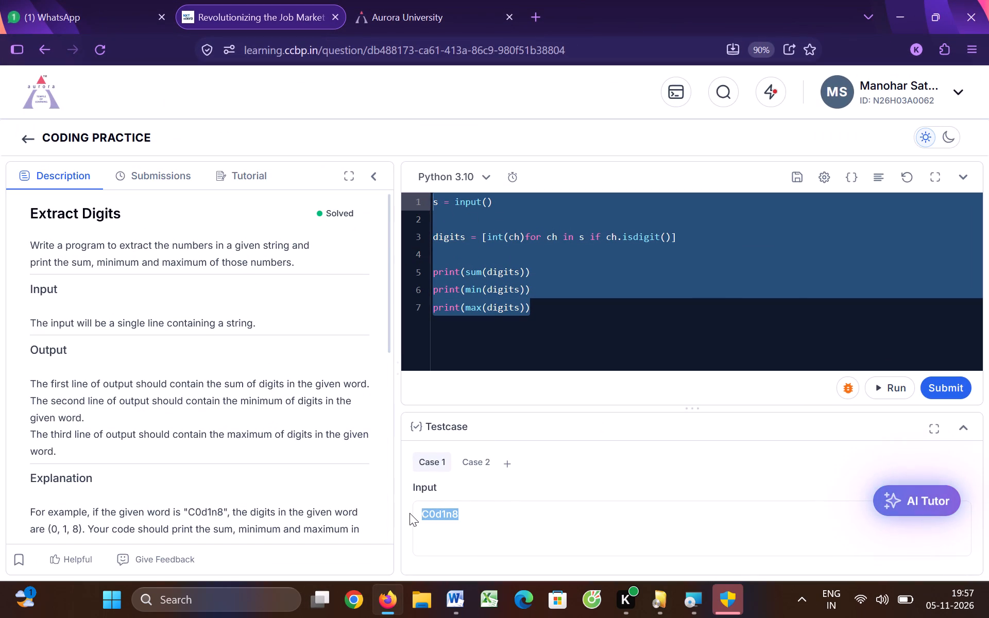
key("ctrl+v")
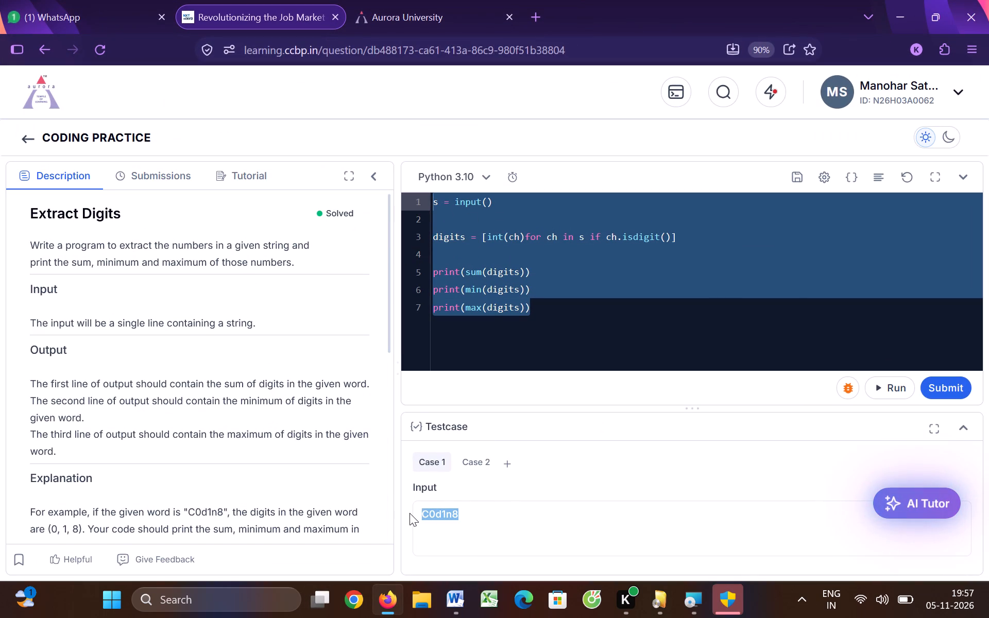
key("ctrl+c")
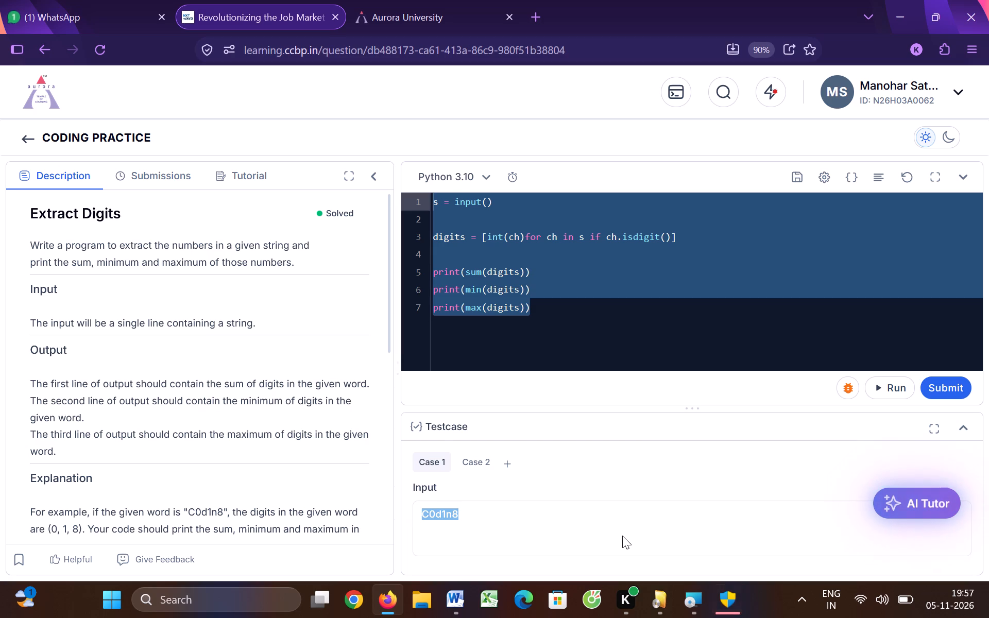
scroll(622, 536, "down", 2)
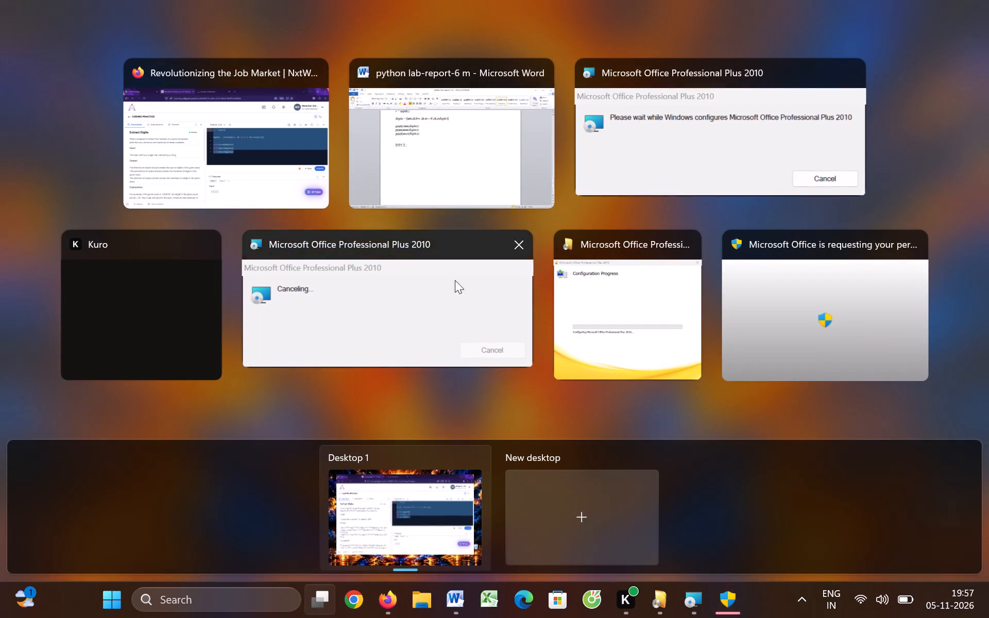
left_click(466, 165)
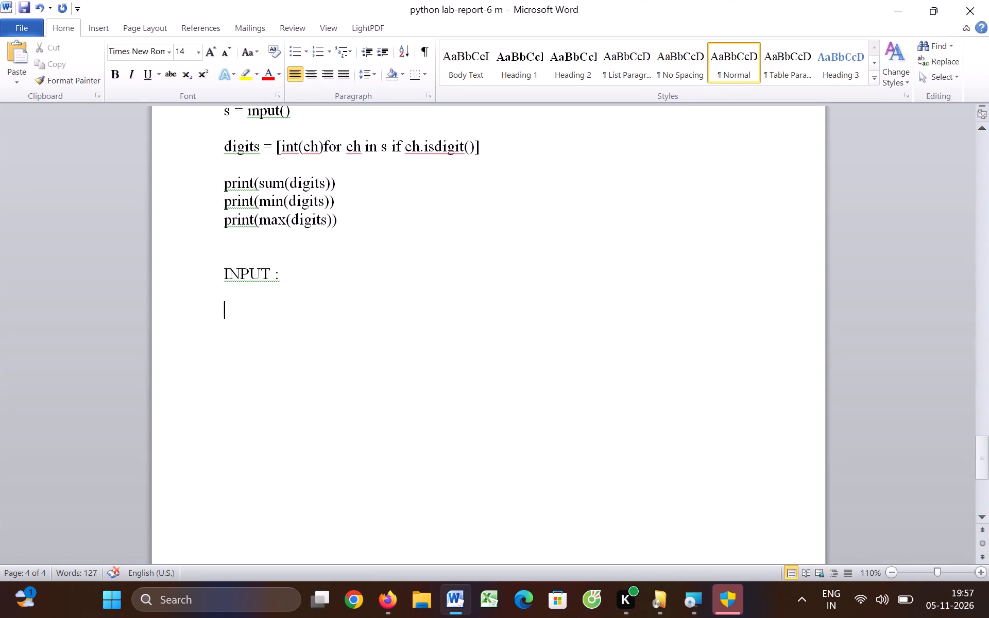
key("ctrl+c")
key("ctrl+v")
left_click_drag(466, 165, 376, 260)
left_click(376, 260)
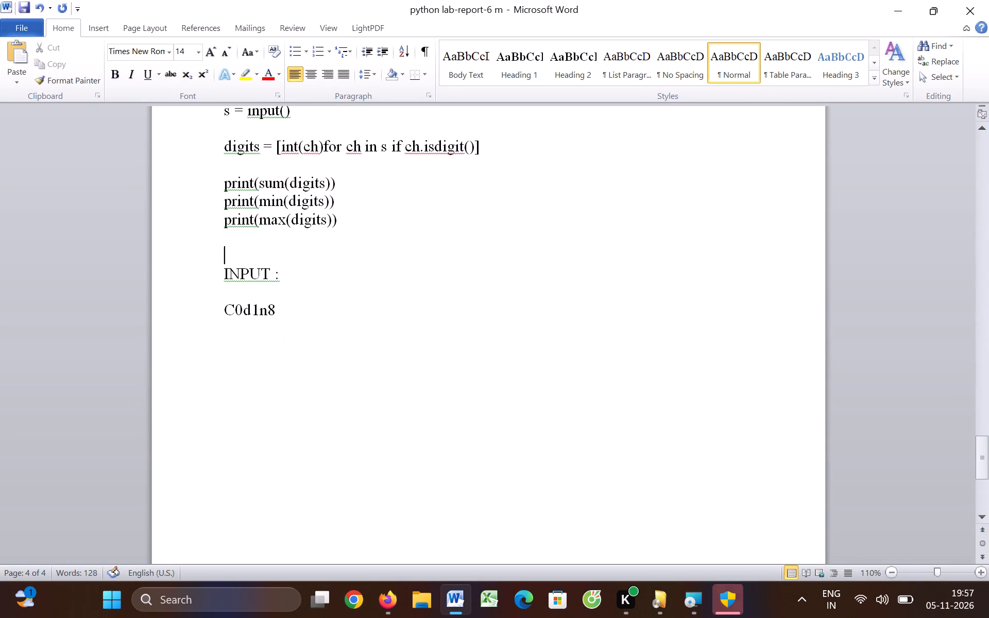
left_click_drag(289, 311, 189, 314)
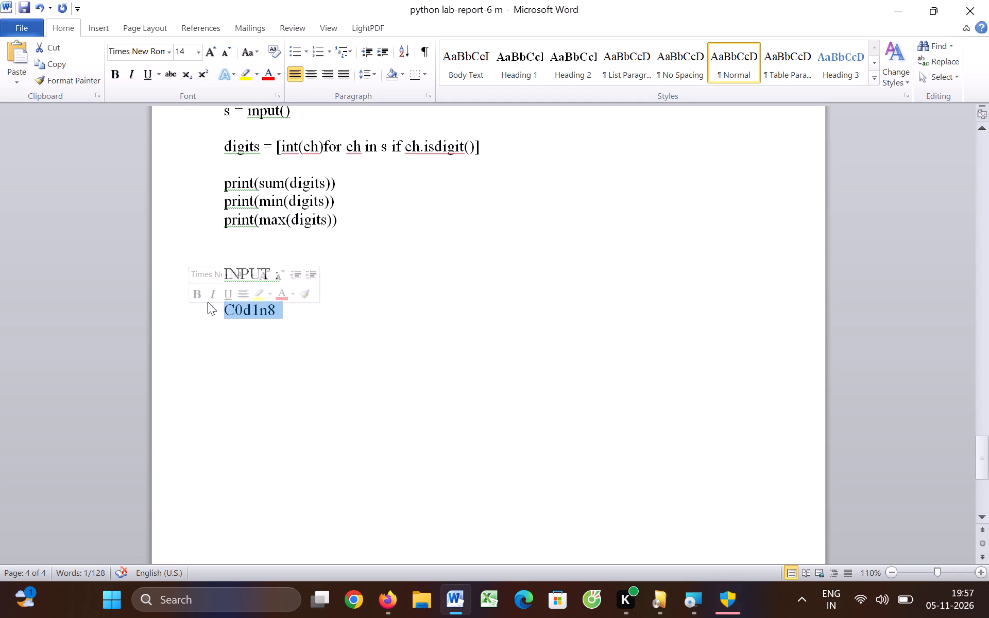
left_click(252, 278)
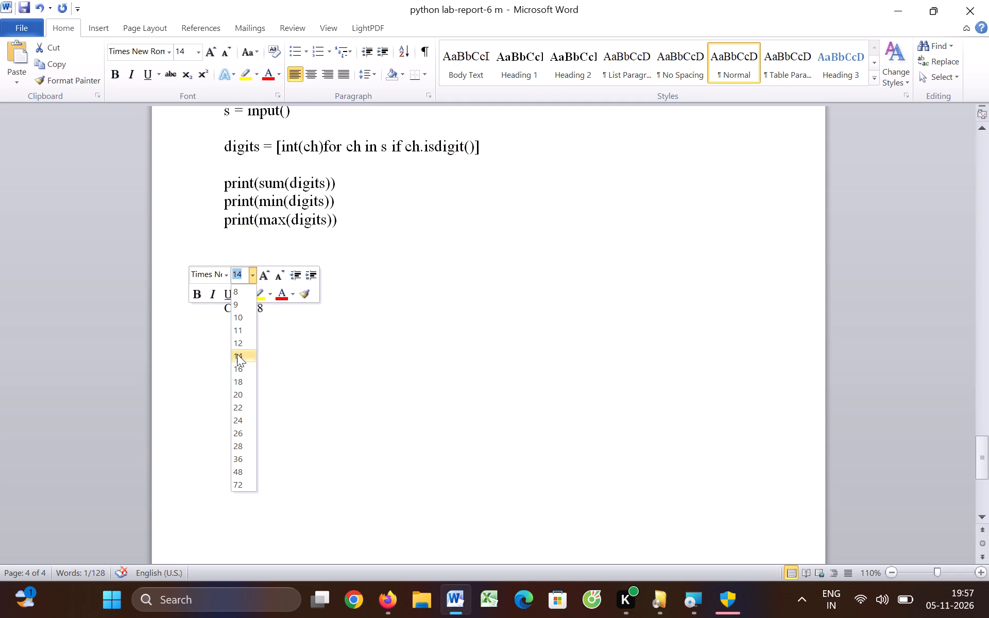
left_click(238, 359)
left_click(323, 337)
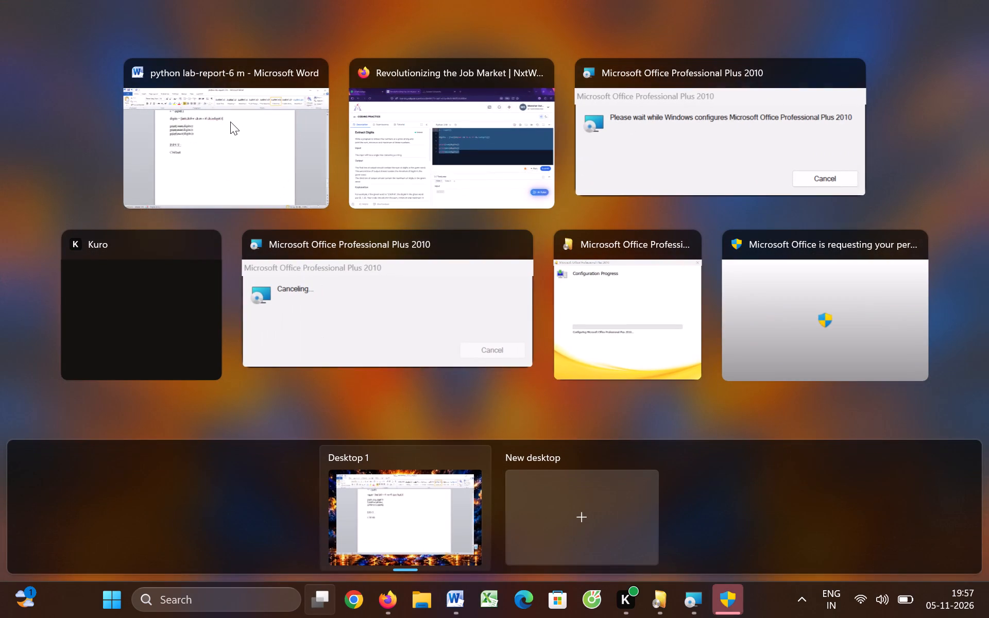
Add five line breaks after the C0d1n8 value and insert the Extract Digits result screenshot as a picture there.
left_click(230, 122)
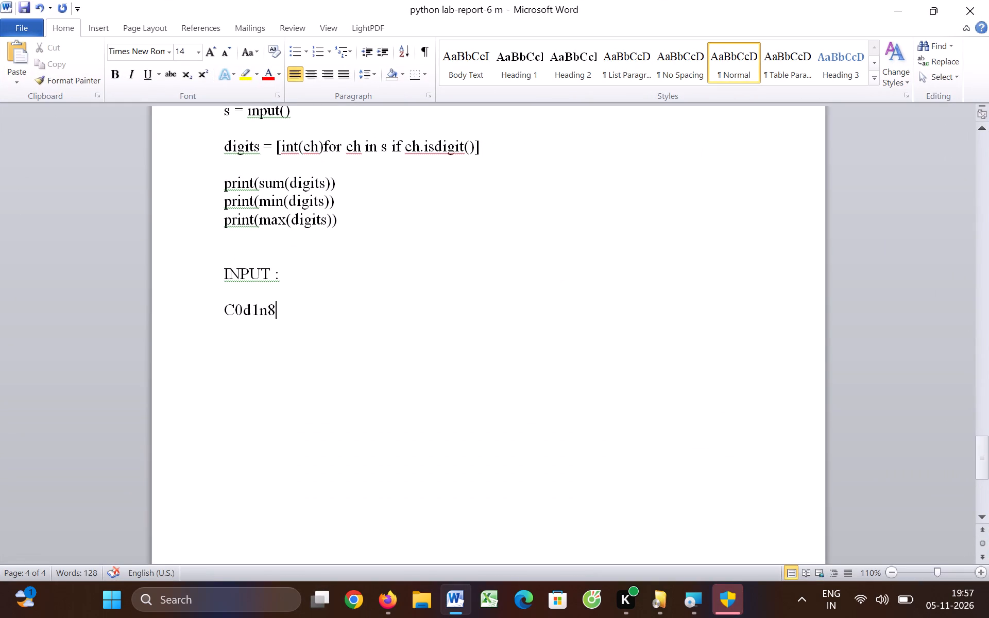
left_click(229, 388)
left_click(229, 388)
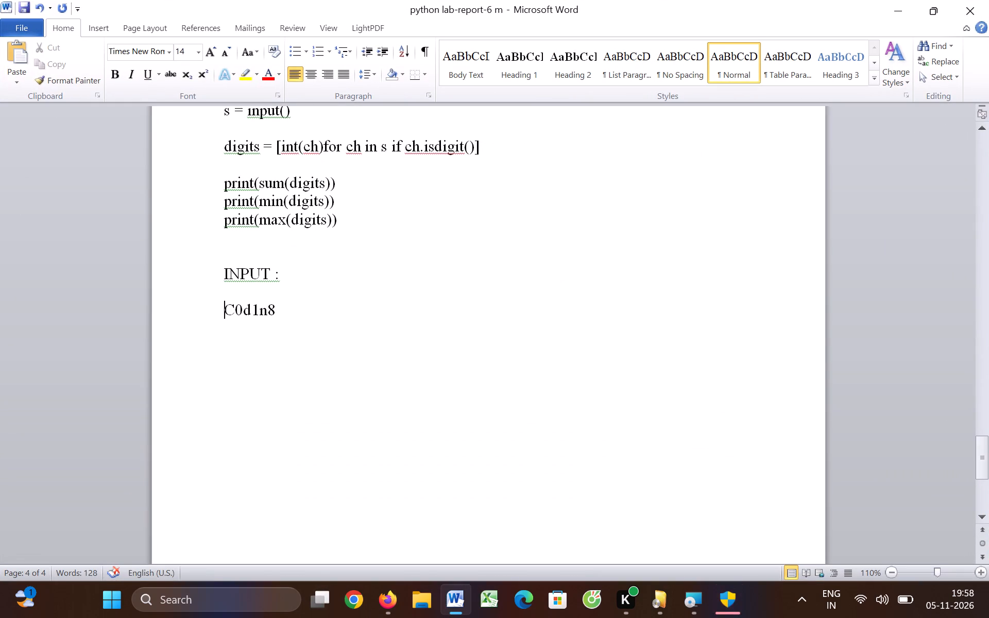
left_click(302, 311)
key("Return")
key("Return")
key("Return")
key("Return")
key("Return")
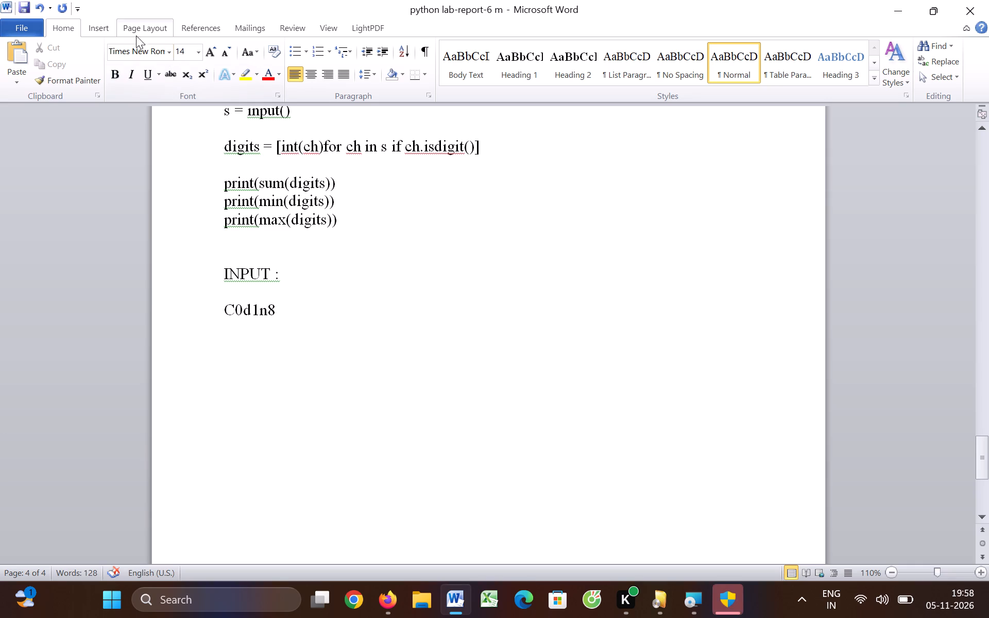
left_click(101, 36)
left_click(135, 54)
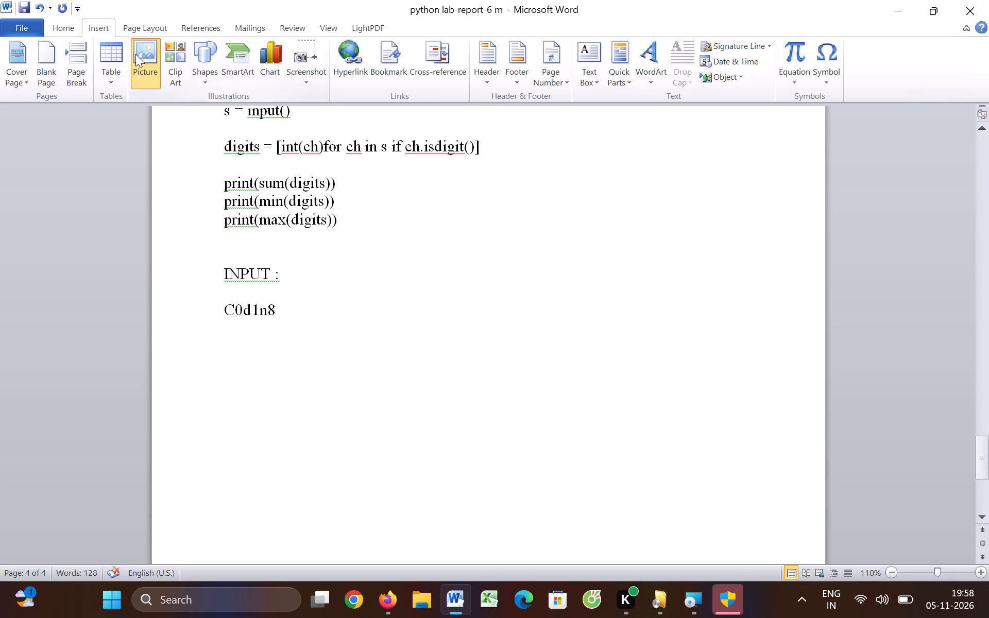
double_click(333, 166)
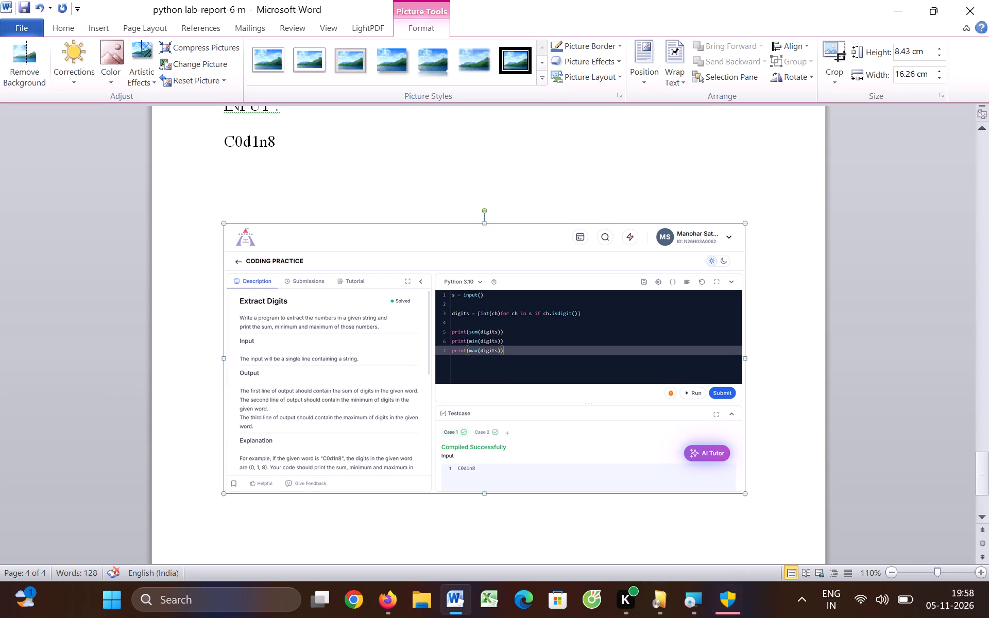
left_click(438, 178)
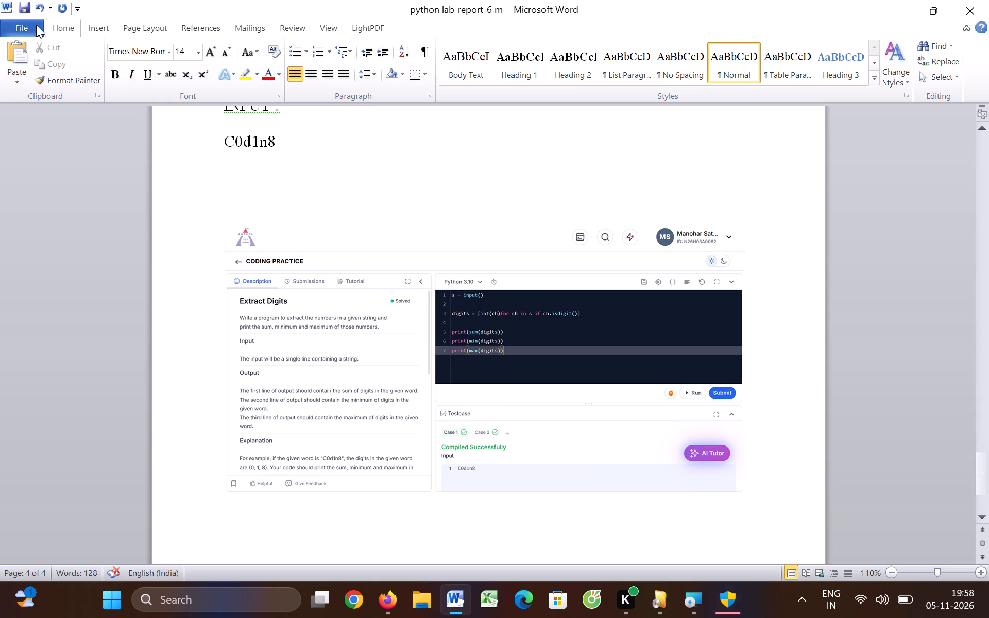
Save the lab report as a PDF named FIST in the Downloads folder.
left_click(36, 25)
left_click(41, 66)
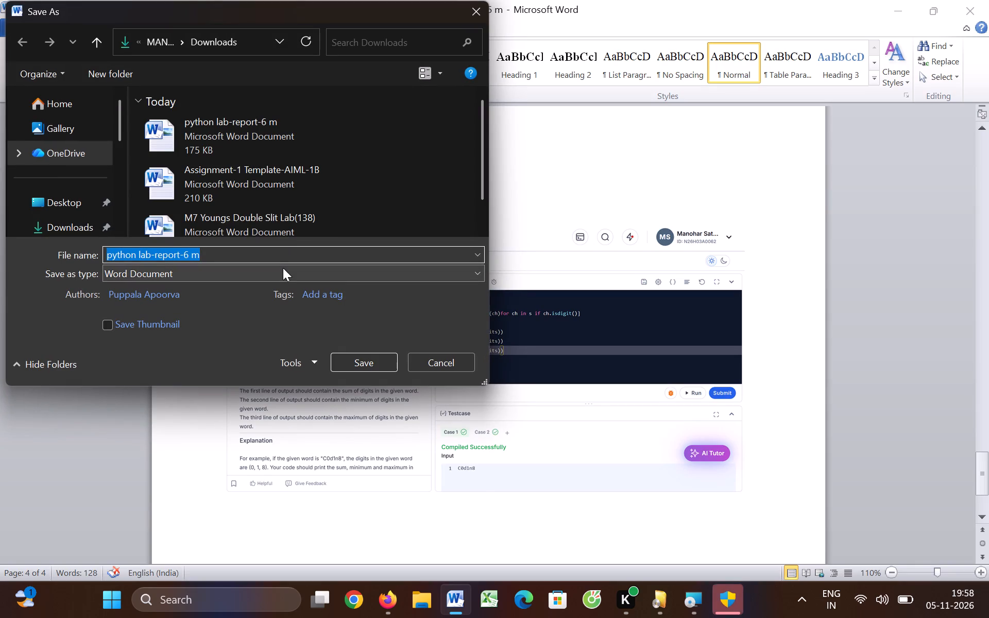
left_click(283, 268)
left_click(292, 364)
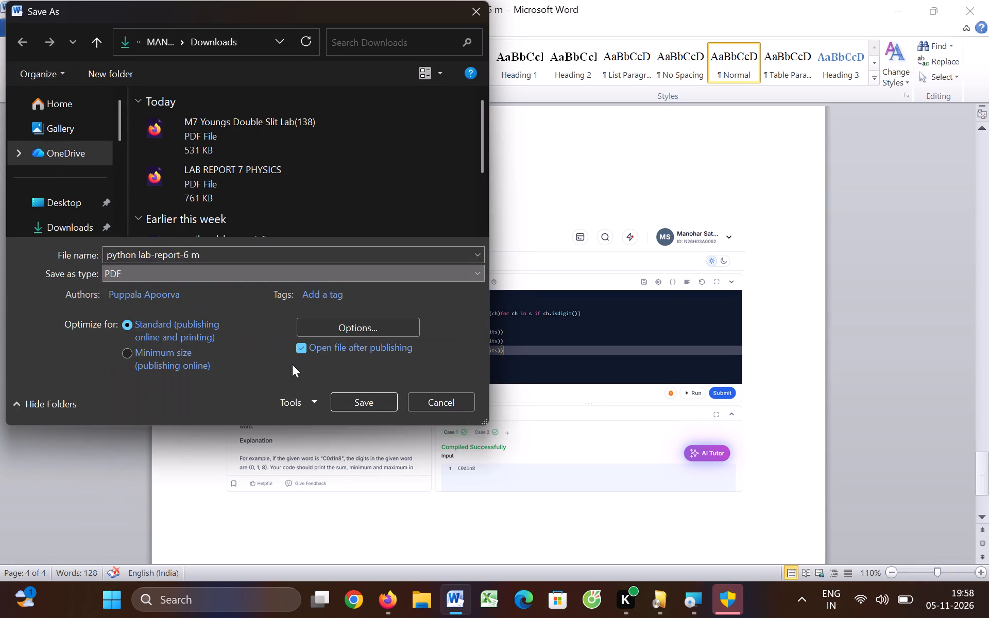
left_click(274, 252)
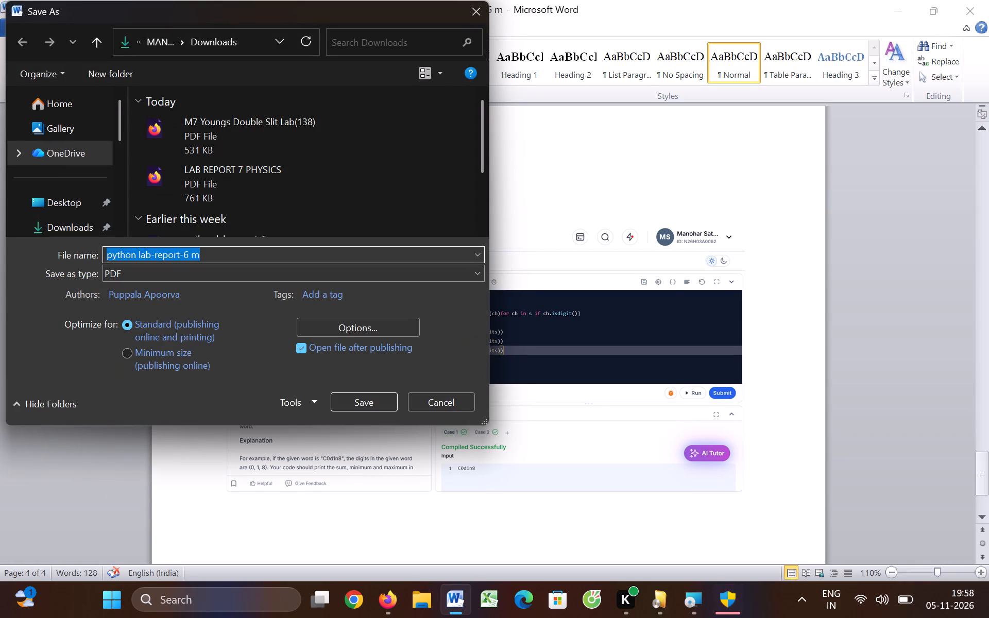
key("space")
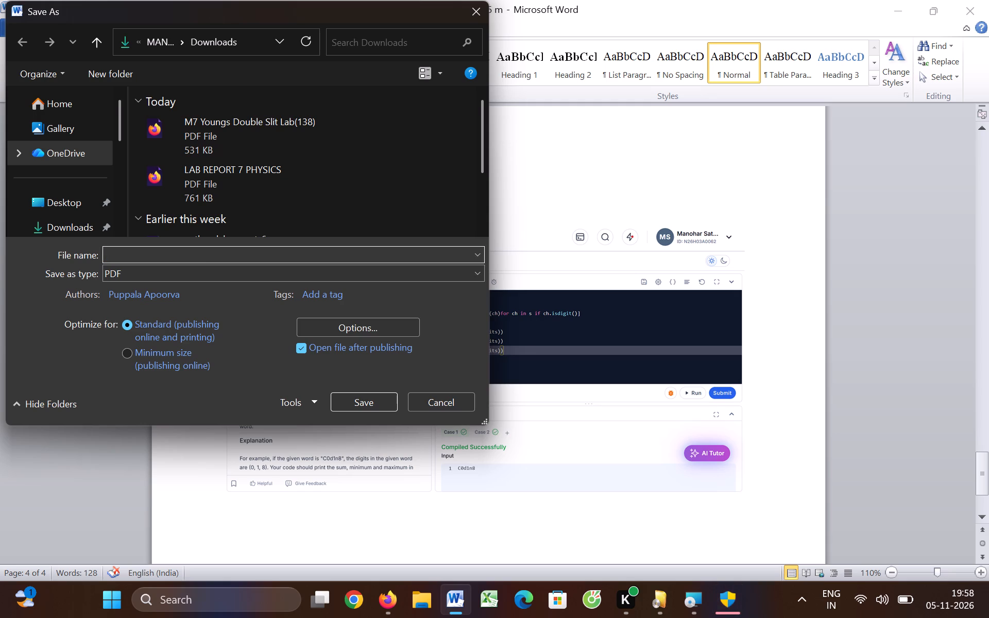
type("FI")
type("ST")
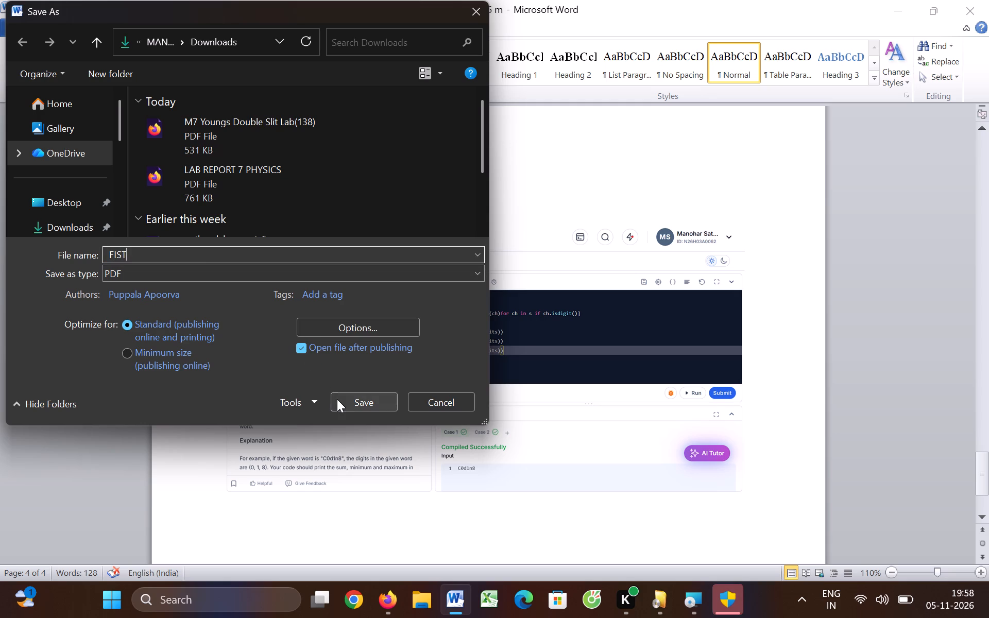
left_click(337, 399)
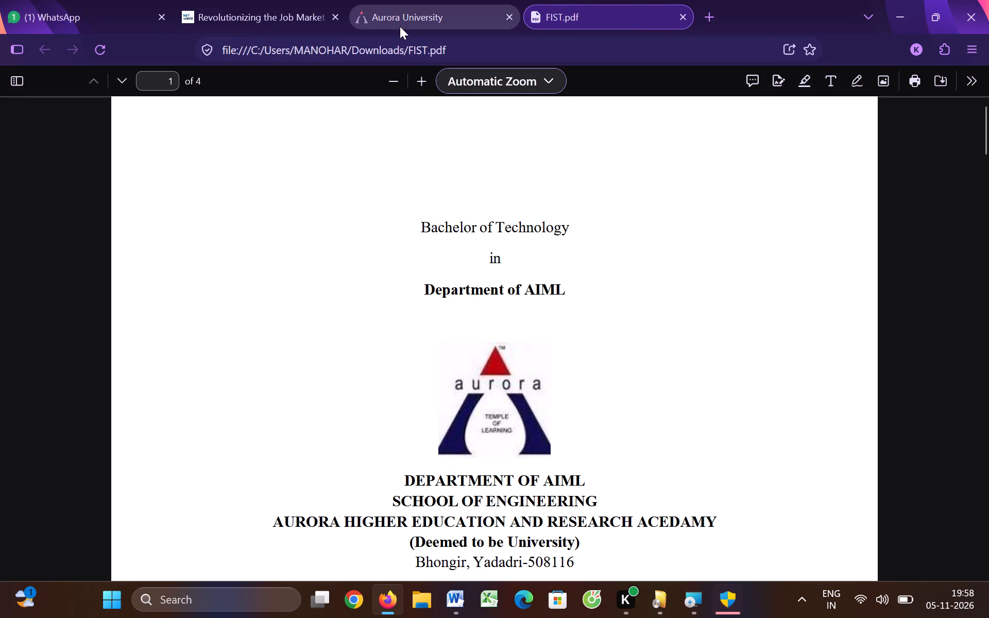
Switch to the Aurora University assessments page in Firefox and upload the FIST PDF as the Lab Report 7 submission.
left_click(270, 0)
left_click(384, 9)
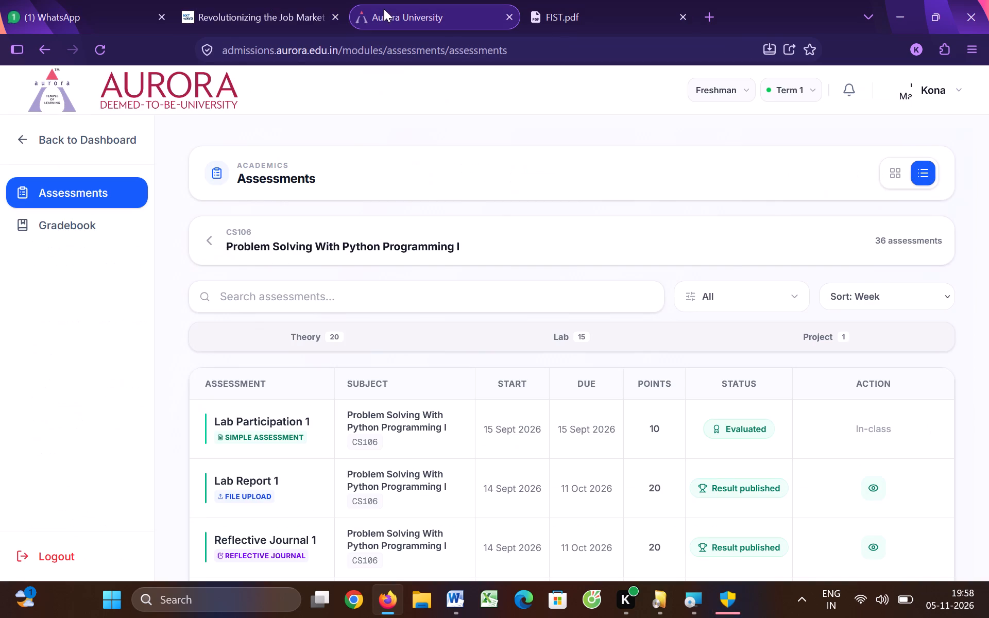
scroll(374, 373, "down", 4)
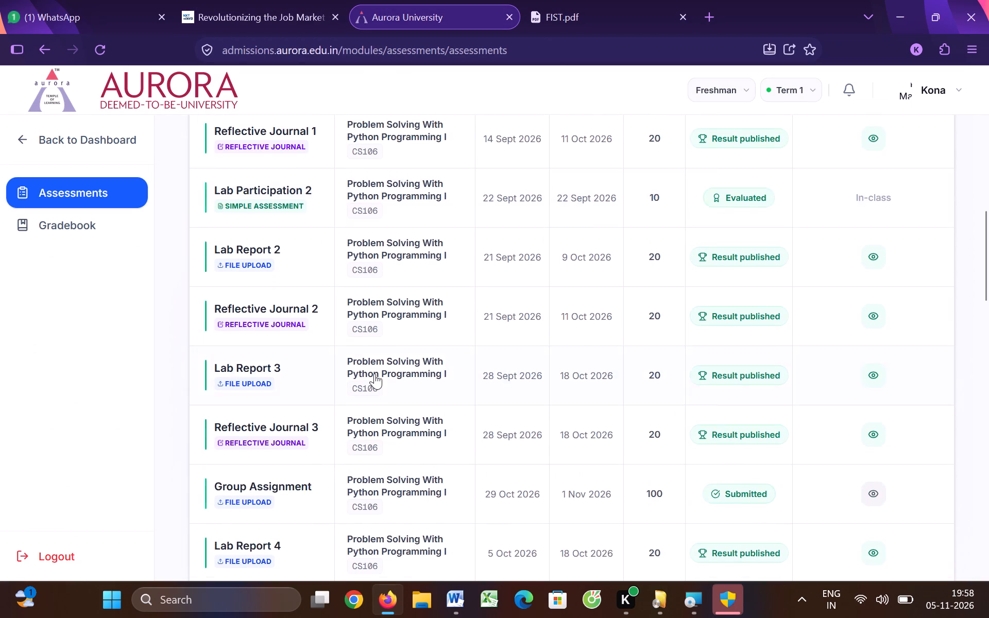
scroll(374, 373, "down", 6)
scroll(374, 373, "up", 1)
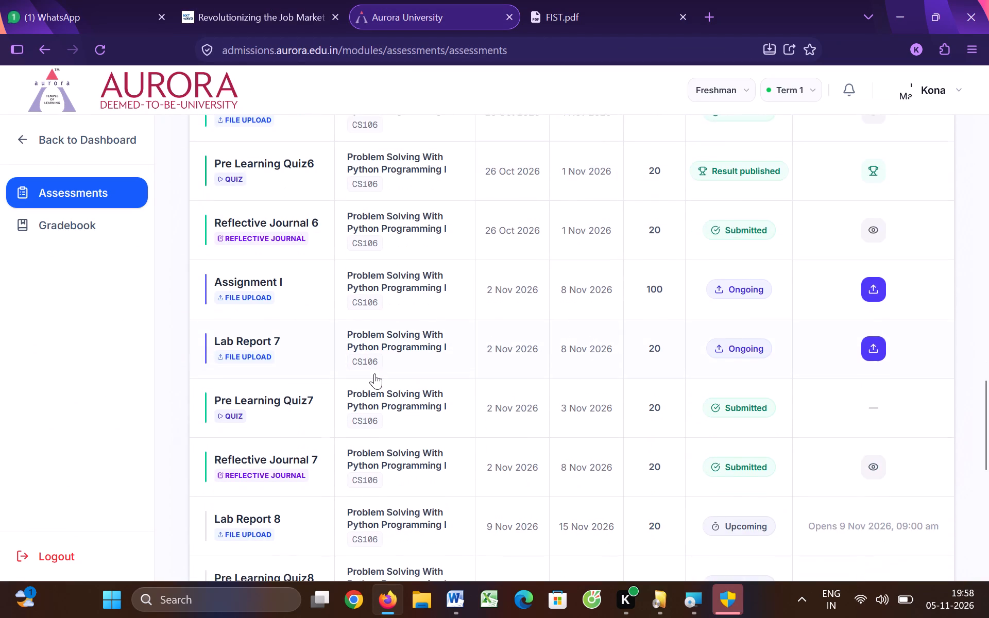
scroll(374, 373, "up", 1)
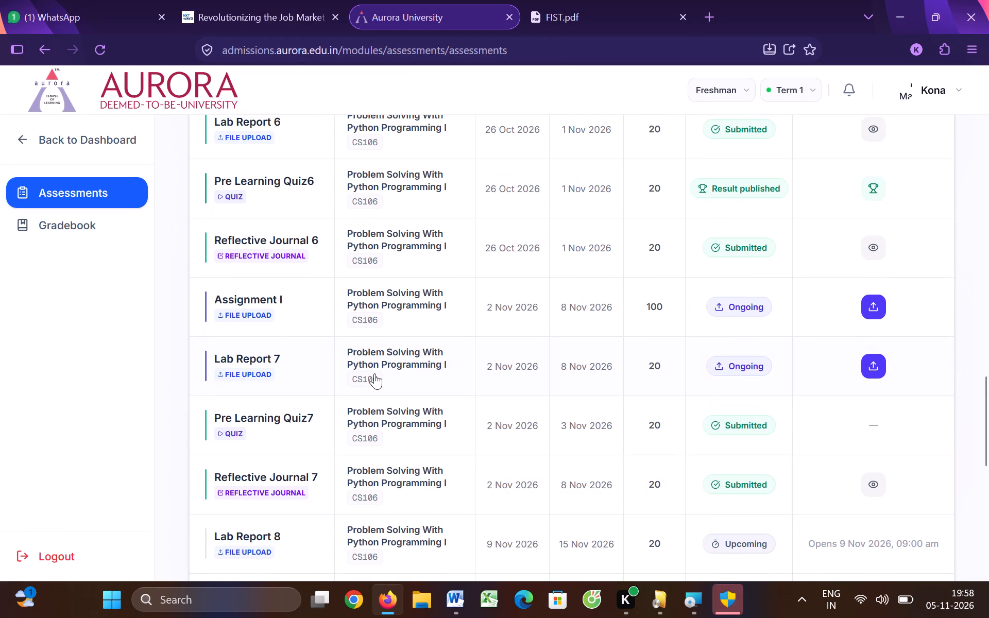
left_click(862, 362)
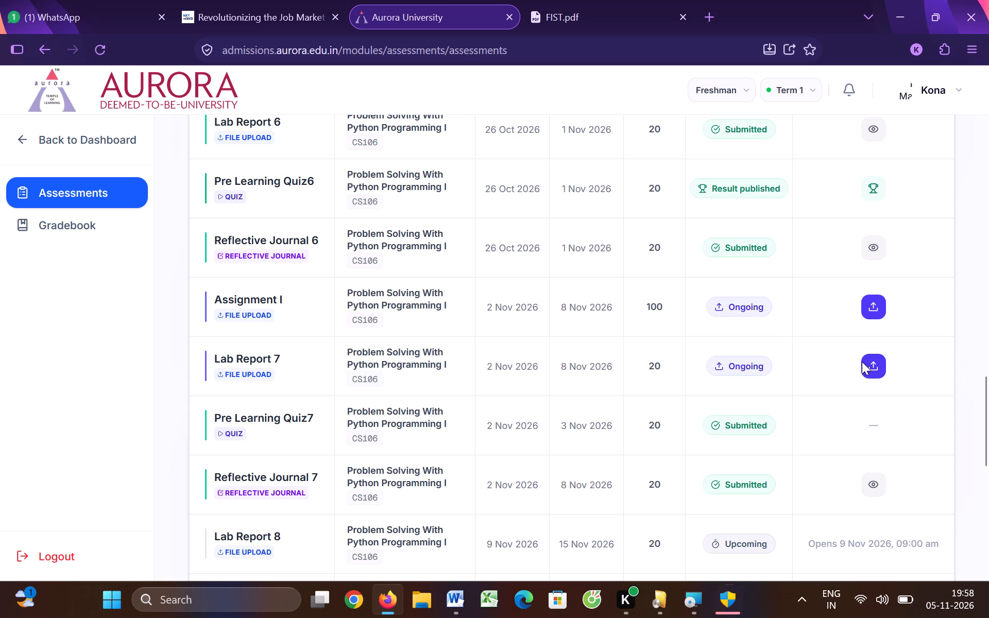
left_click(285, 274)
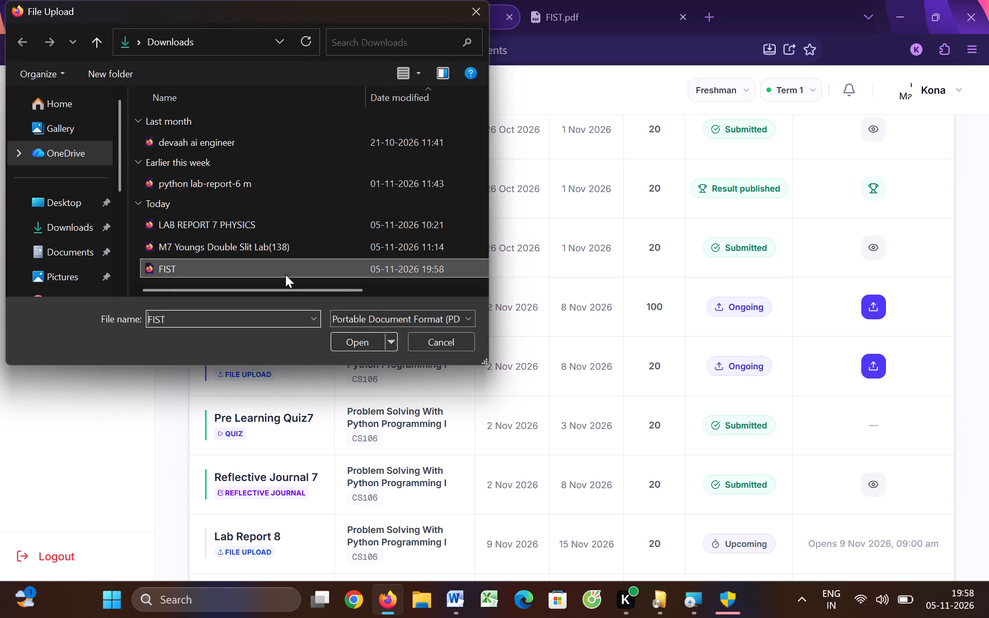
left_click(345, 339)
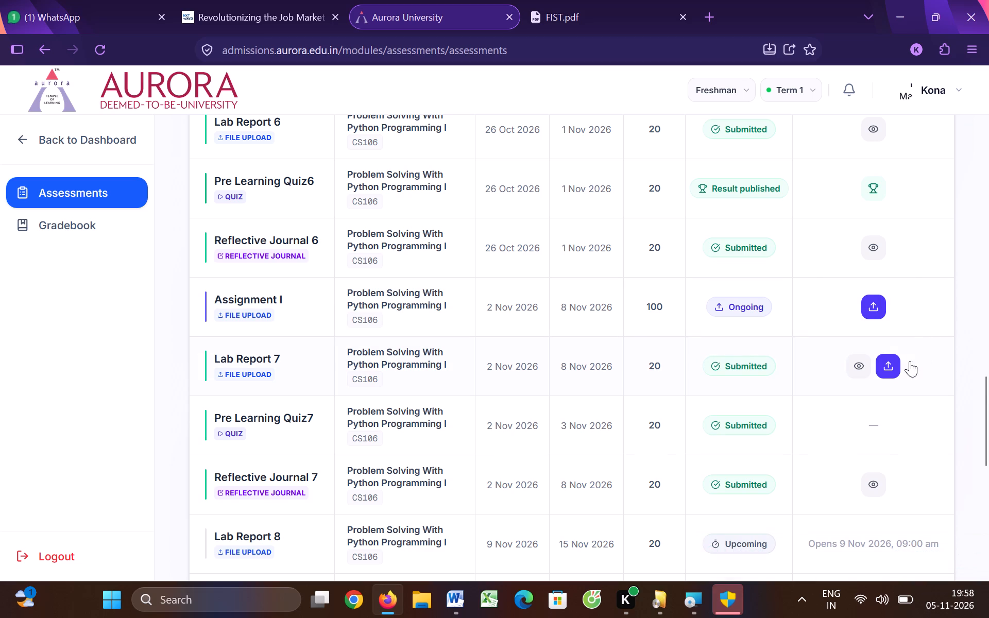
Open the submitted Lab Report 7 file and review its pages from the cover through the certificate to the first question.
left_click(866, 363)
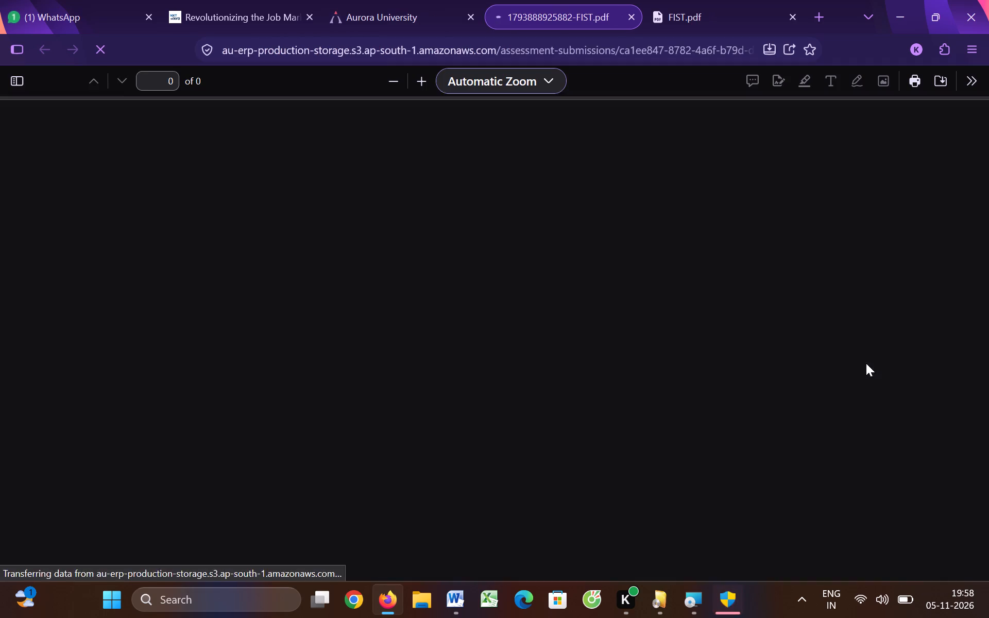
scroll(619, 313, "down", 4)
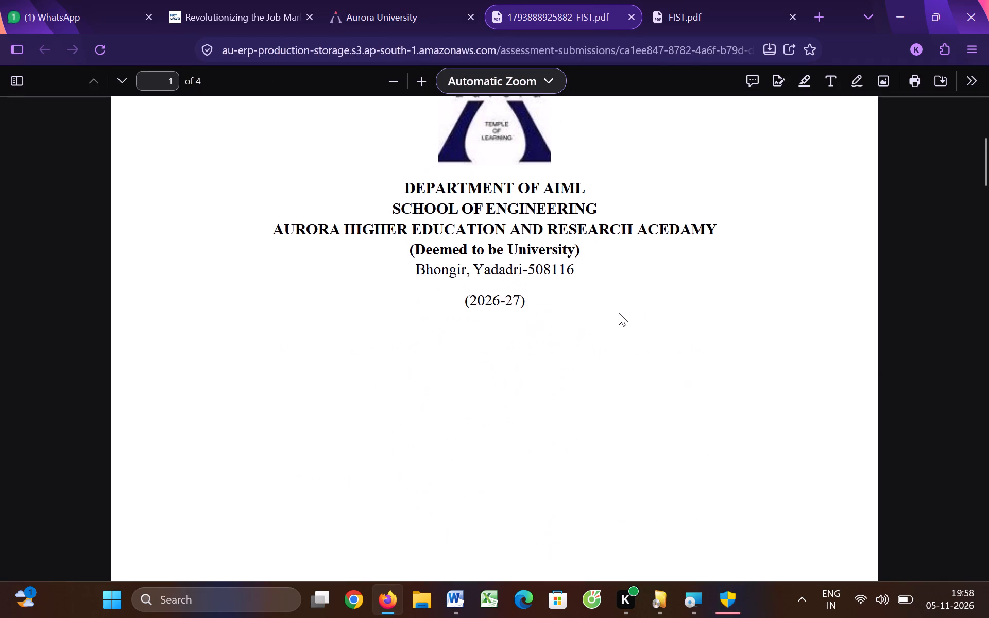
scroll(619, 313, "down", 7)
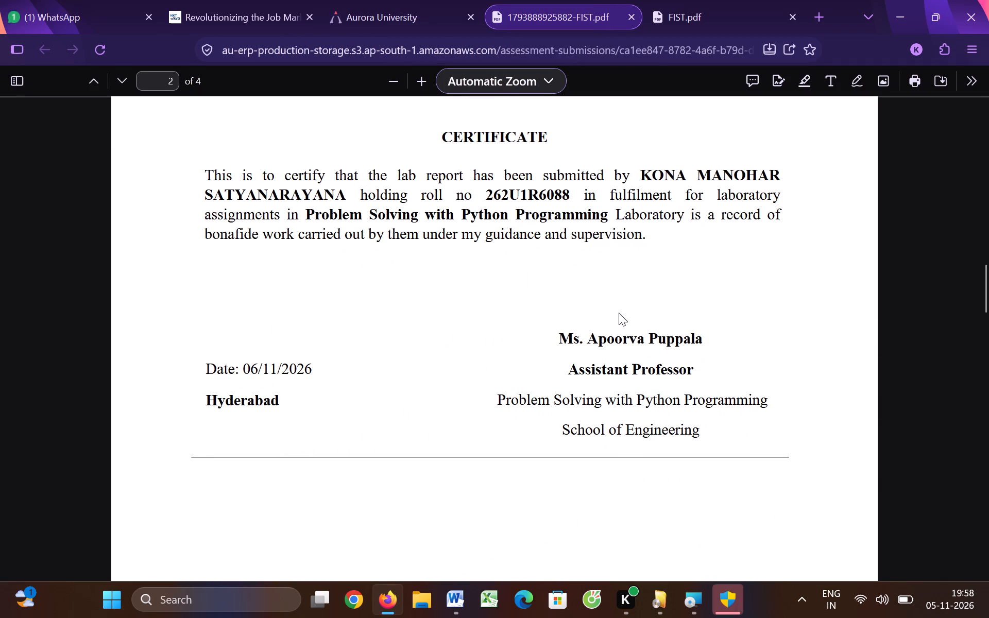
scroll(619, 313, "down", 2)
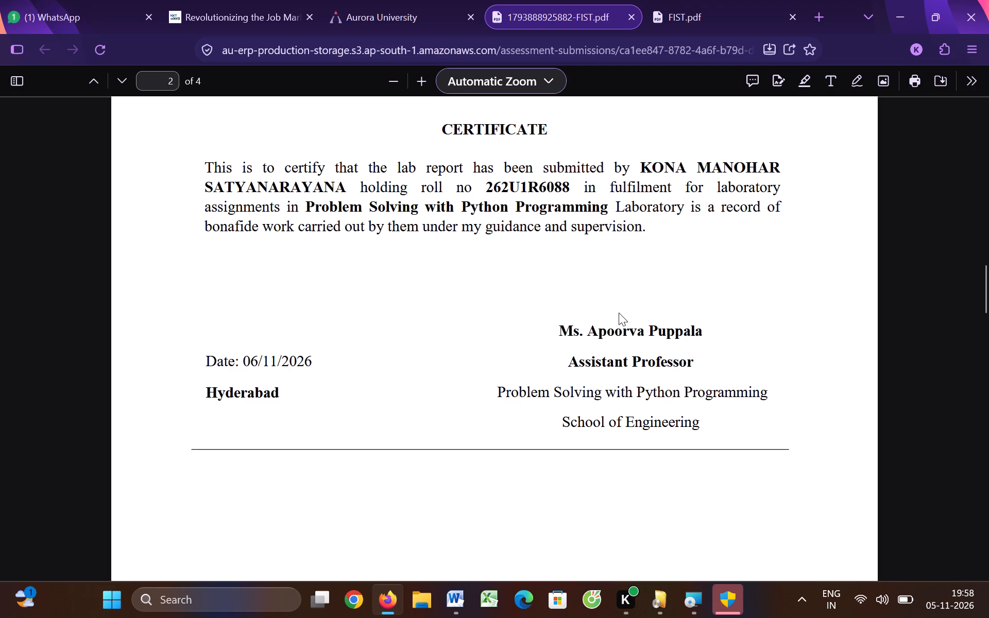
scroll(619, 313, "down", 6)
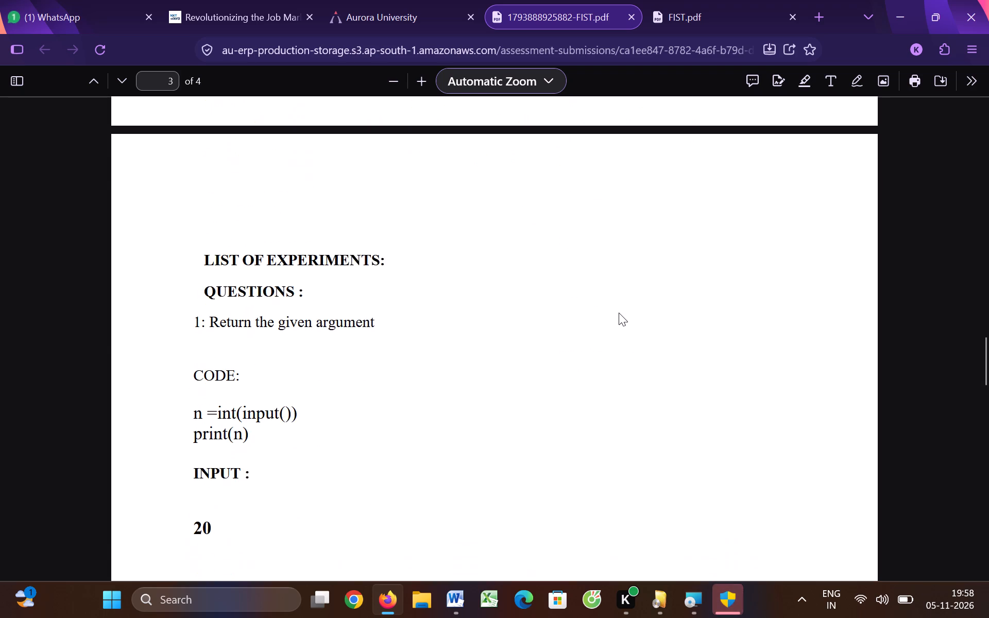
scroll(619, 313, "down", 3)
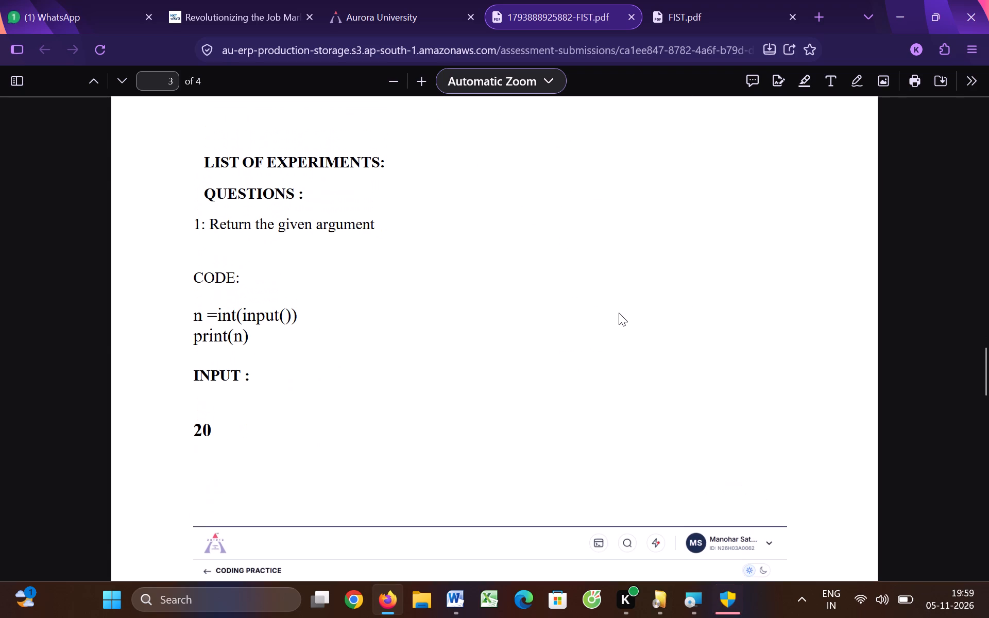
scroll(619, 313, "down", 1)
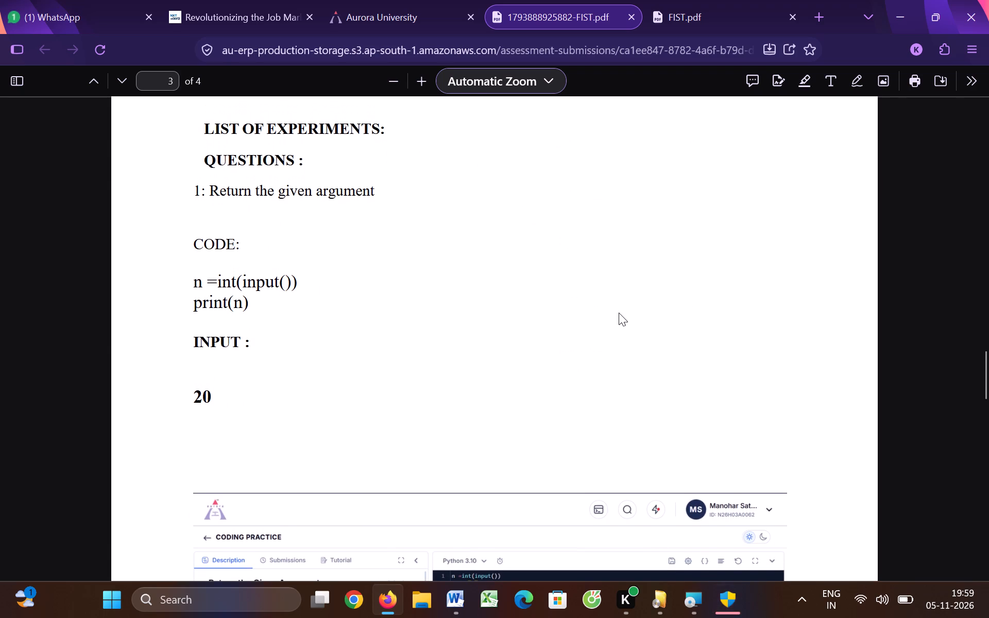
Review the rest of the submitted lab report, from the Return the given argument question through the Extract digits code, input and screenshot.
scroll(619, 313, "down", 1)
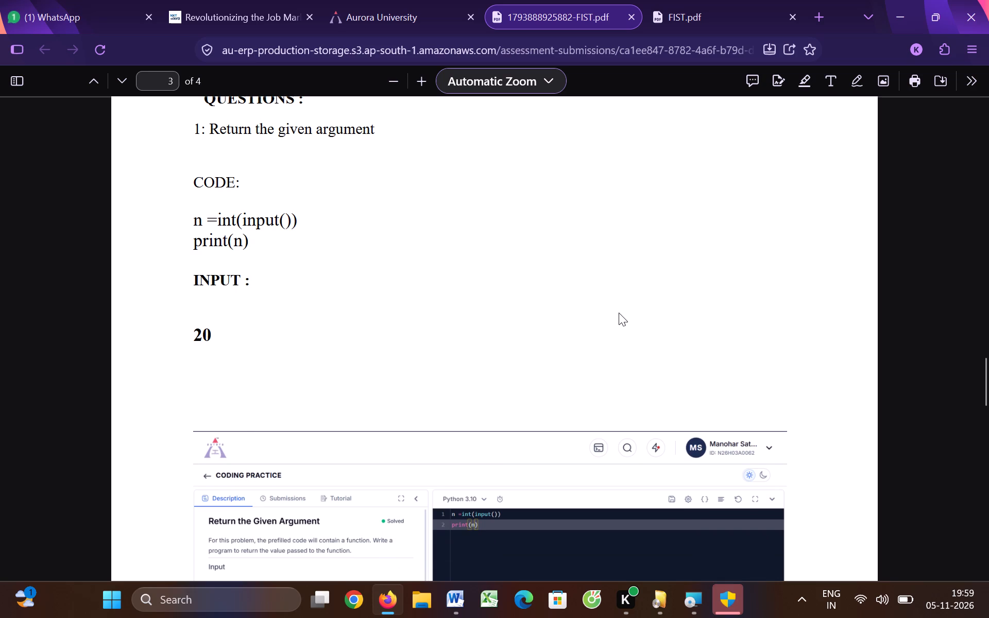
scroll(619, 313, "down", 8)
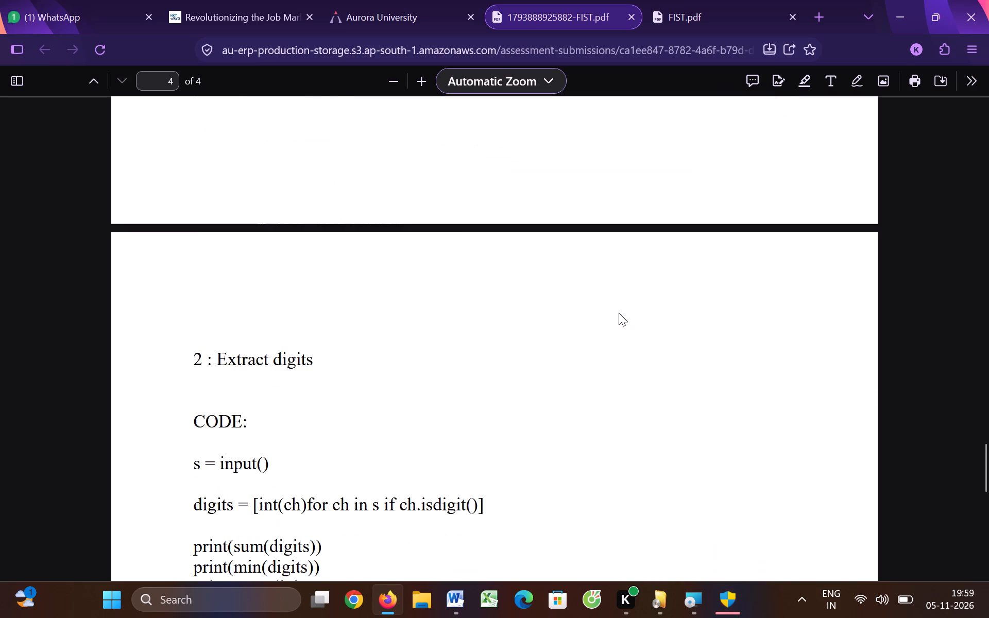
scroll(619, 313, "down", 4)
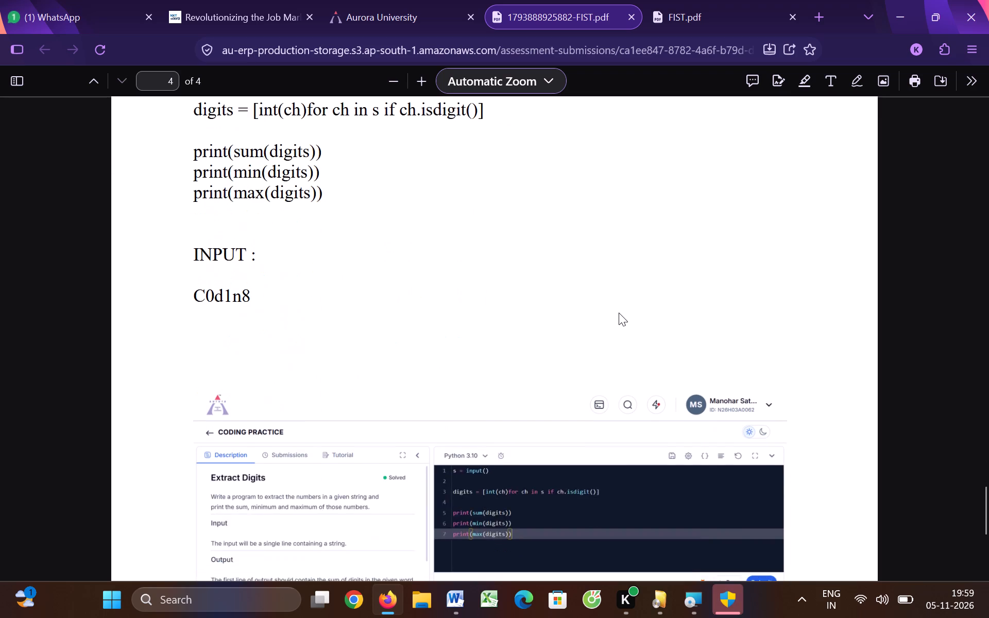
scroll(619, 313, "down", 2)
scroll(619, 313, "up", 1)
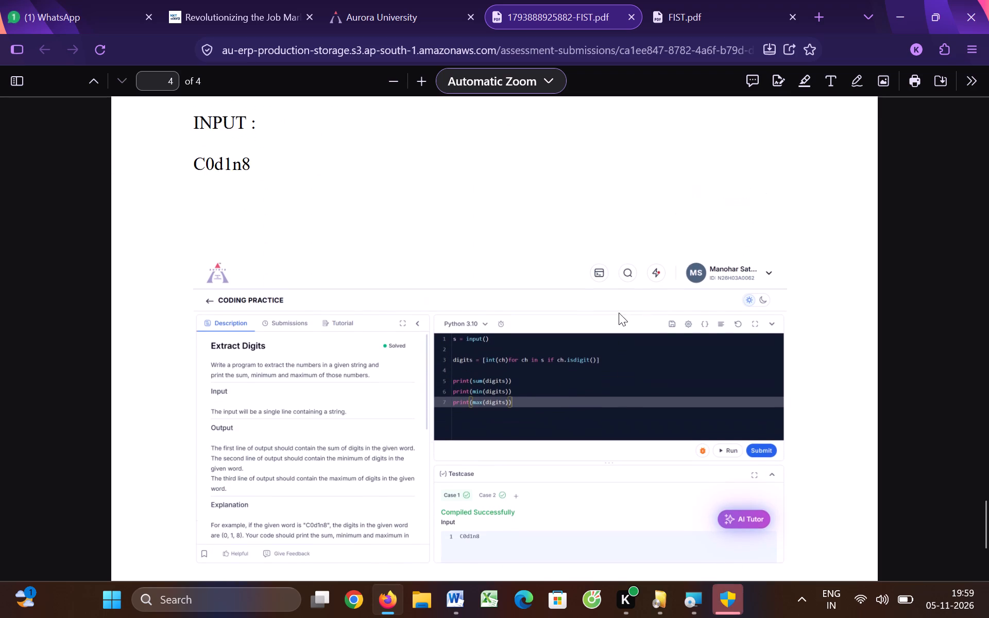
scroll(619, 313, "up", 3)
scroll(619, 313, "down", 1)
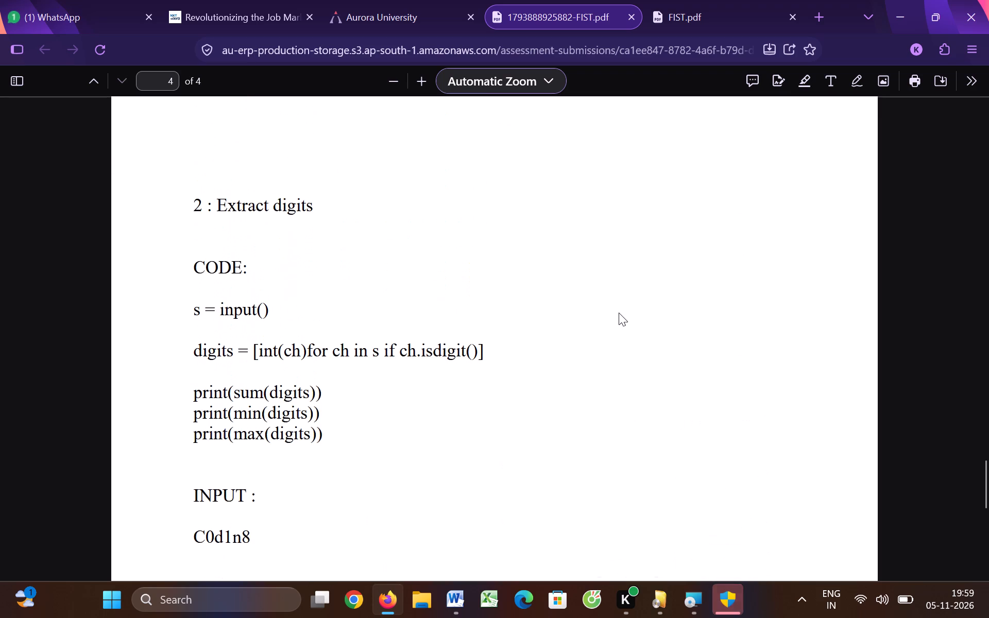
scroll(619, 313, "down", 2)
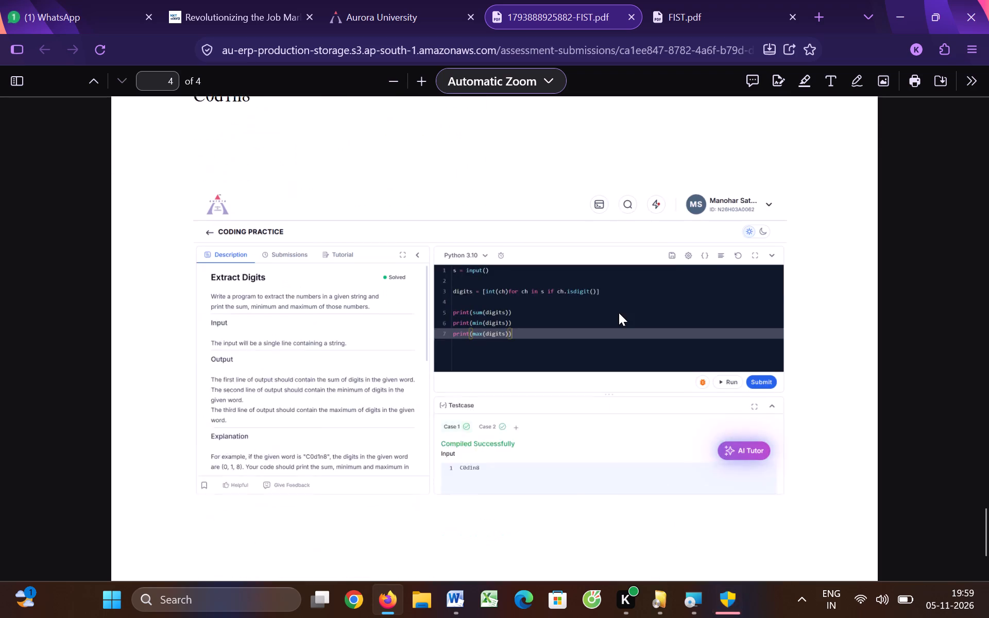
scroll(619, 313, "down", 5)
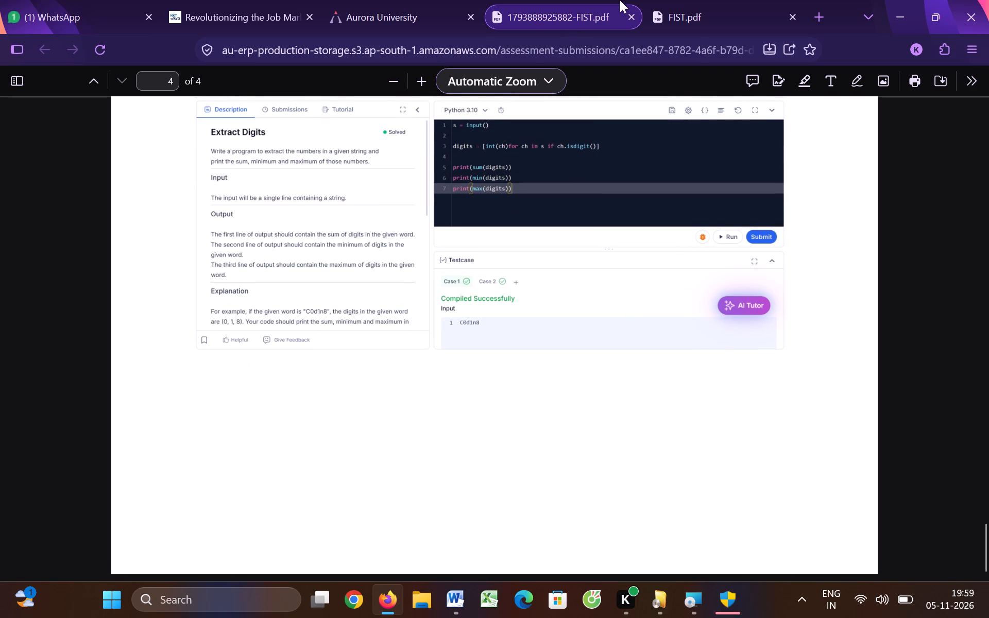
Close the submitted lab report file and return to the Aurora University assessments page.
left_click(635, 18)
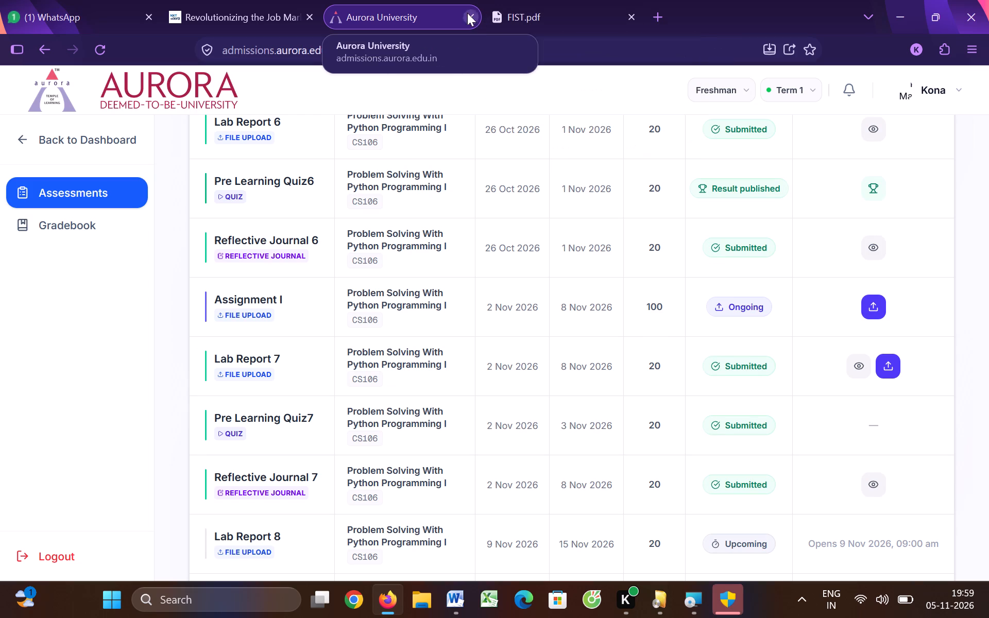
left_click(407, 17)
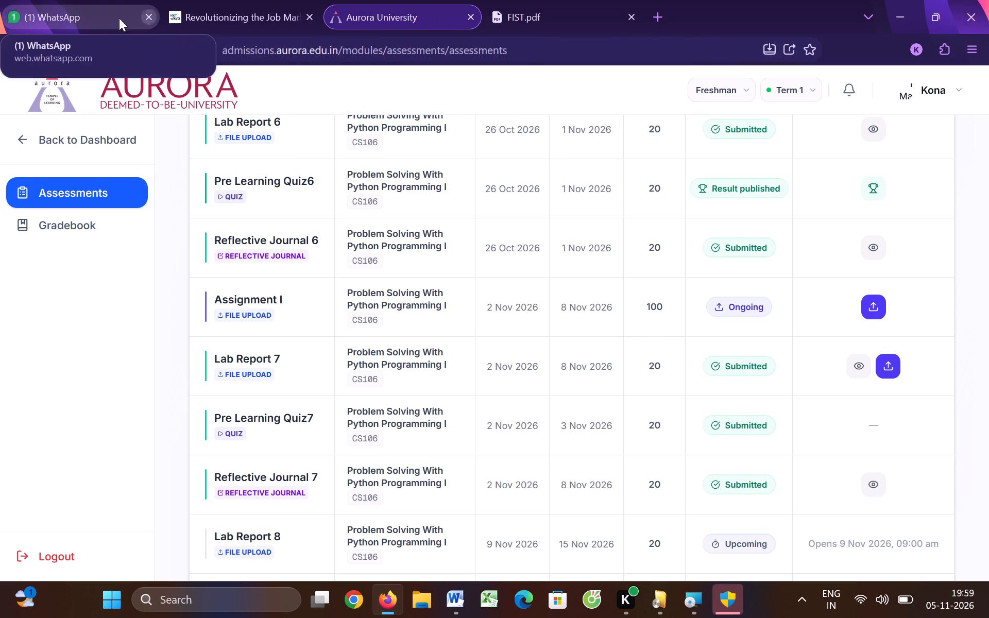